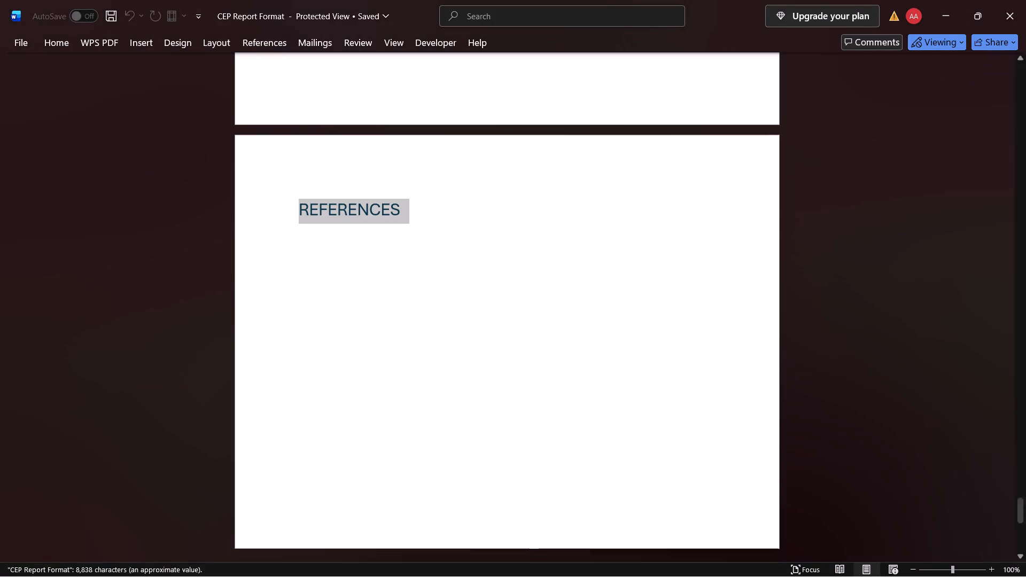
scroll(558, 220, "up", 1)
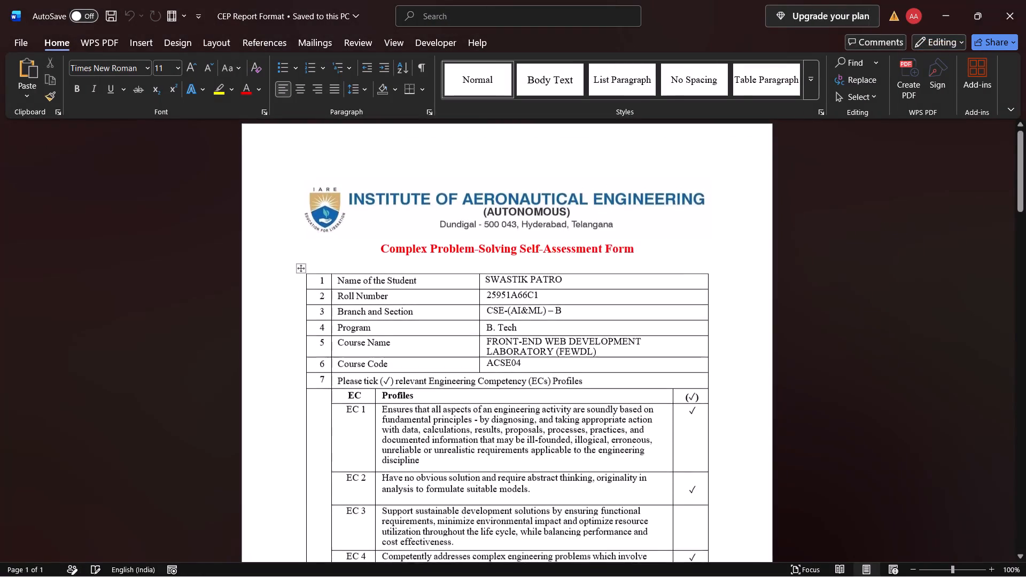
Replace the student name in the self-assessment form with the submitting student's own name in capitals.
left_click(572, 282)
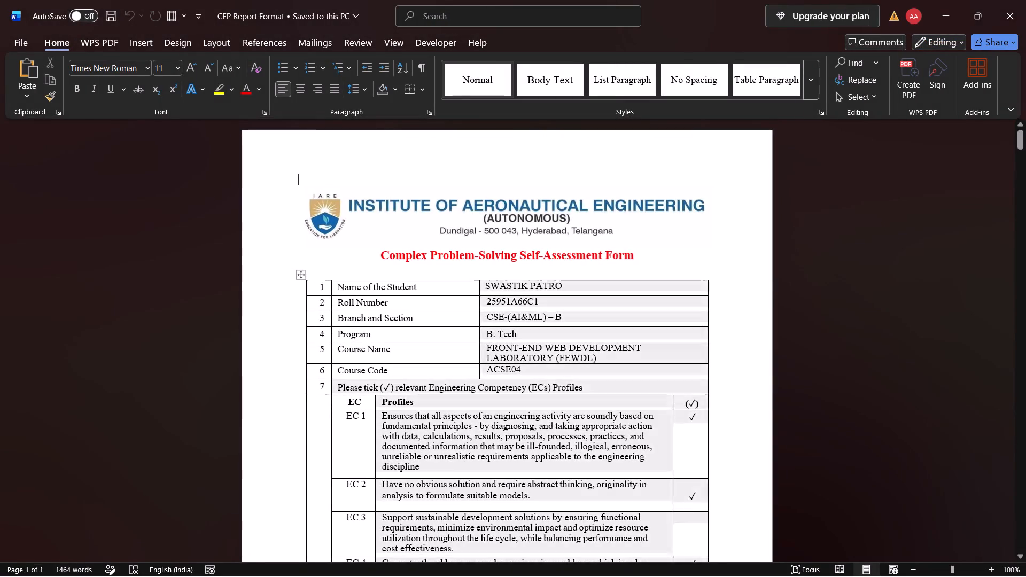
left_click(567, 288)
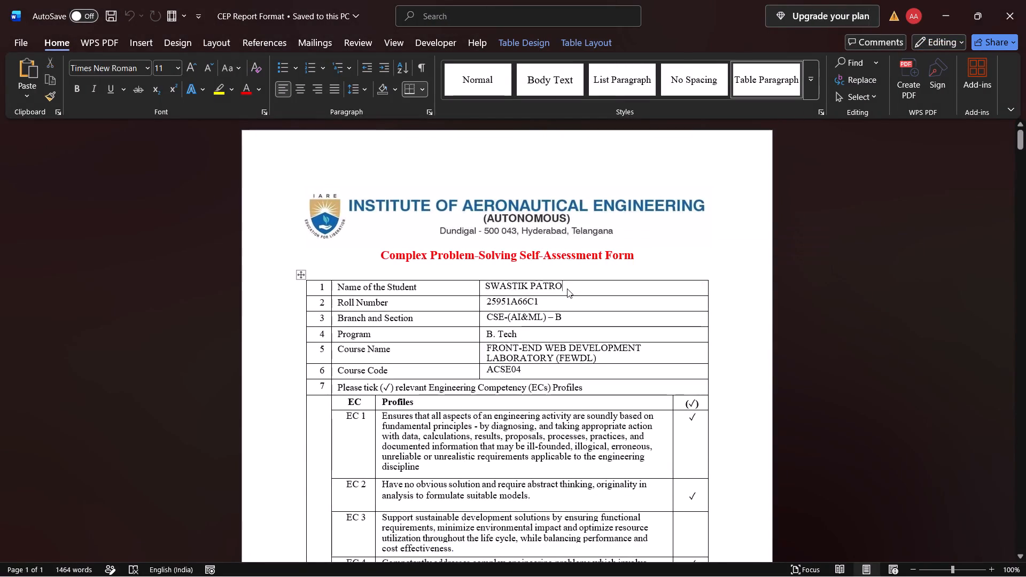
key("BackSpace")
key("BackSpace")
key("BackSpace")
key("BackSpace")
key("BackSpace")
key("BackSpace")
key("BackSpace")
key("BackSpace")
key("BackSpace")
key("BackSpace")
key("BackSpace")
key("BackSpace")
key("BackSpace")
key("BackSpace")
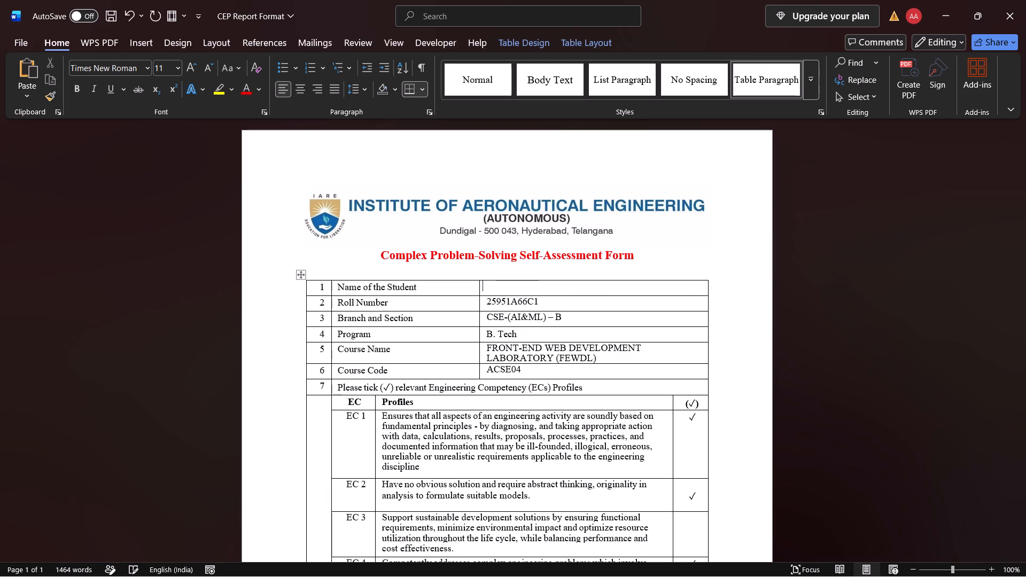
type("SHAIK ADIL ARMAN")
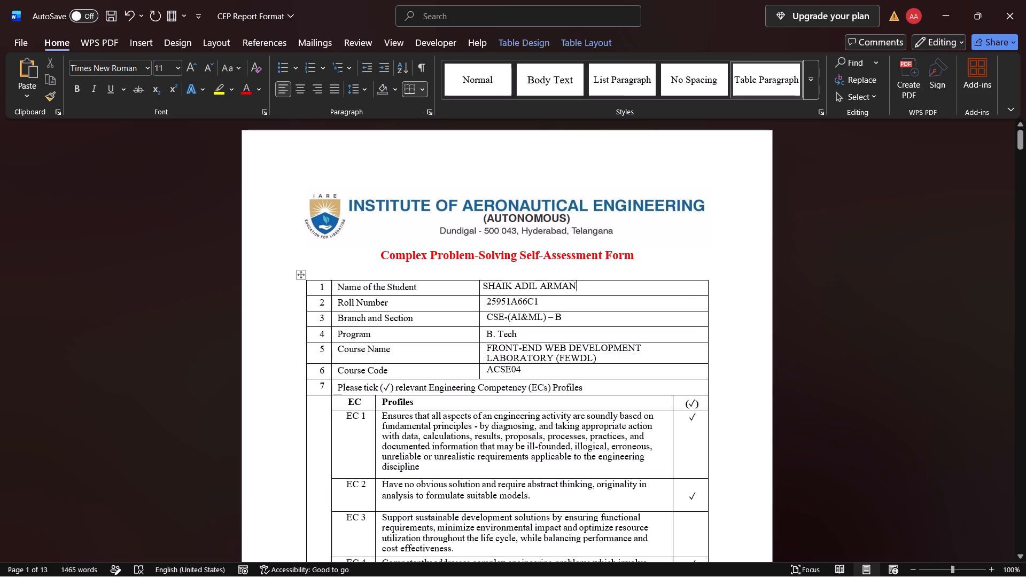
Replace the roll number in the self-assessment form with the submitting student's own roll number.
left_click(630, 306)
left_click(630, 306)
key("BackSpace")
key("BackSpace")
key("BackSpace")
key("BackSpace")
key("BackSpace")
key("BackSpace")
key("BackSpace")
key("BackSpace")
key("BackSpace")
key("BackSpace")
key("BackSpace")
key("BackSpace")
key("BackSpace")
key("BackSpace")
key("BackSpace")
key("BackSpace")
key("BackSpace")
key("BackSpace")
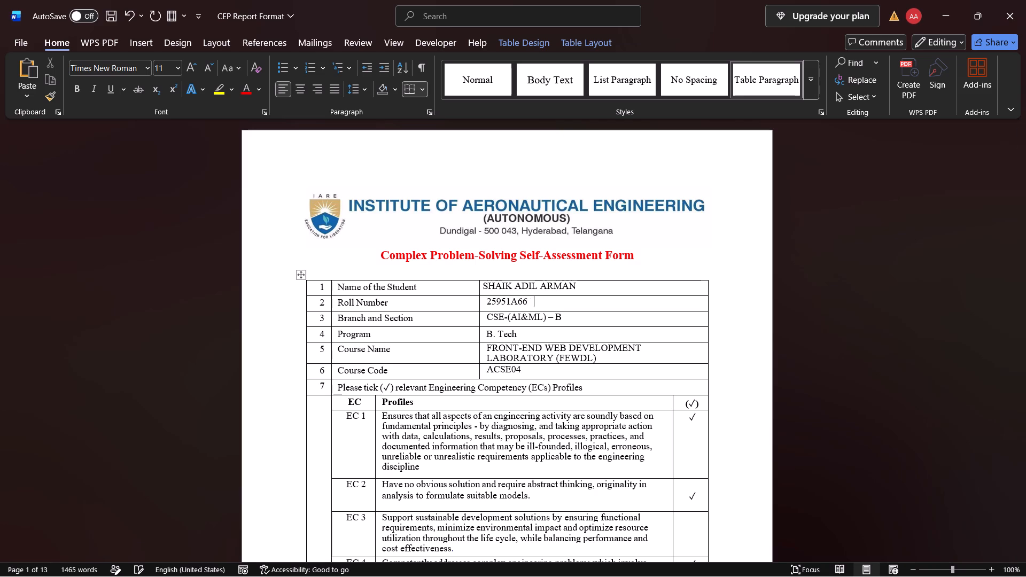
key("Down")
key("Left")
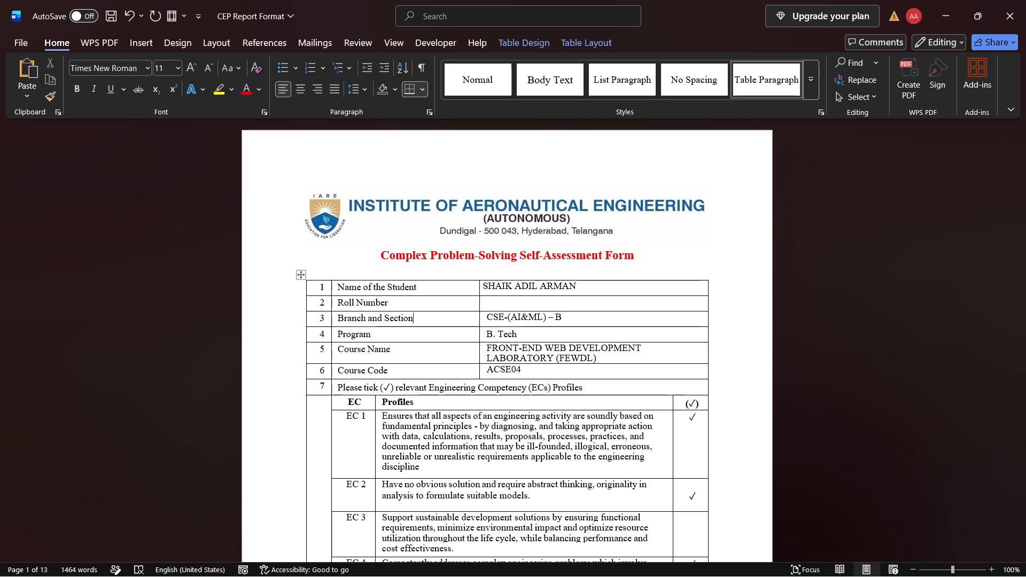
key("ctrl+z")
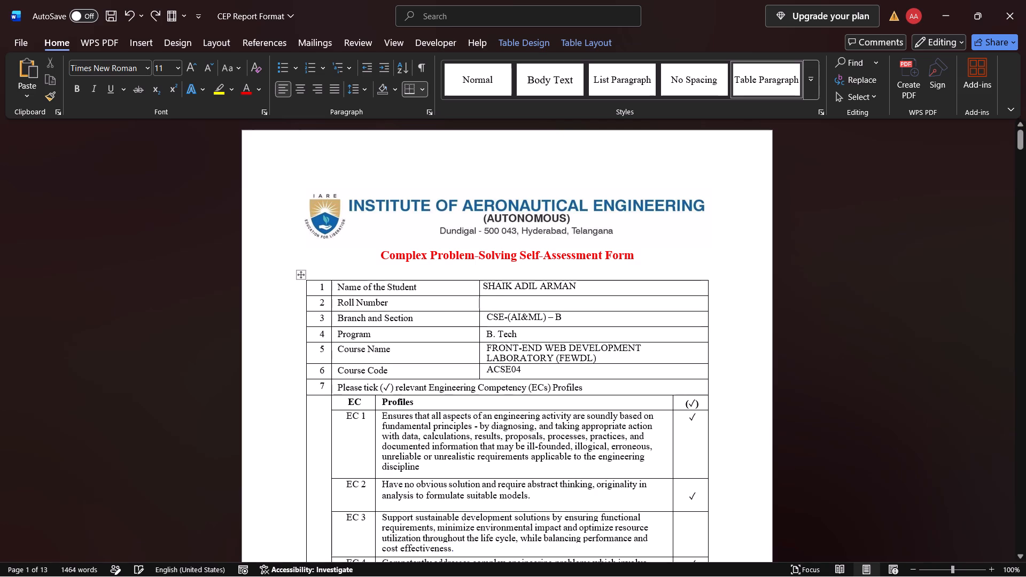
key("Down")
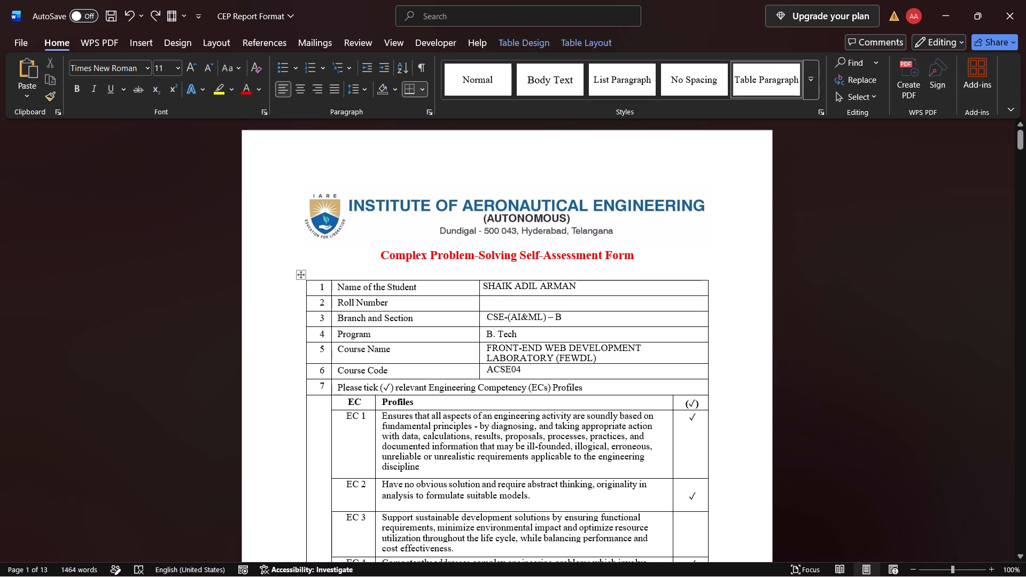
key("ctrl+z")
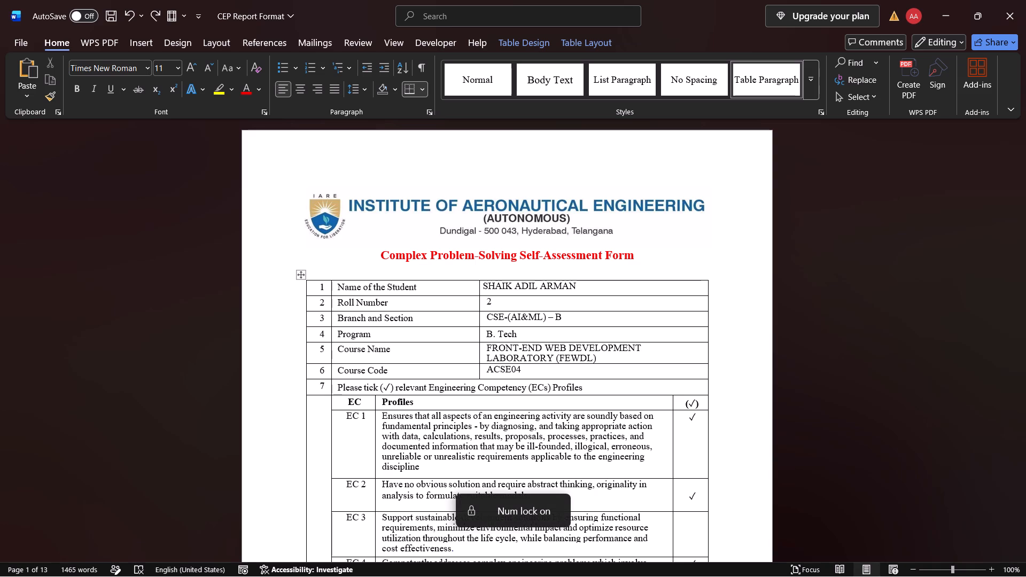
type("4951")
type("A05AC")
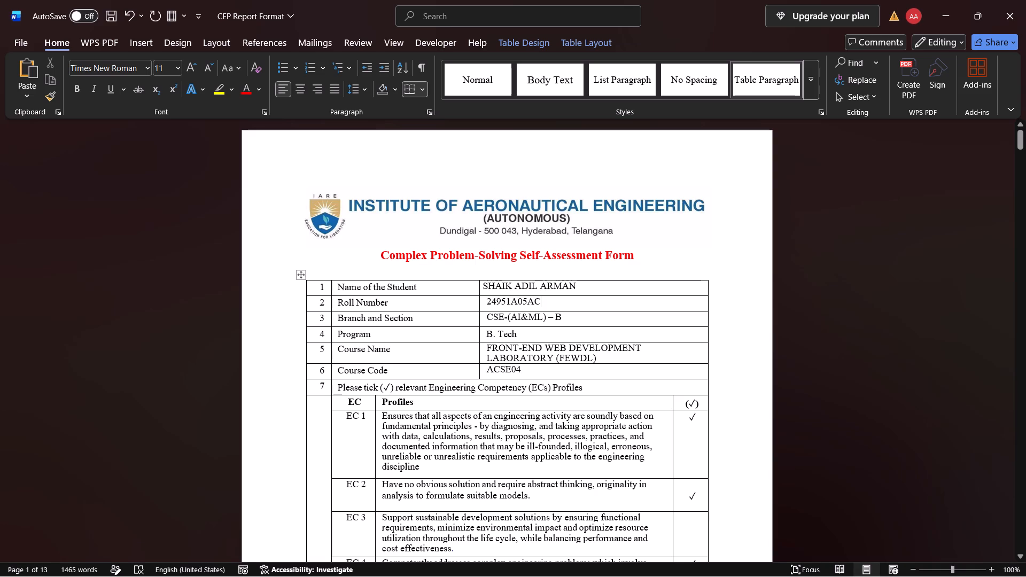
Remove "(AI&ML)" from the Branch and Section entry so that it reads "CSE– B".
left_click_drag(550, 317, 531, 319)
left_click_drag(531, 319, 509, 321)
left_click_drag(509, 321, 504, 319)
key("BackSpace")
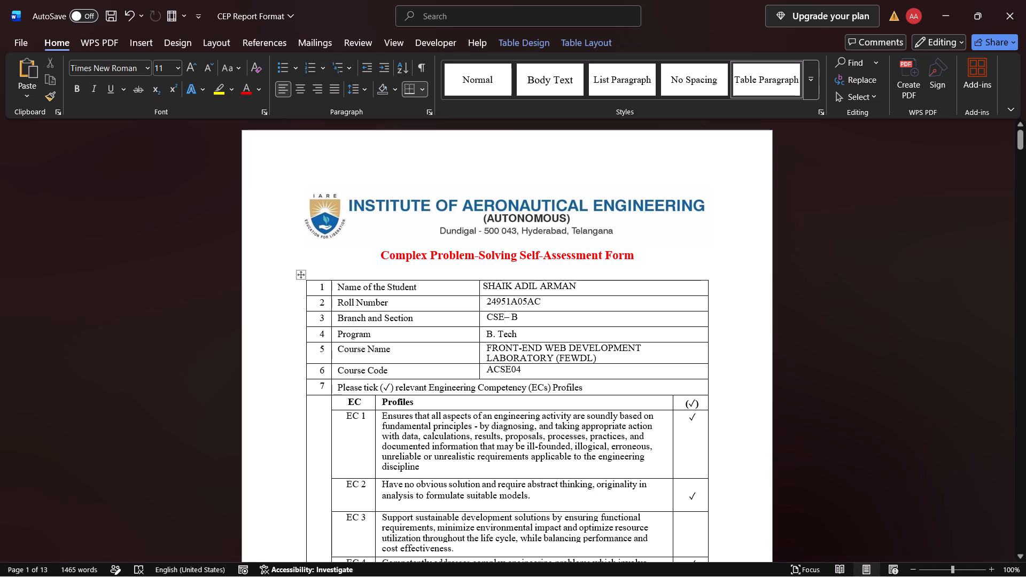
Clear the existing course name from the Course Name row of the self-assessment form.
left_click_drag(618, 358, 476, 345)
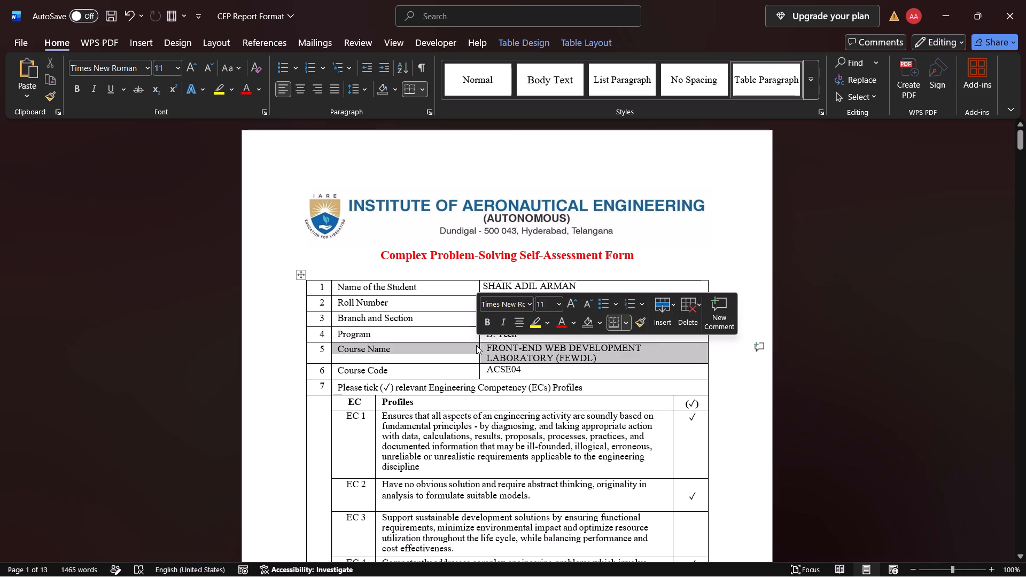
left_click(628, 354)
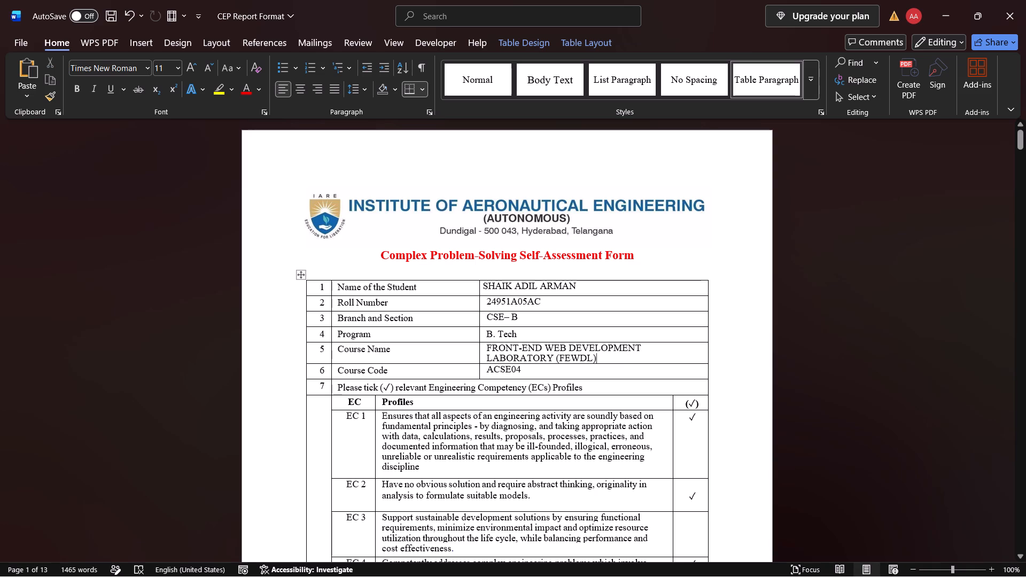
left_click_drag(605, 359, 493, 348)
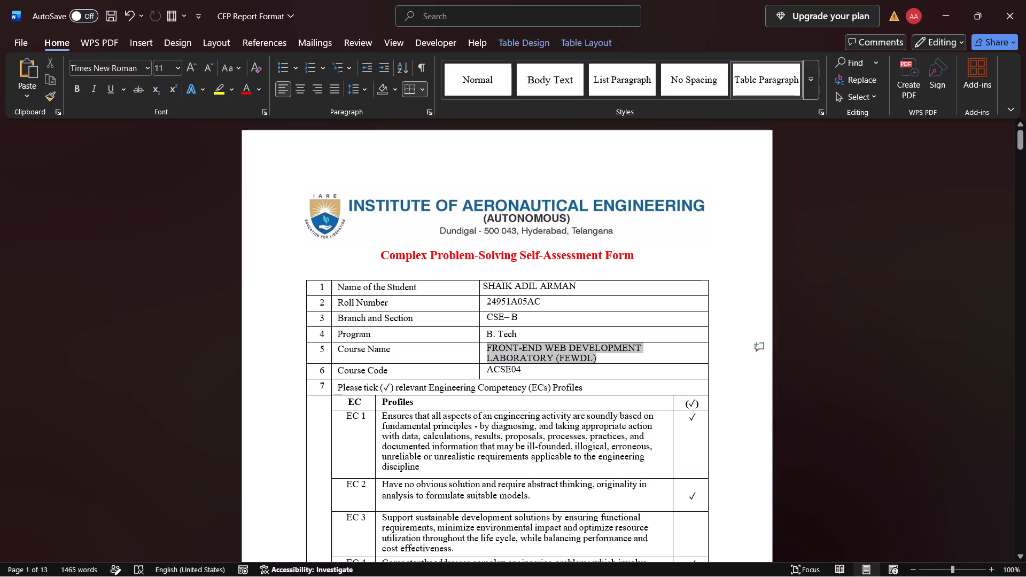
left_click_drag(493, 348, 491, 347)
key("BackSpace")
Copy the ACSD19 course name "Data Mining and Machine Learning" from the AAT-II page into the form's Course Name row.
key("alt+Tab")
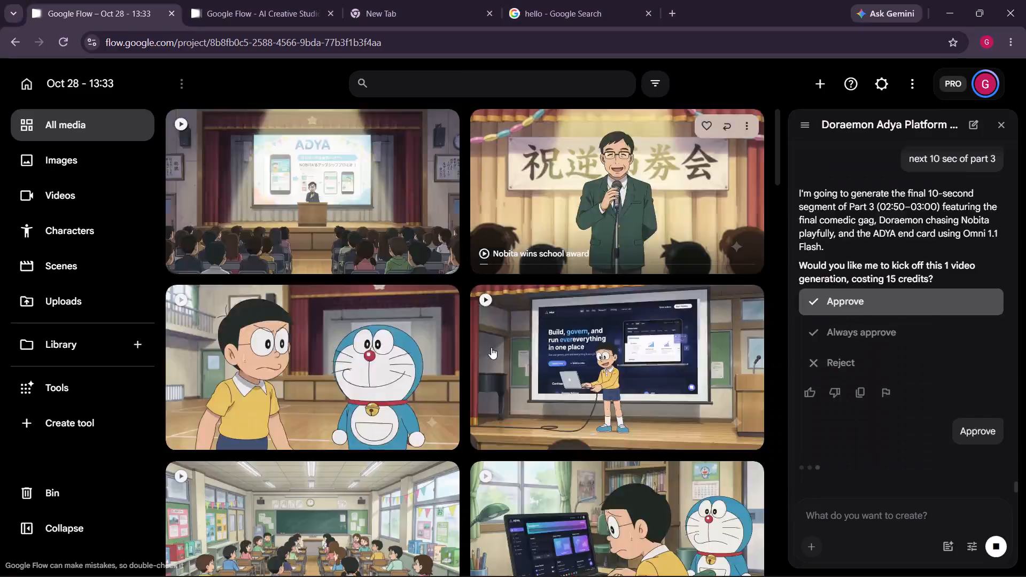
key("alt+Tab")
key("alt+Tab")
key("alt+Tab")
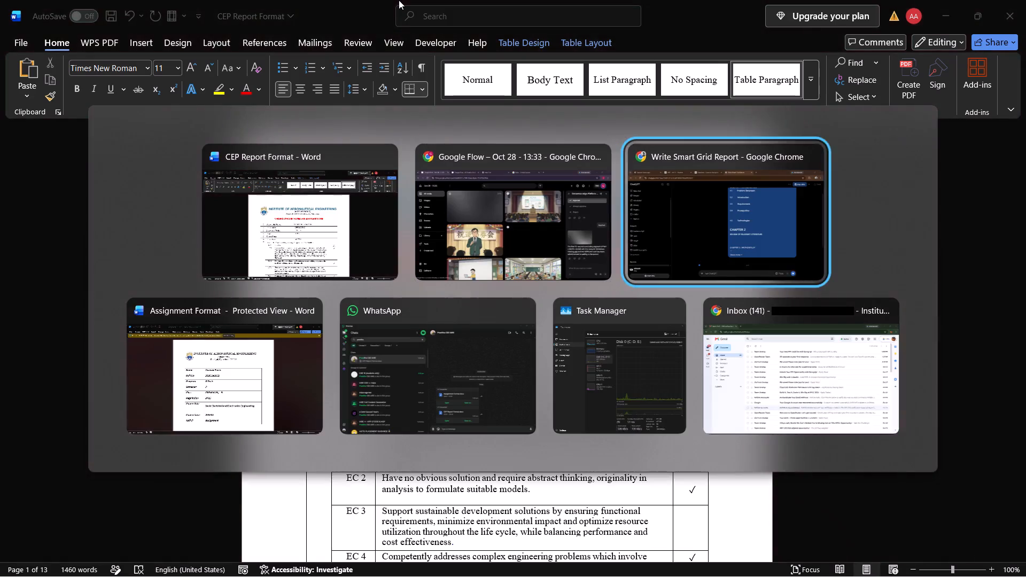
left_click(227, 0)
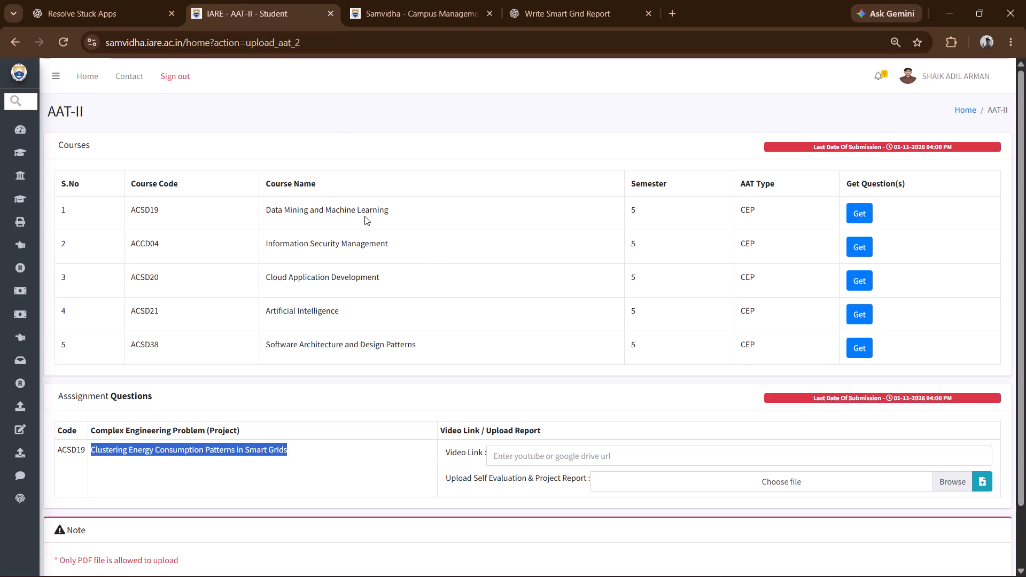
left_click_drag(398, 212, 293, 206)
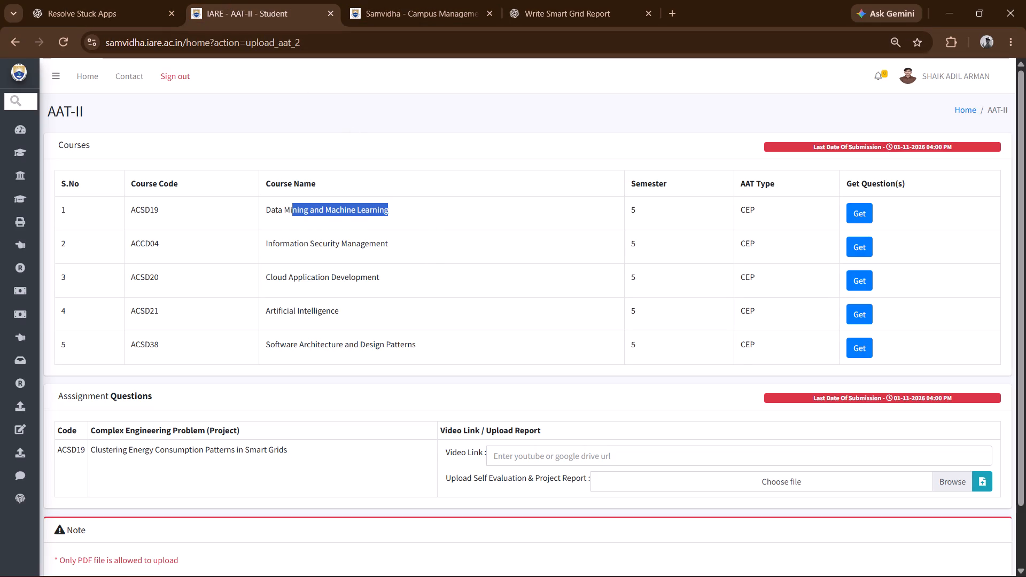
left_click_drag(293, 206, 263, 206)
key("ctrl+c")
key("alt+Tab")
key("ctrl+v")
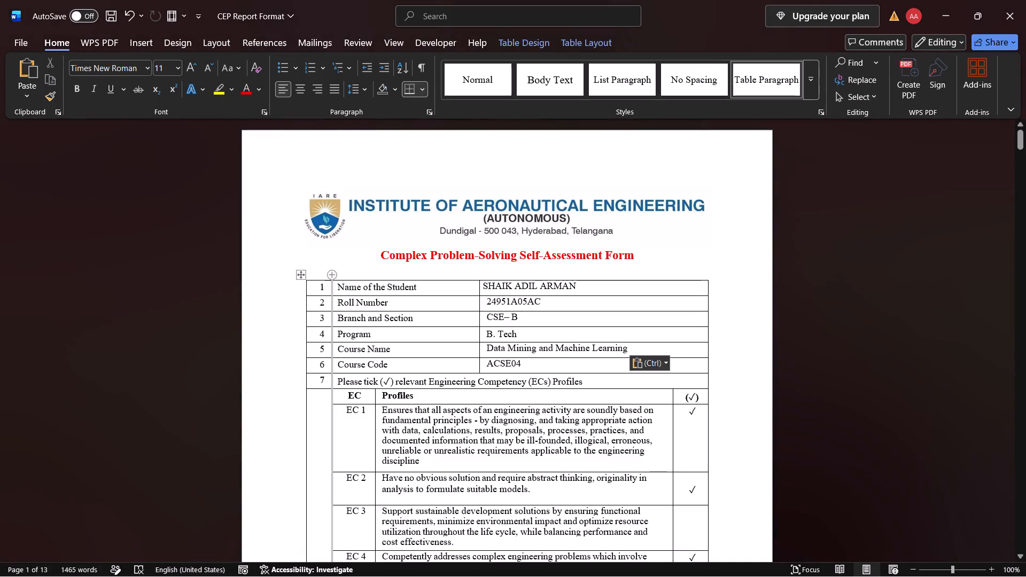
Check the course code on the AAT-II page and set the form's Course Code to ACSD19.
key("alt+Tab")
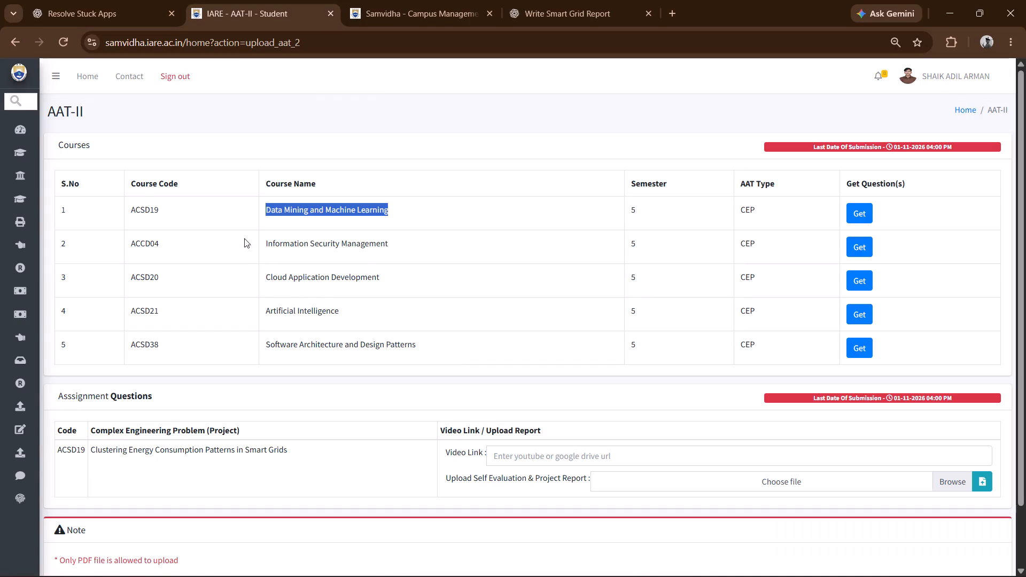
key("alt+Tab")
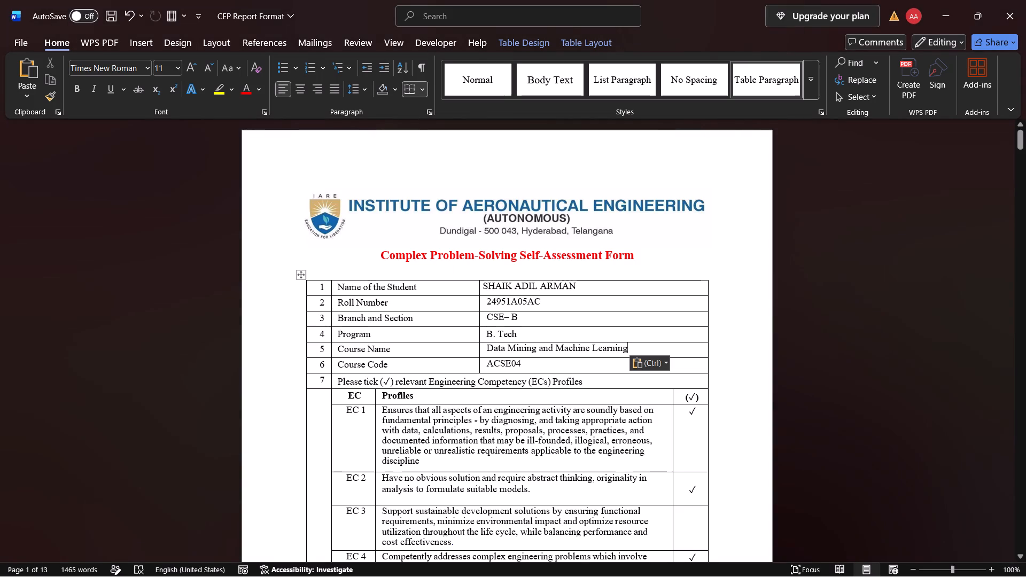
left_click(526, 365)
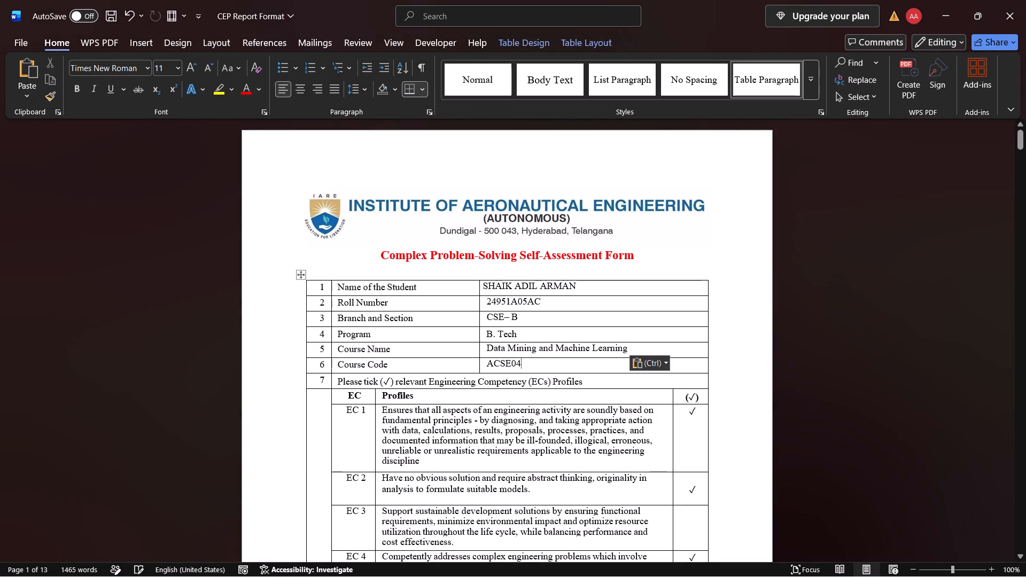
key("BackSpace")
key("BackSpace")
key("BackSpace")
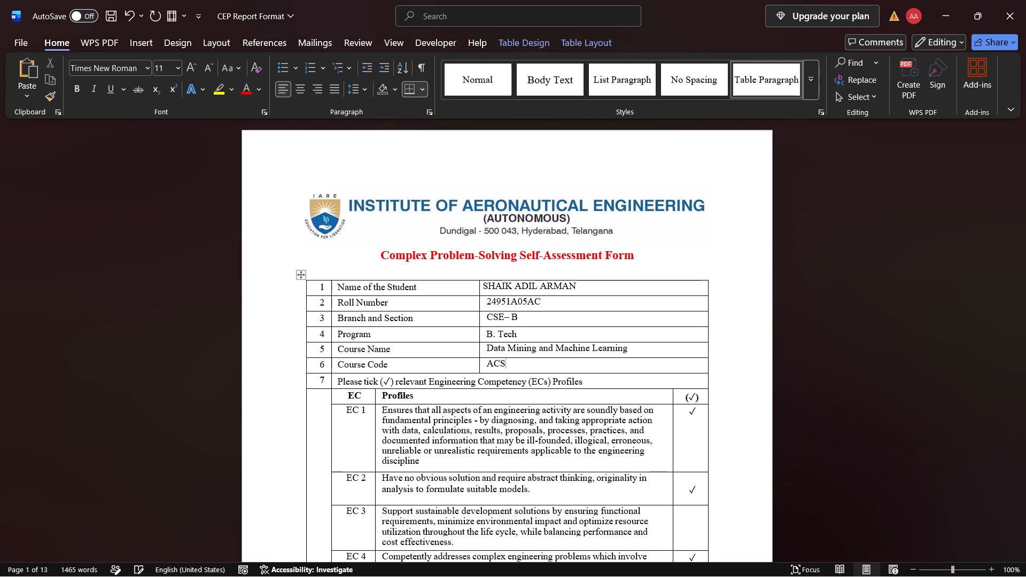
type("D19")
Examine the report from the self-assessment form to the project title page, comparing its title with the ACSD19 problem on the AAT-II page.
scroll(605, 413, "down", 1)
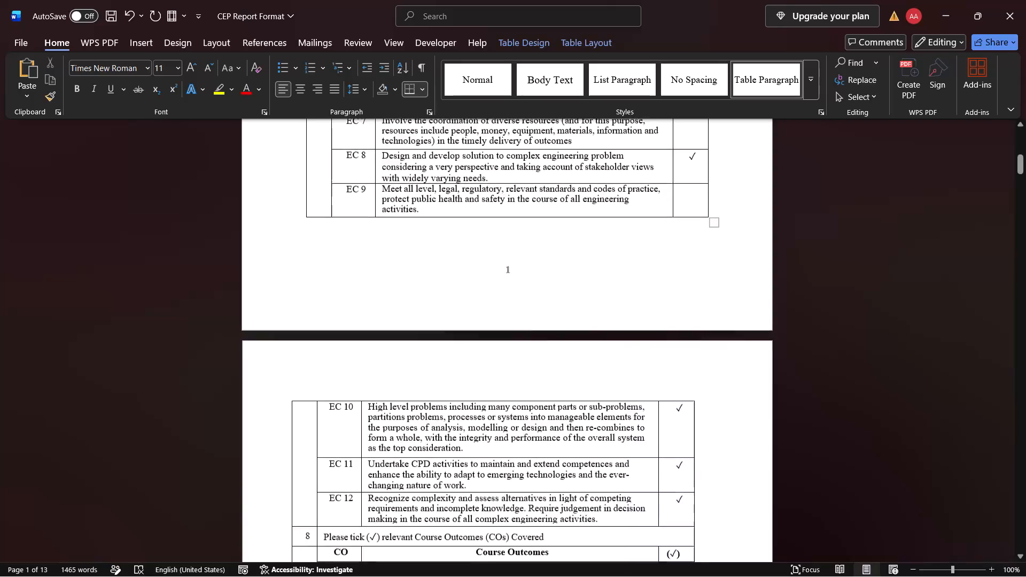
scroll(605, 413, "down", 2)
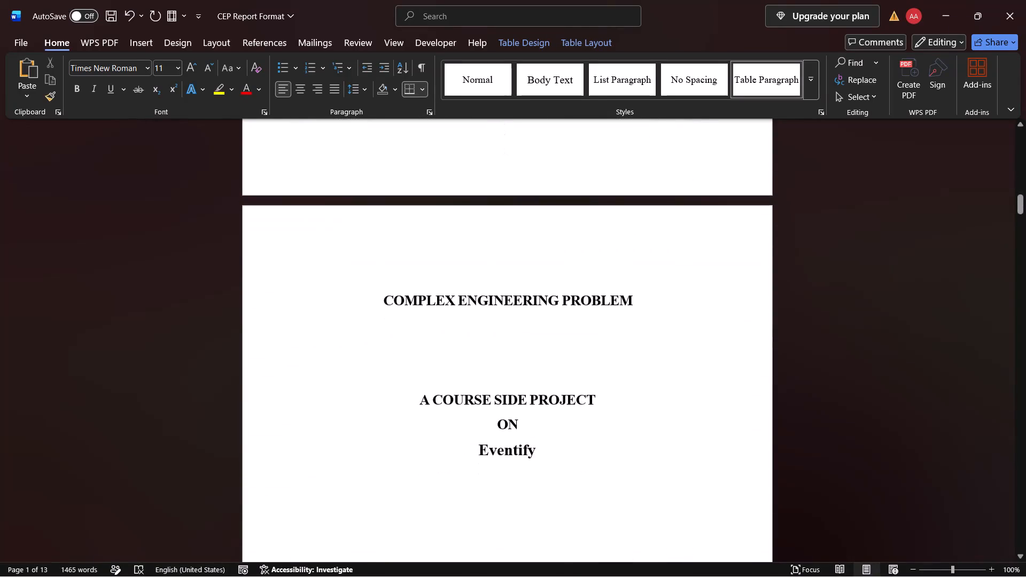
scroll(605, 413, "down", 1)
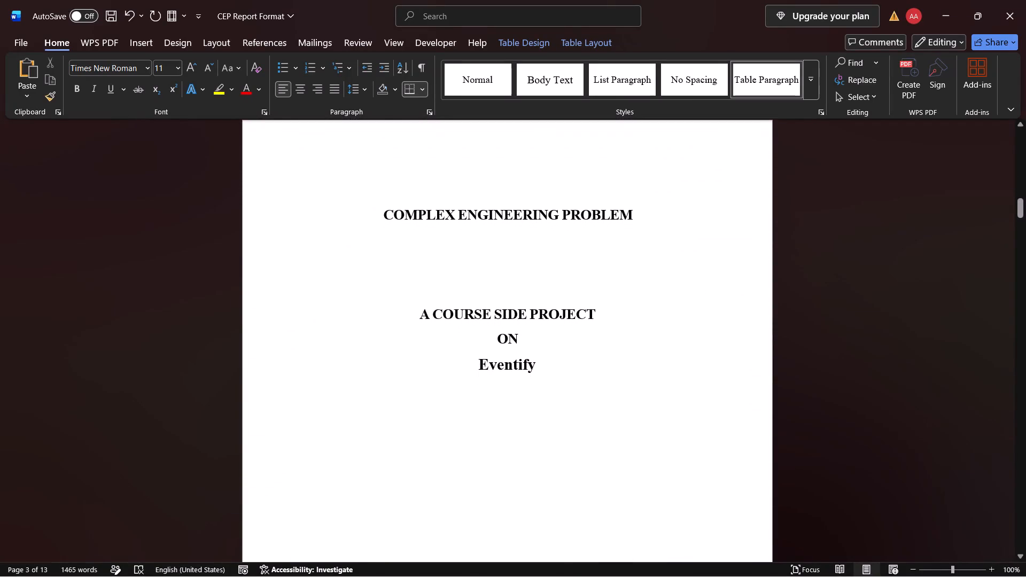
key("alt+Tab")
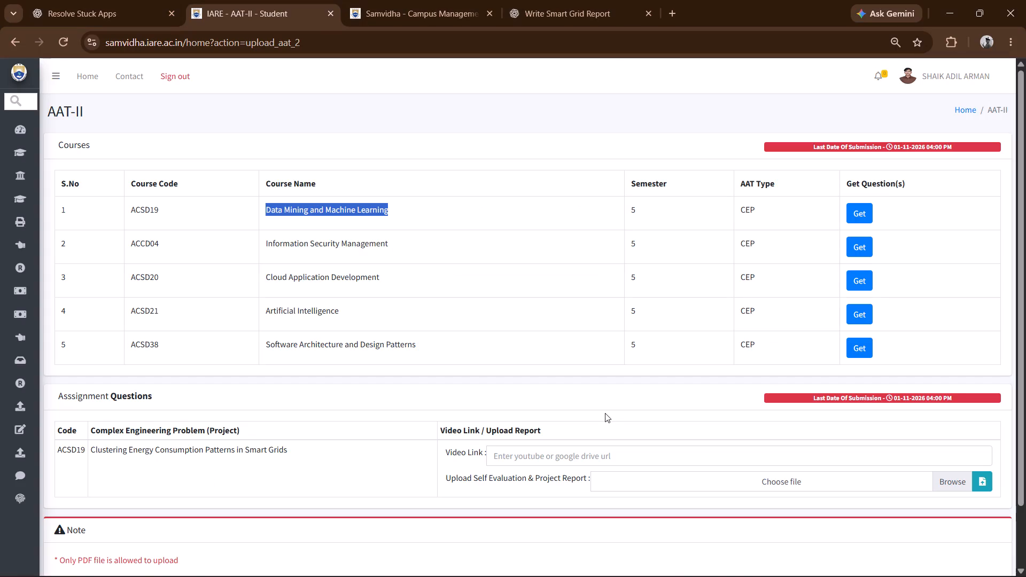
key("alt+Tab")
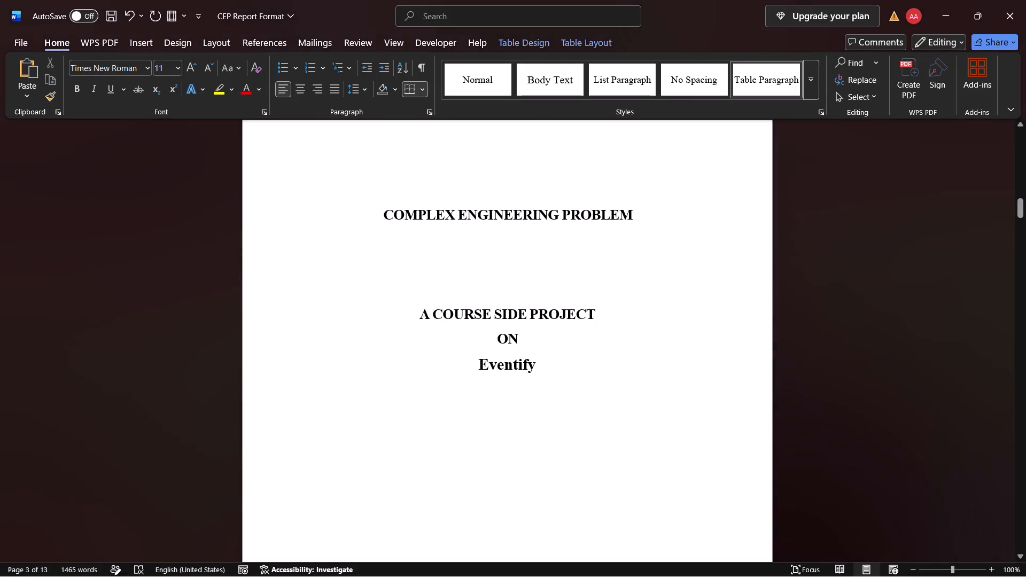
scroll(605, 413, "down", 1)
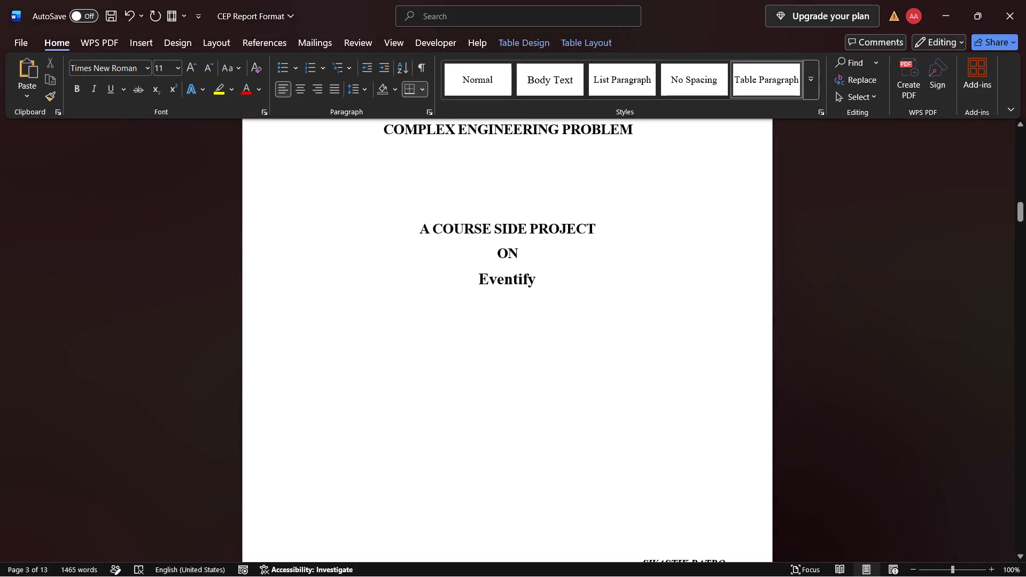
scroll(605, 413, "down", 1)
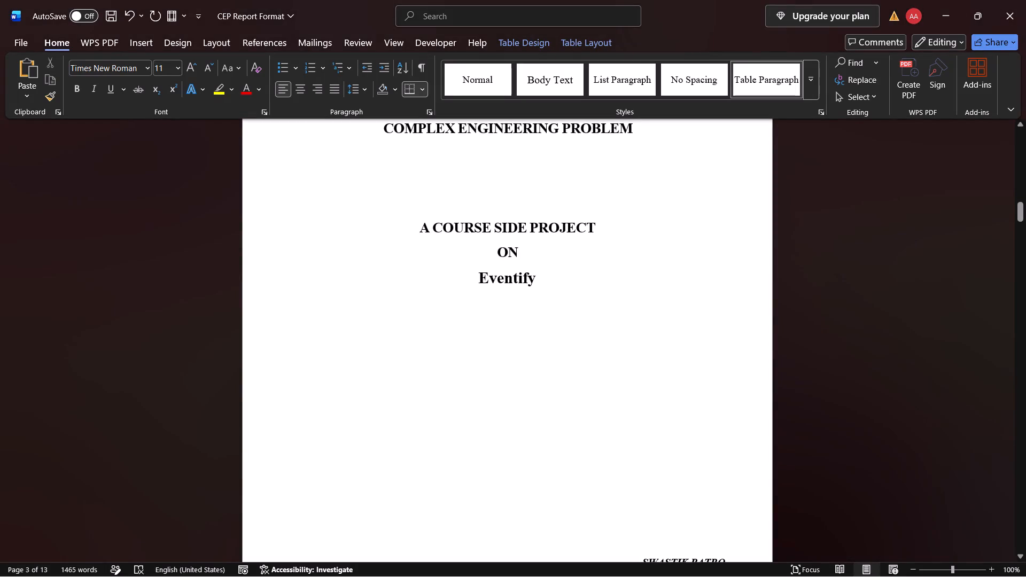
key("alt+Tab")
key("alt+Tab")
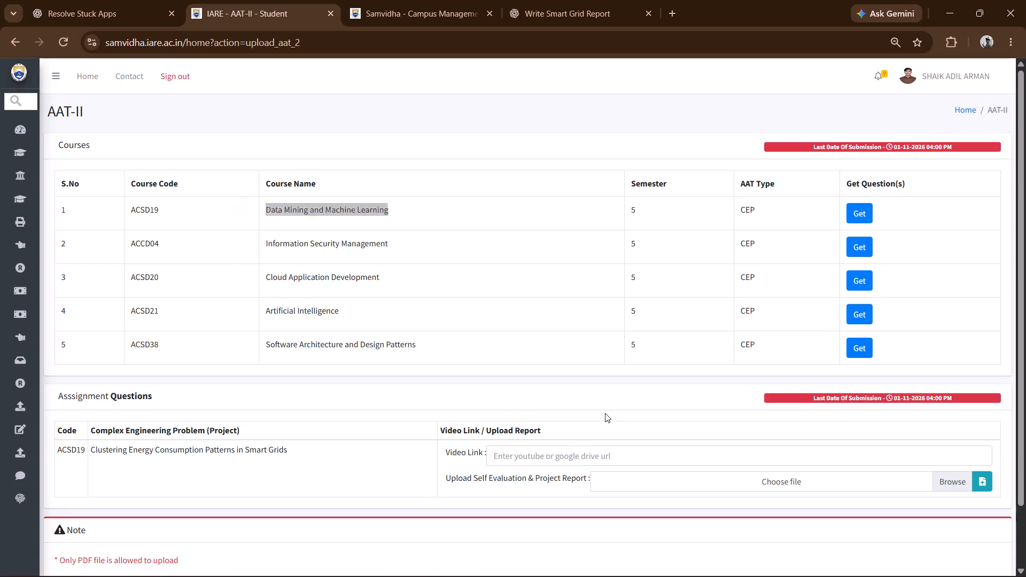
Look over the report's certificate page and title page, and return to the student details at the start of the self-assessment form.
scroll(605, 413, "down", 1)
scroll(605, 413, "up", 1)
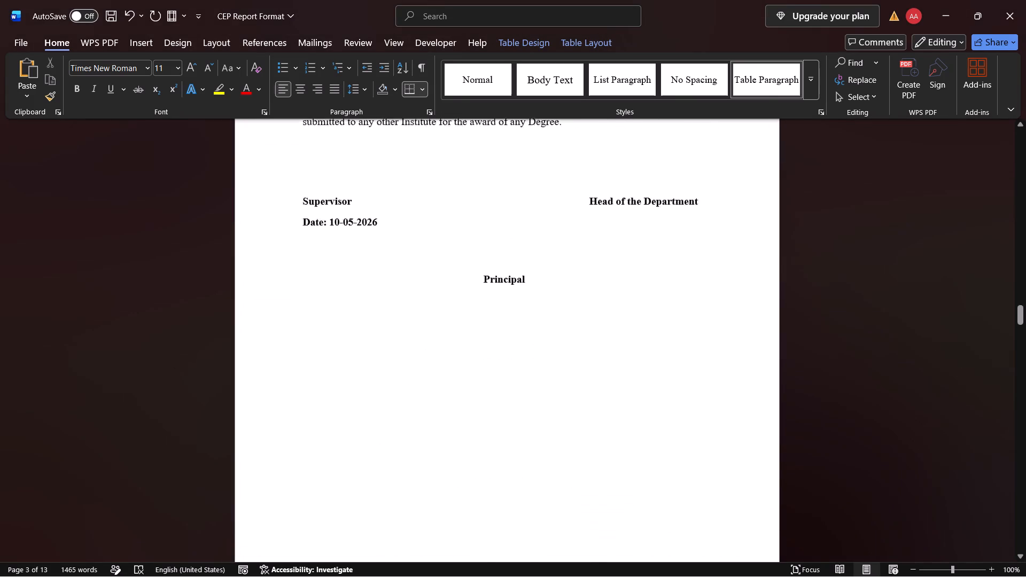
scroll(605, 413, "up", 5)
scroll(593, 475, "up", 1)
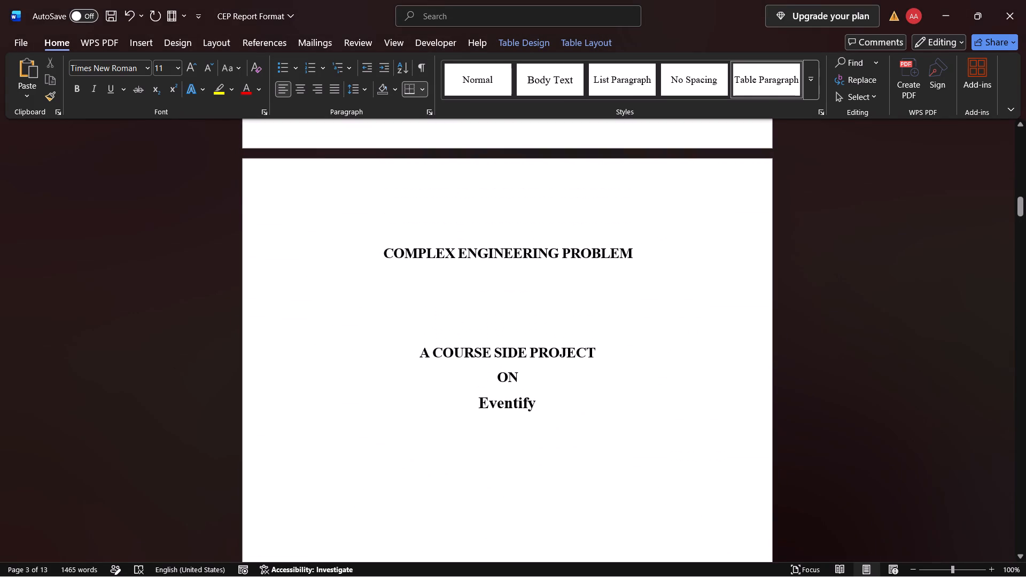
scroll(593, 475, "up", 4)
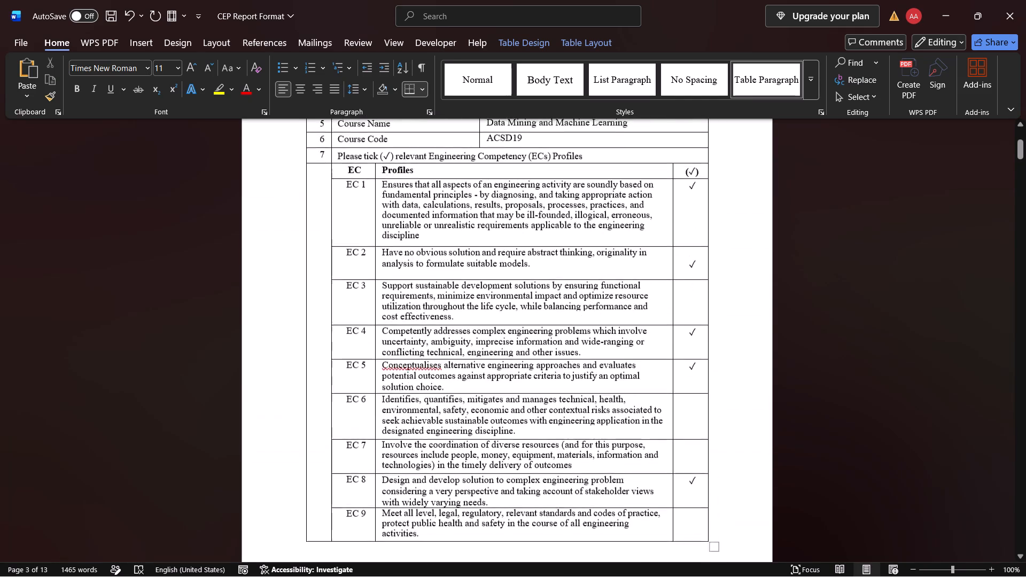
scroll(593, 475, "up", 1)
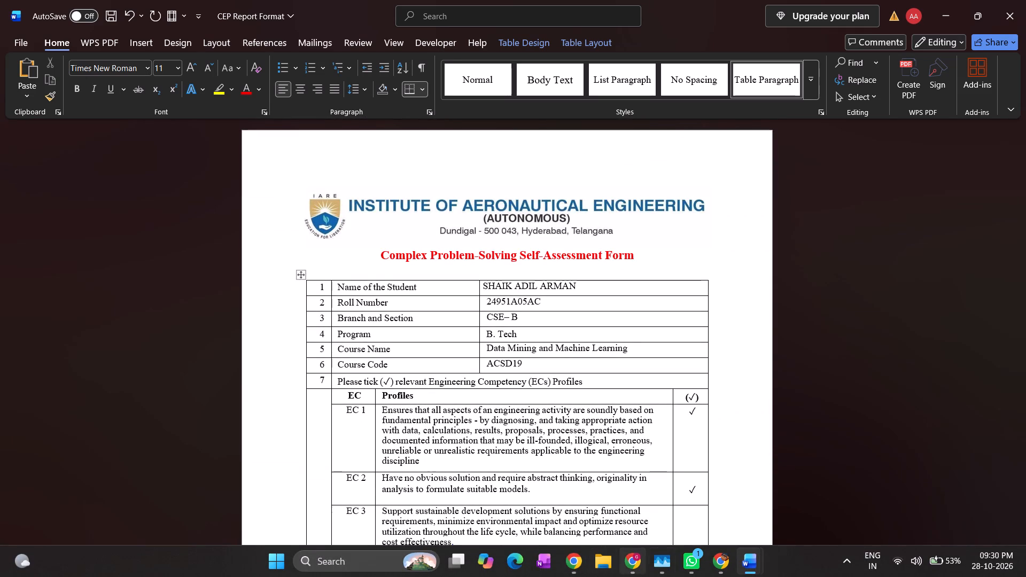
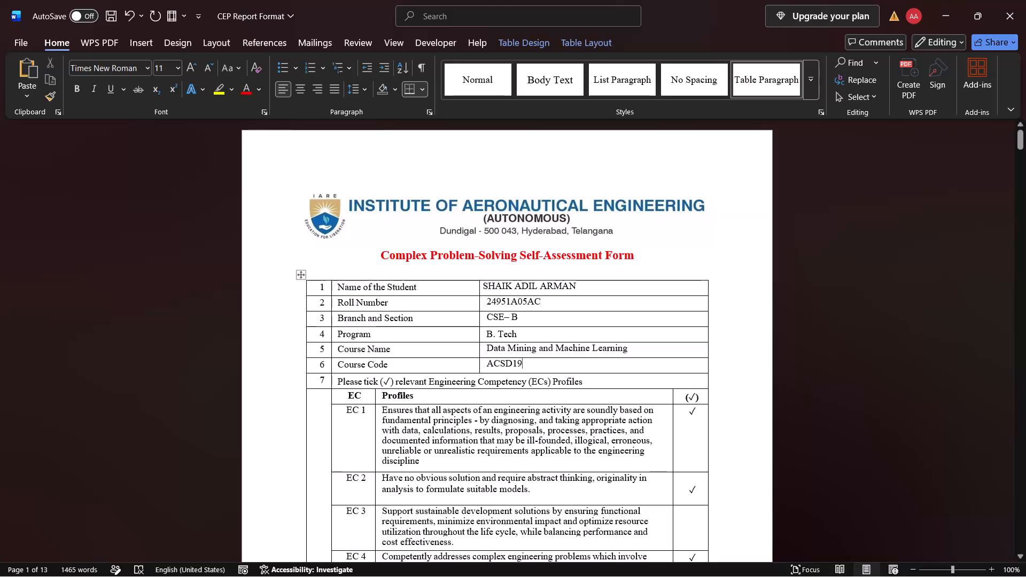
Save the CEP Report Format document with the updated course name and course code.
key("ctrl+s")
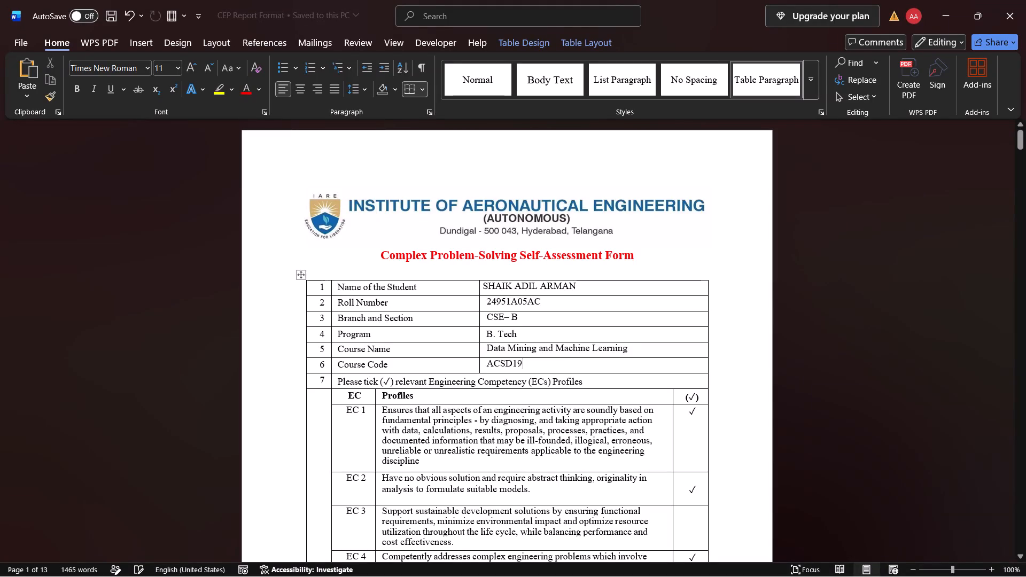
key("ctrl+s")
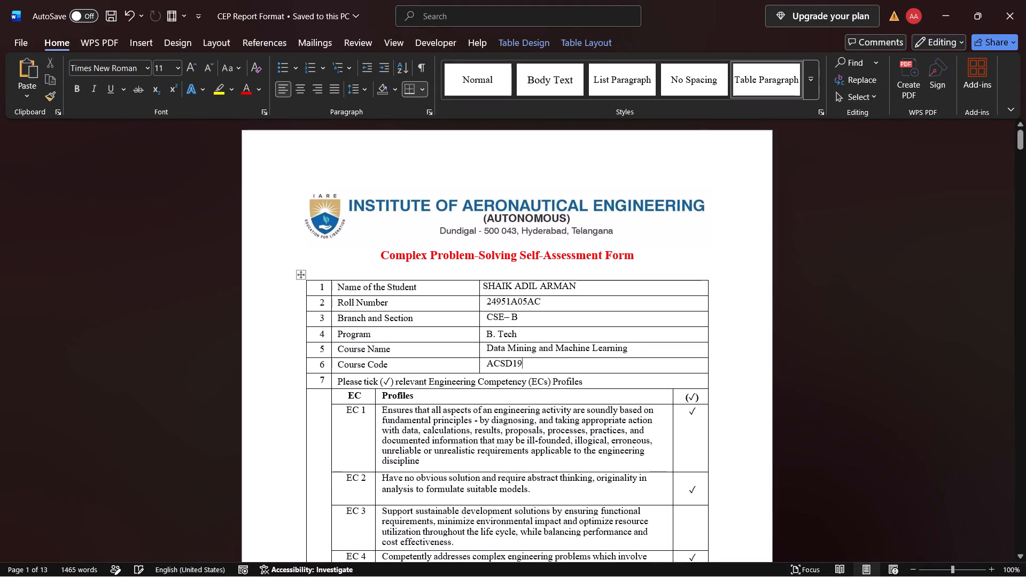
key("ctrl+s")
left_click(205, 256)
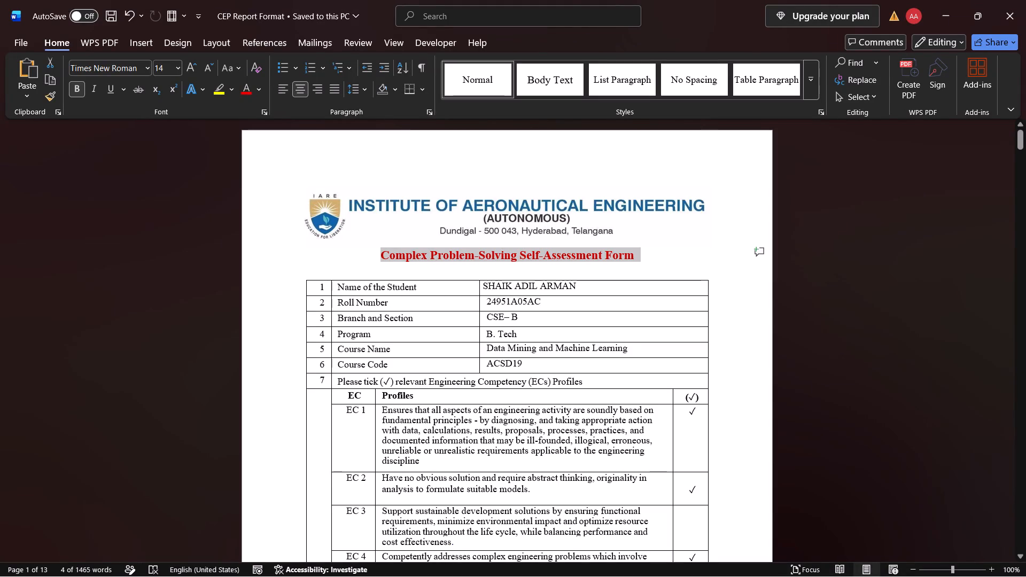
left_click(181, 298)
left_click(329, 446)
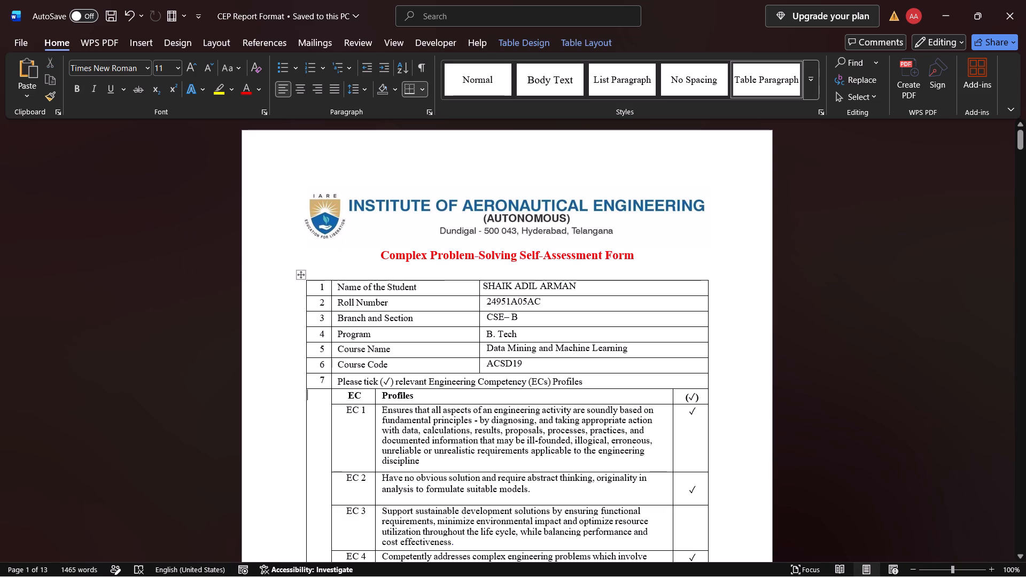
key("ctrl+s")
key("ctrl+s")
key("ctrl+a")
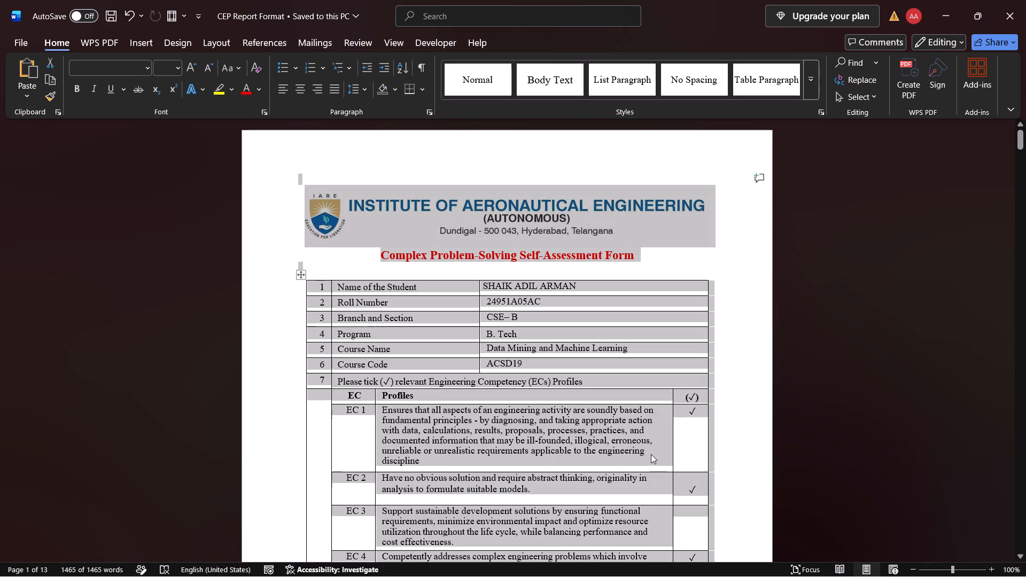
left_click(663, 451)
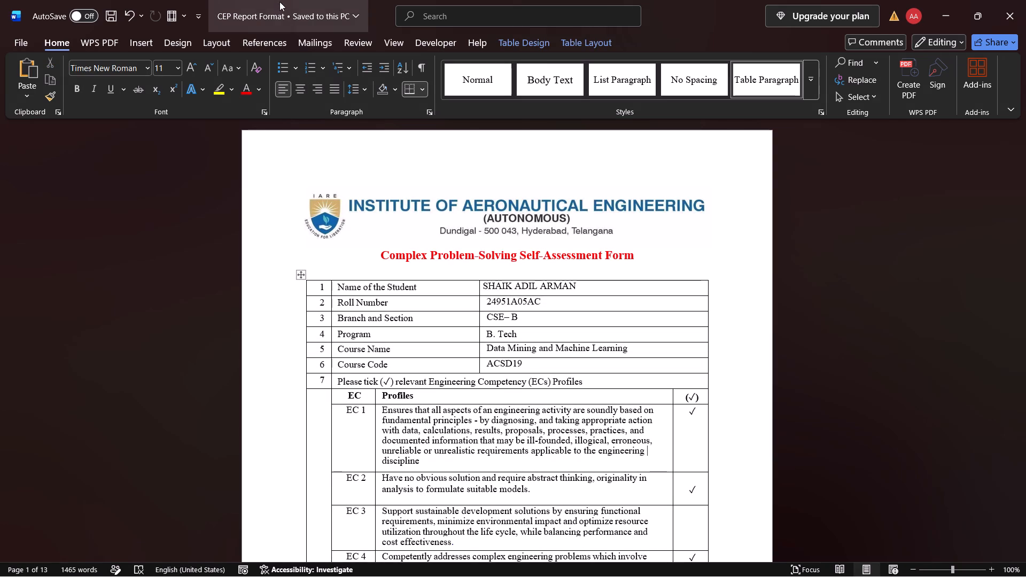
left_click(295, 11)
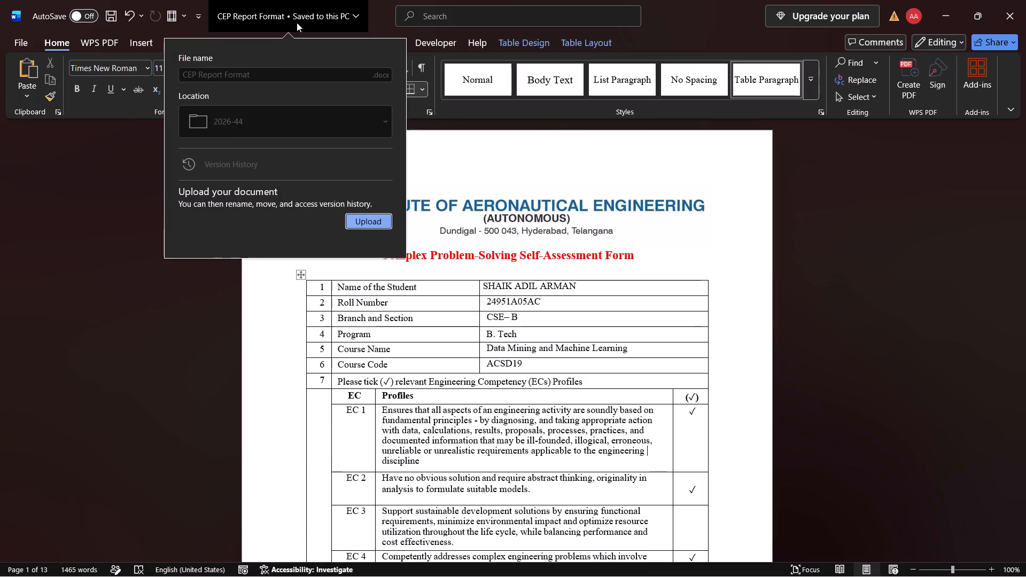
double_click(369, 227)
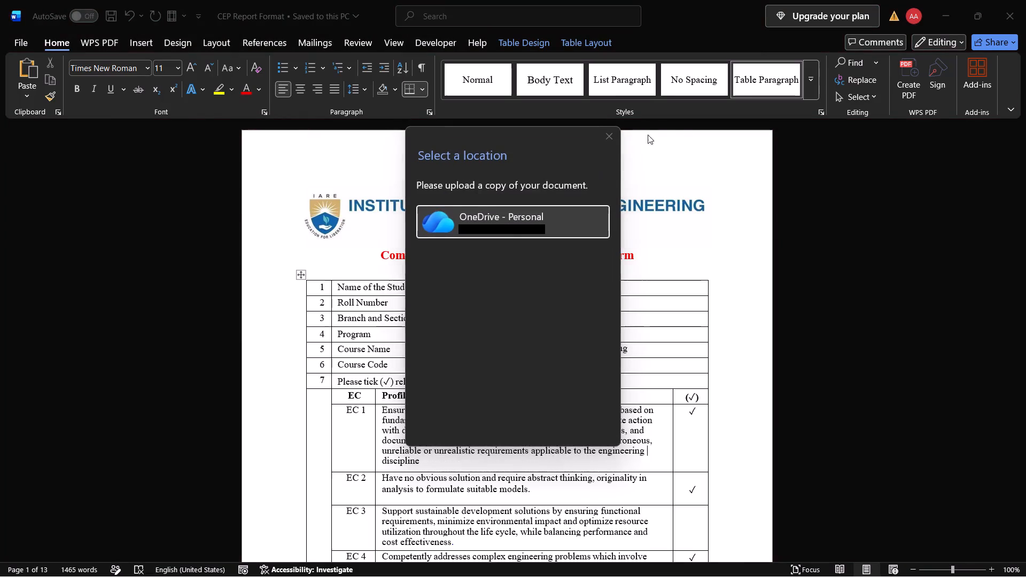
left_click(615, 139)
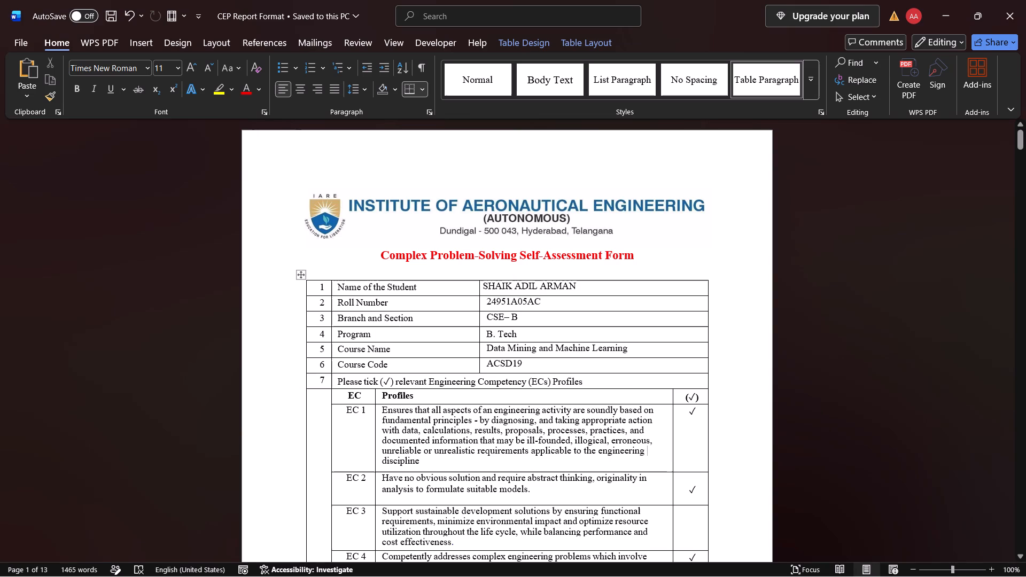
Save the CEP Report Format document again in its current location on this PC.
key("ctrl+a")
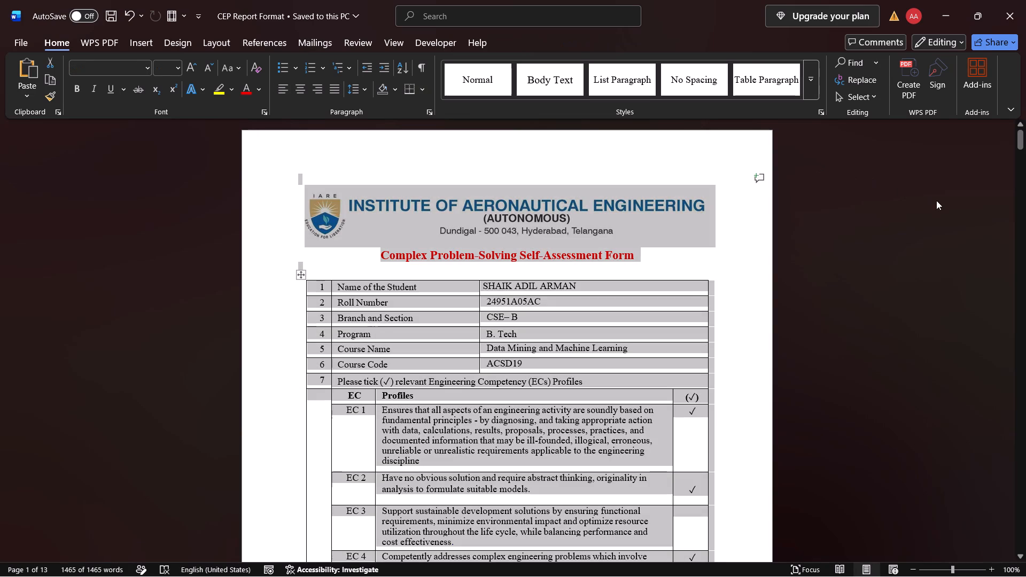
left_click(936, 200)
key("ctrl+s")
key("ctrl+s")
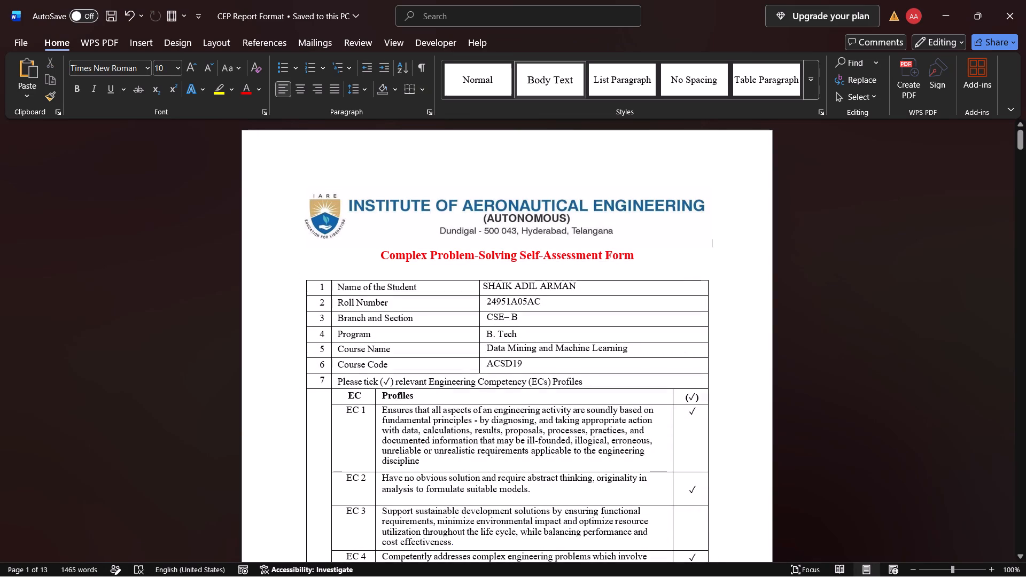
left_click(907, 391)
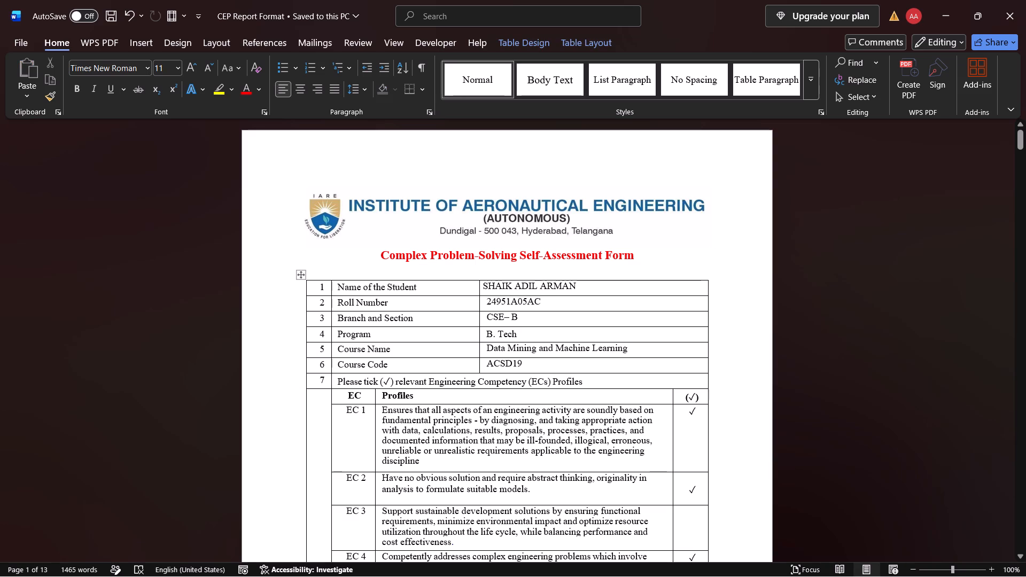
Examine the self-assessment form's remaining Engineering Competency rows and its Course Outcomes section.
scroll(907, 391, "down", 2)
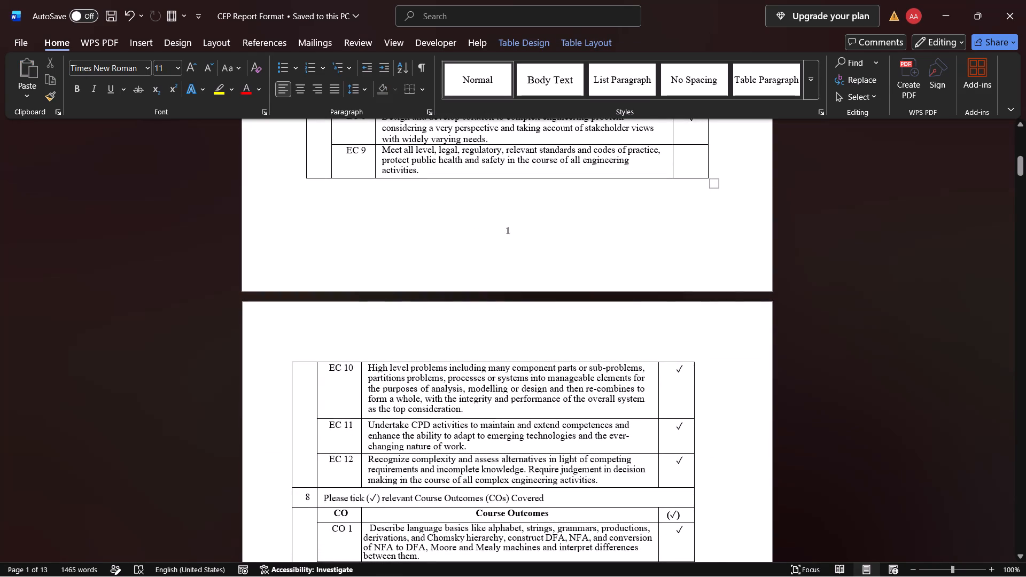
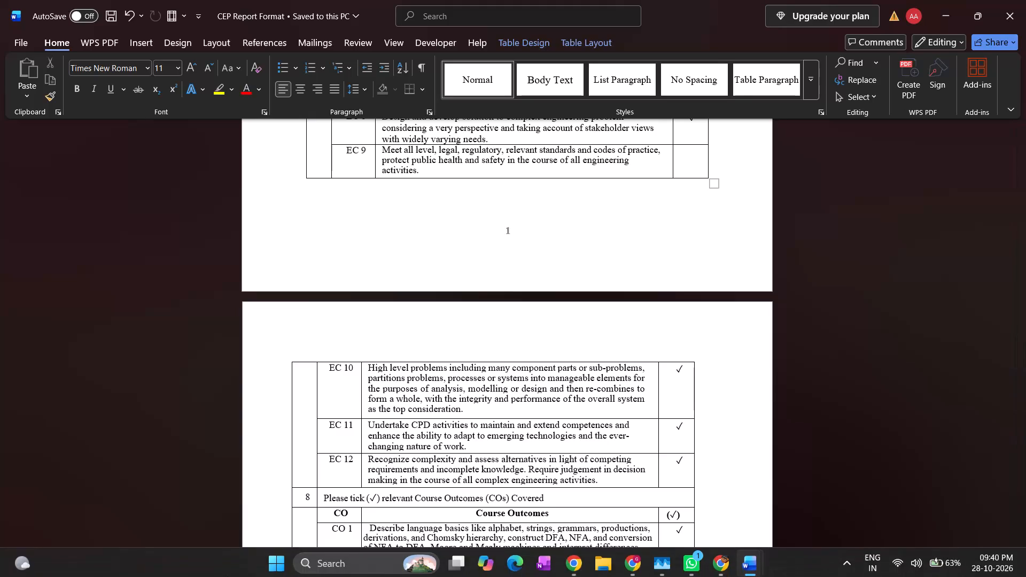
Examine the report from the end of the self-assessment form through the Approval Sheet, including the project title on the Complex Engineering Problem cover page.
left_click(569, 330)
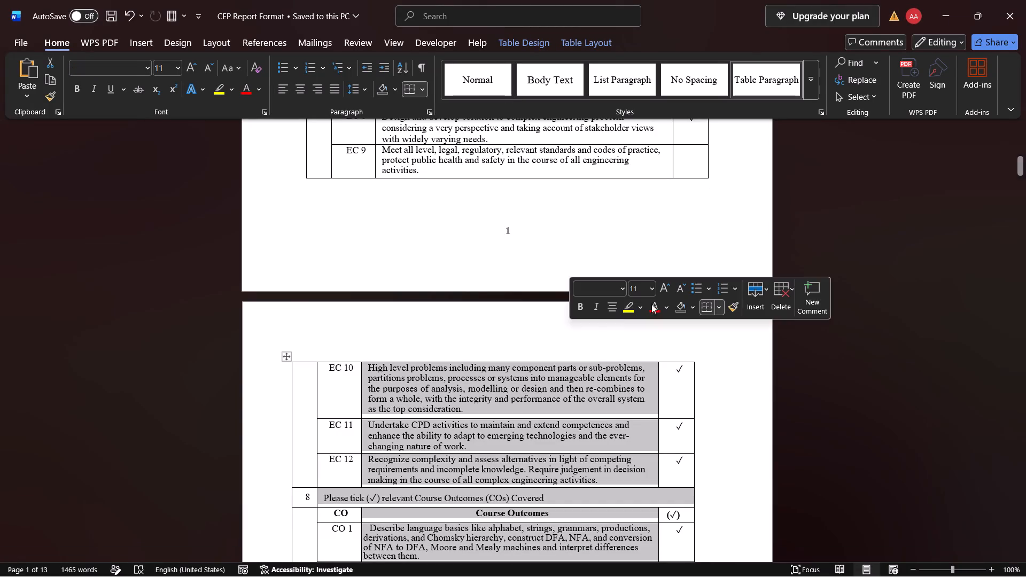
left_click(924, 286)
scroll(899, 296, "down", 5)
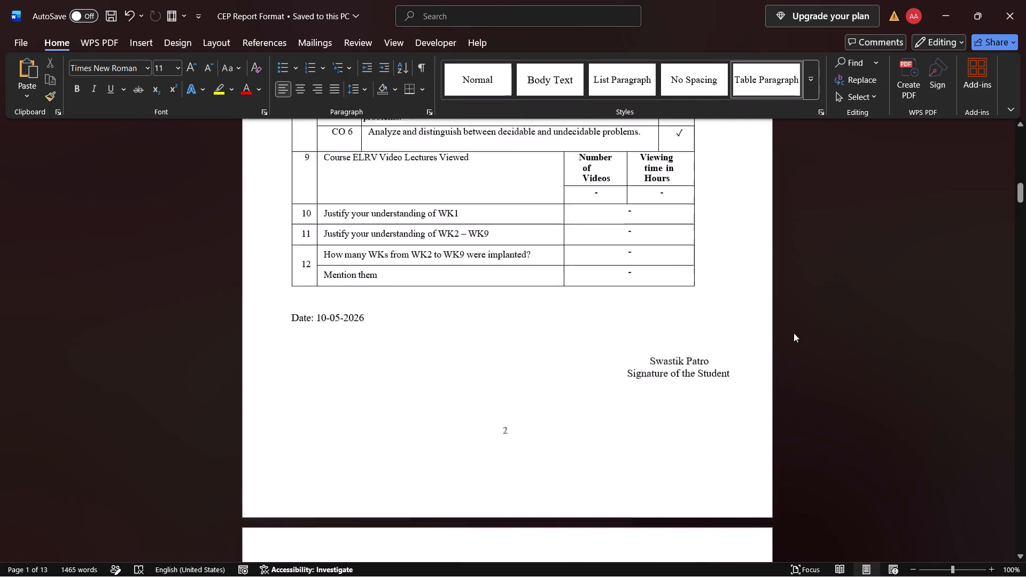
scroll(794, 333, "down", 18)
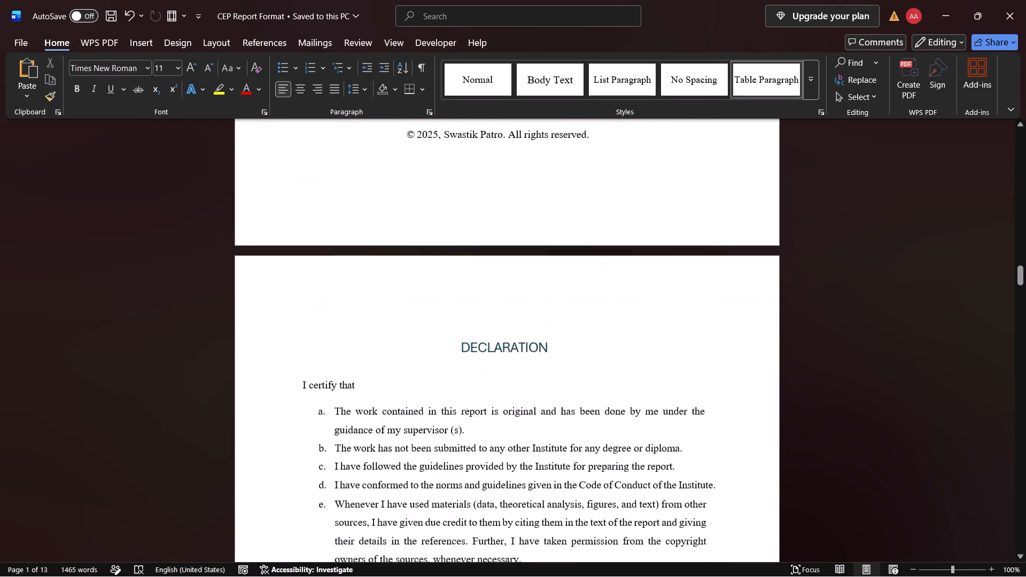
scroll(763, 339, "down", 12)
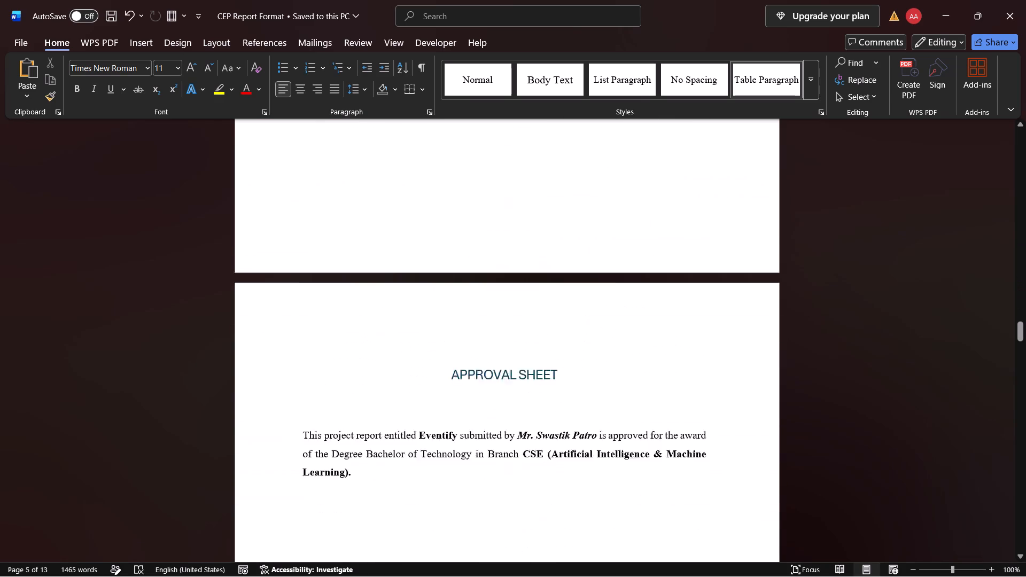
scroll(763, 339, "down", 7)
scroll(763, 339, "up", 7)
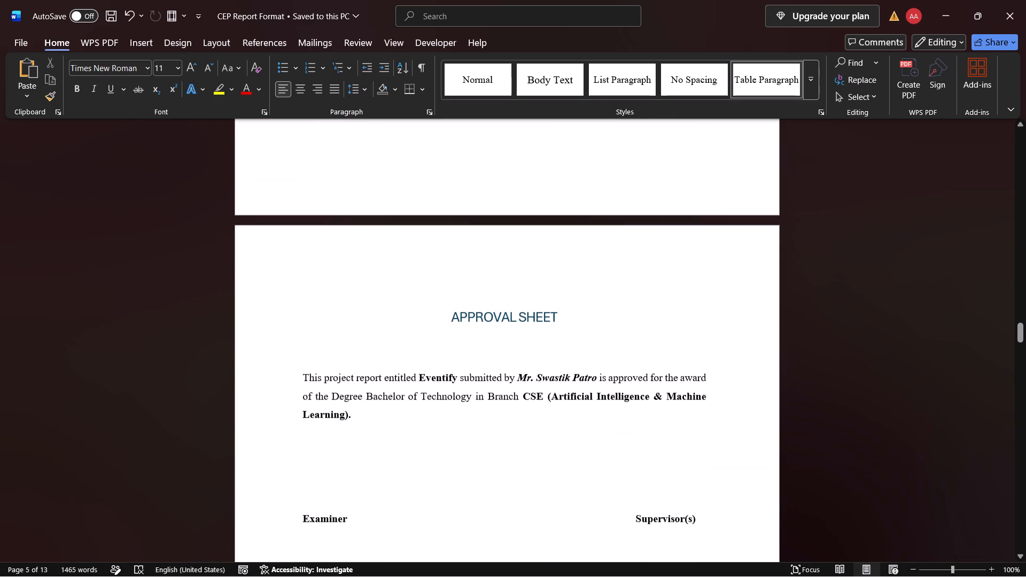
scroll(555, 411, "up", 16)
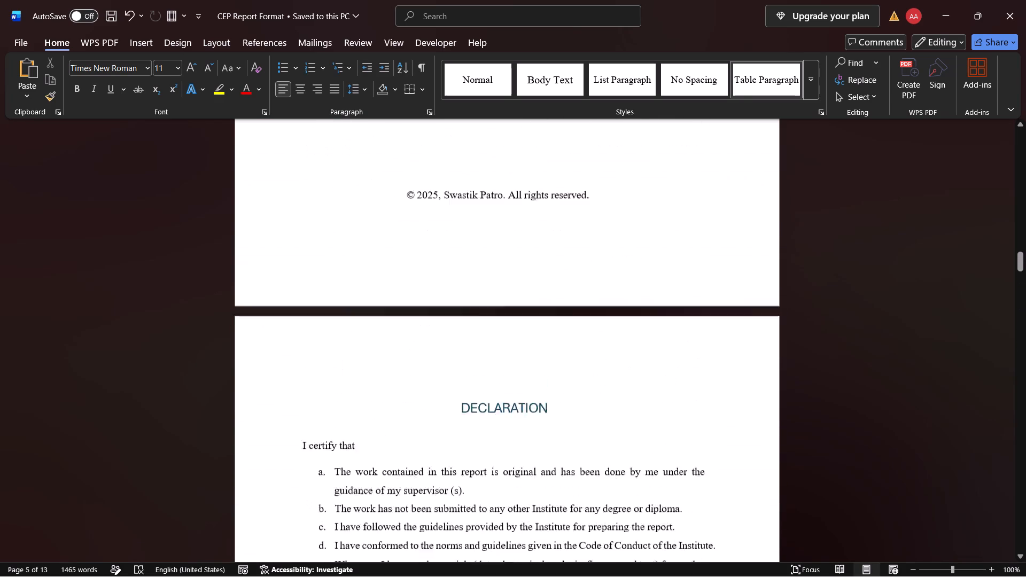
scroll(558, 402, "up", 7)
scroll(558, 402, "down", 3)
scroll(558, 402, "up", 7)
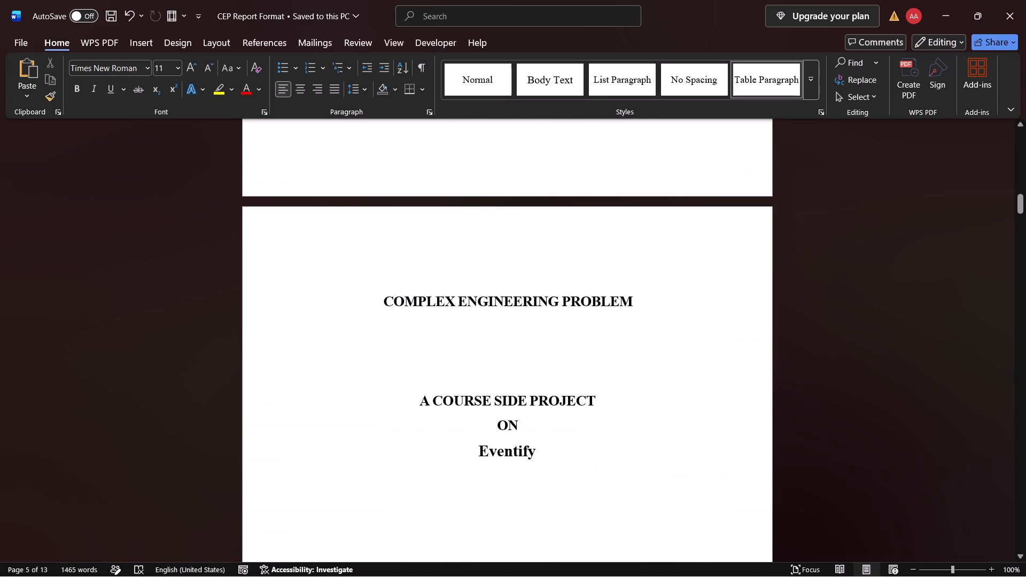
left_click_drag(555, 449, 477, 470)
left_click(465, 478)
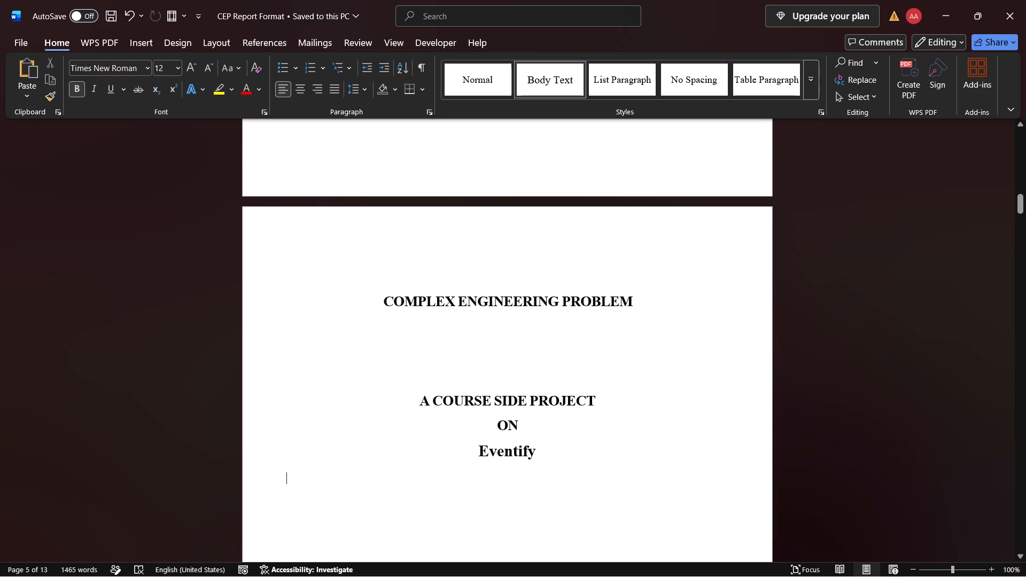
left_click_drag(465, 447, 545, 450)
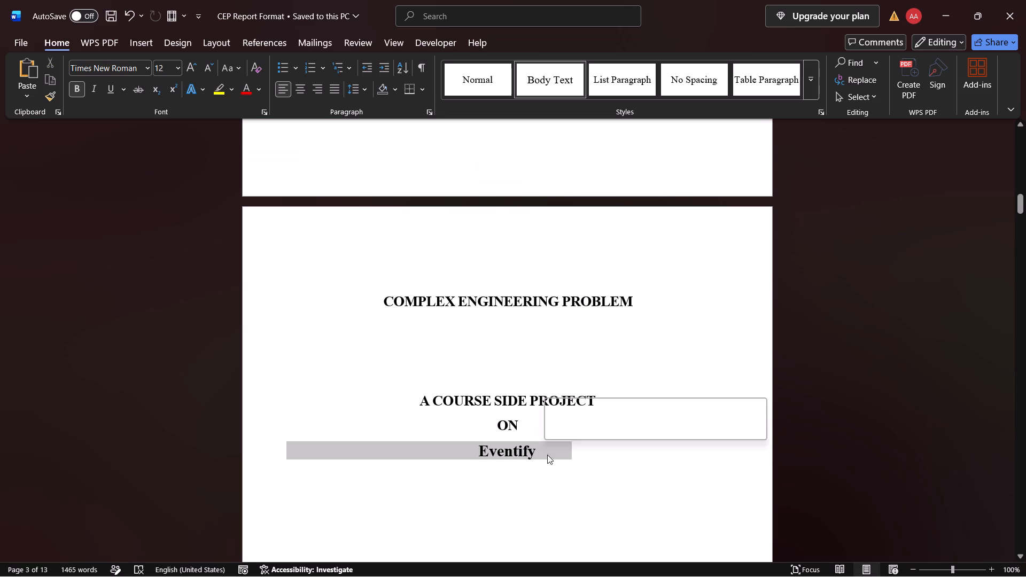
left_click(552, 476)
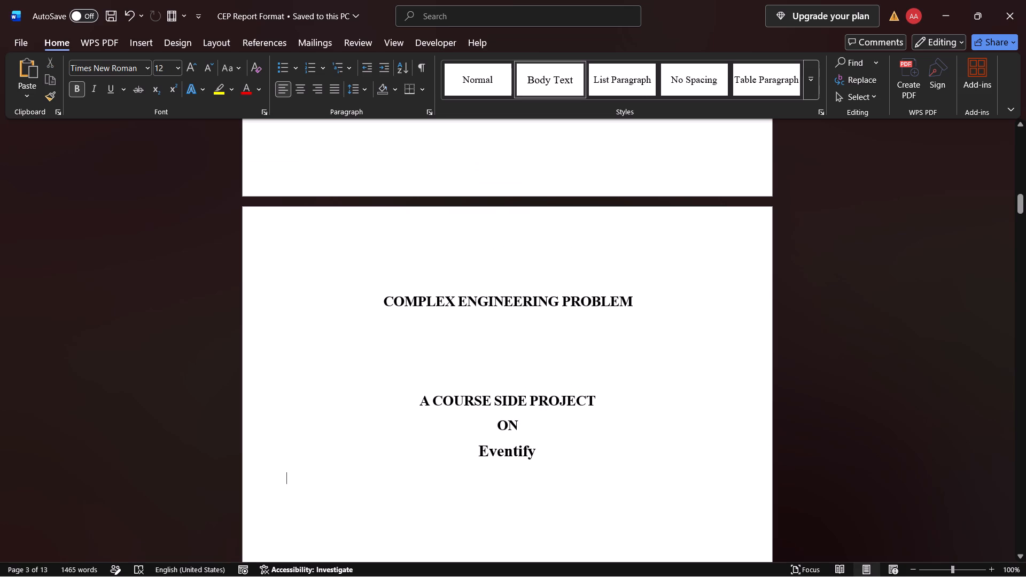
Replace the student name on the Complex Engineering Problem cover page with the new student's full name in capitals.
scroll(530, 515, "down", 3)
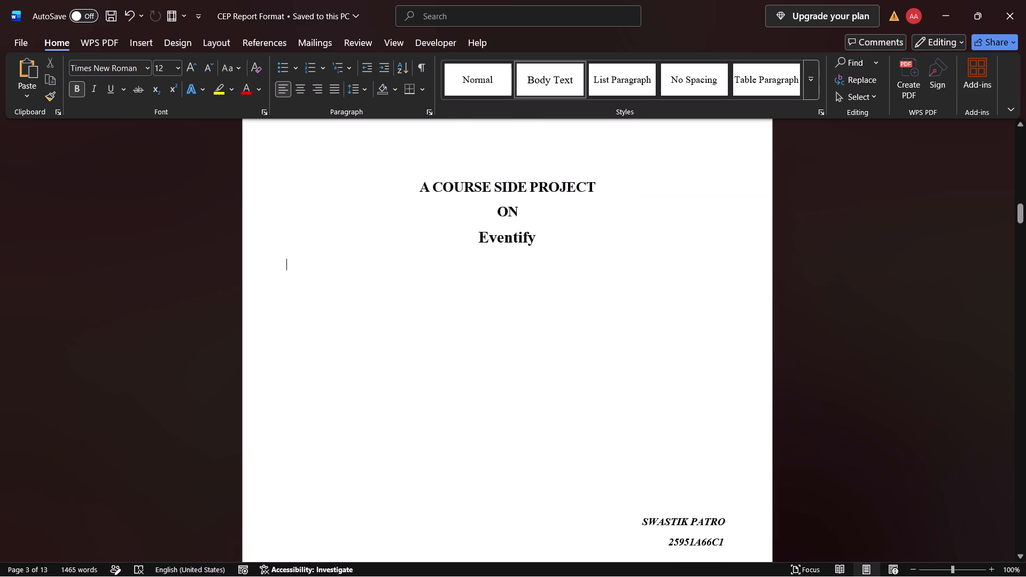
scroll(530, 515, "down", 3)
scroll(530, 515, "up", 2)
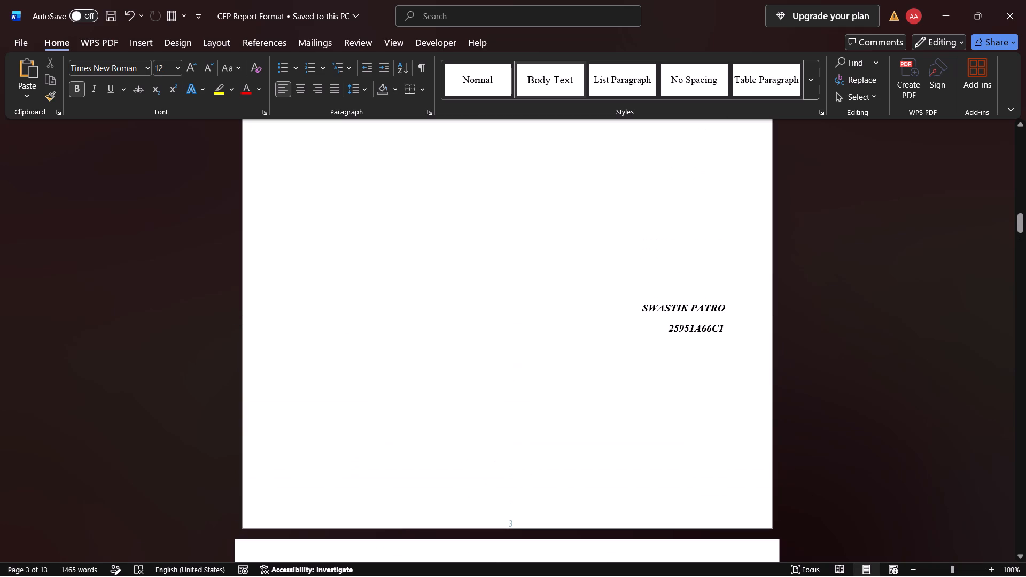
left_click(732, 302)
key("BackSpace")
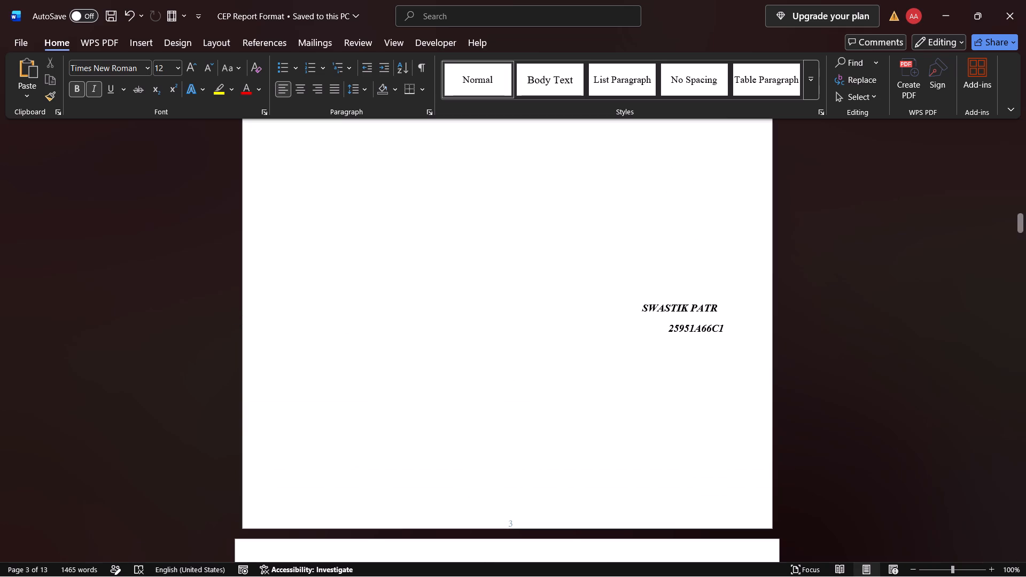
key("BackSpace")
key("BackSpace")
key("BackSpace")
key("BackSpace")
key("BackSpace")
key("BackSpace")
key("BackSpace")
key("BackSpace")
key("BackSpace")
key("BackSpace")
key("BackSpace")
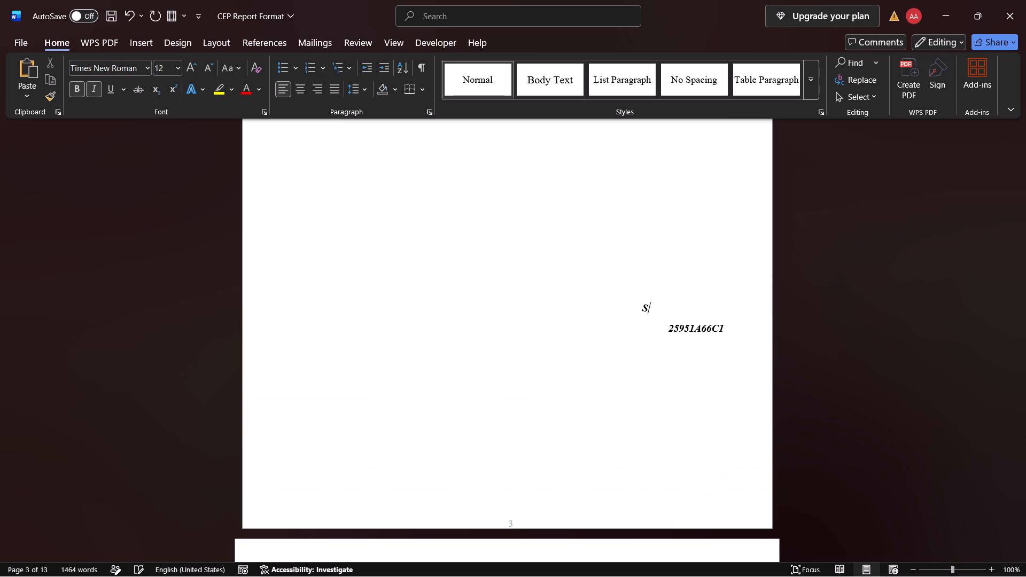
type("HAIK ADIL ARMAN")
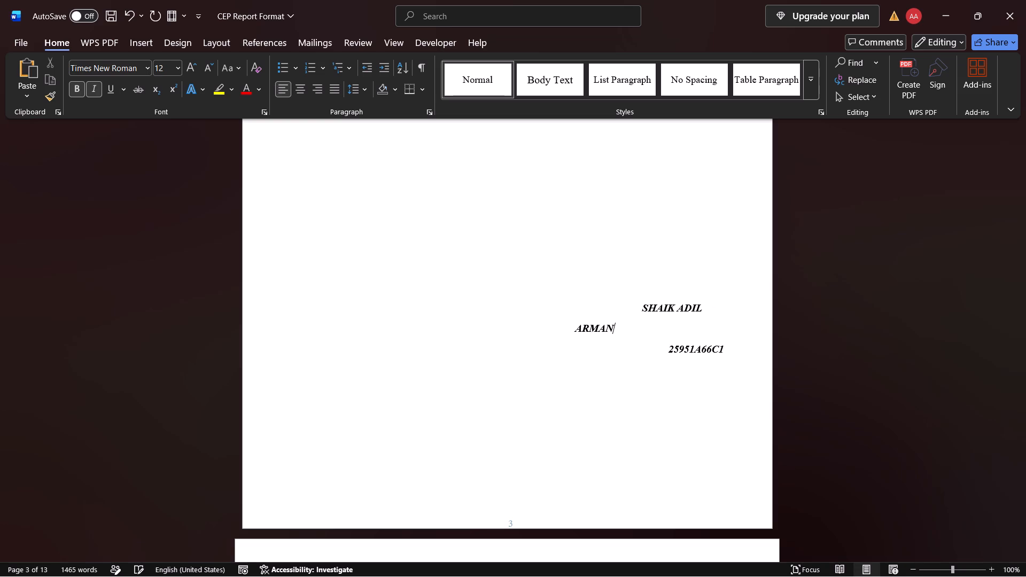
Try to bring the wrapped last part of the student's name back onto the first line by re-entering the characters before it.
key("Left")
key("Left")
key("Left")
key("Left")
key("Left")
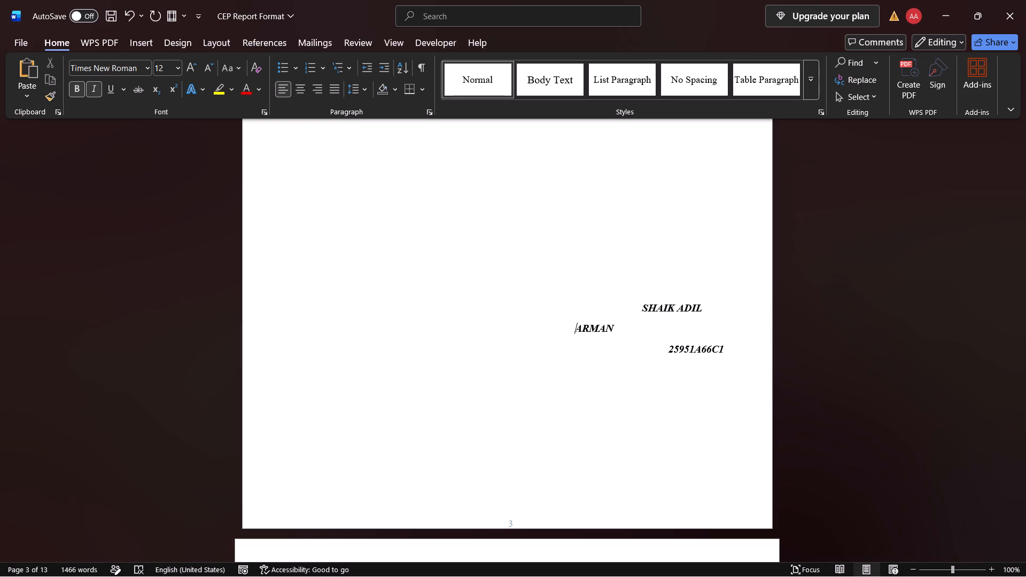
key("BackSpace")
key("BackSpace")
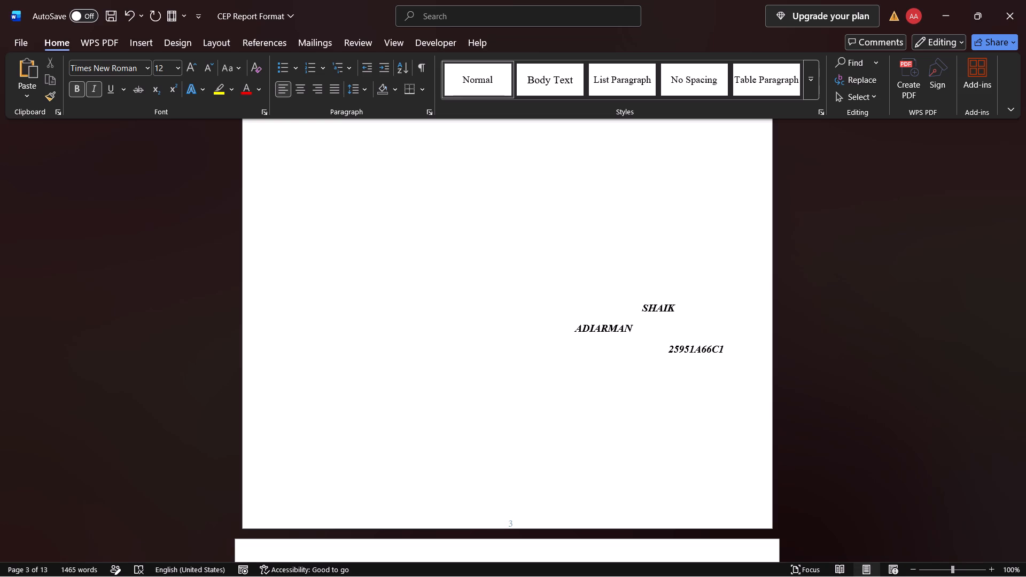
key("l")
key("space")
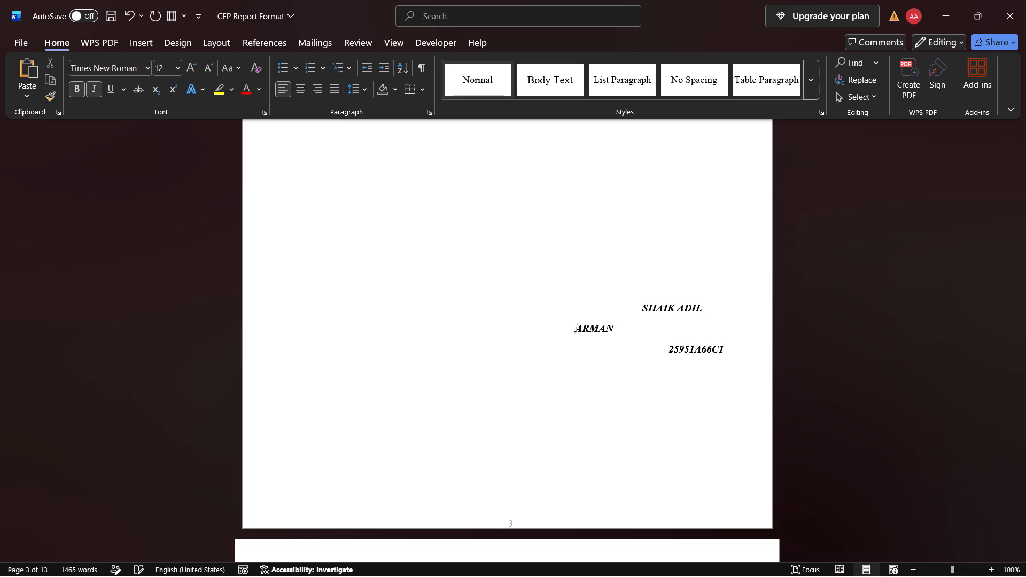
Remove several leading spaces before the student's name on the cover page to fit it on a single line.
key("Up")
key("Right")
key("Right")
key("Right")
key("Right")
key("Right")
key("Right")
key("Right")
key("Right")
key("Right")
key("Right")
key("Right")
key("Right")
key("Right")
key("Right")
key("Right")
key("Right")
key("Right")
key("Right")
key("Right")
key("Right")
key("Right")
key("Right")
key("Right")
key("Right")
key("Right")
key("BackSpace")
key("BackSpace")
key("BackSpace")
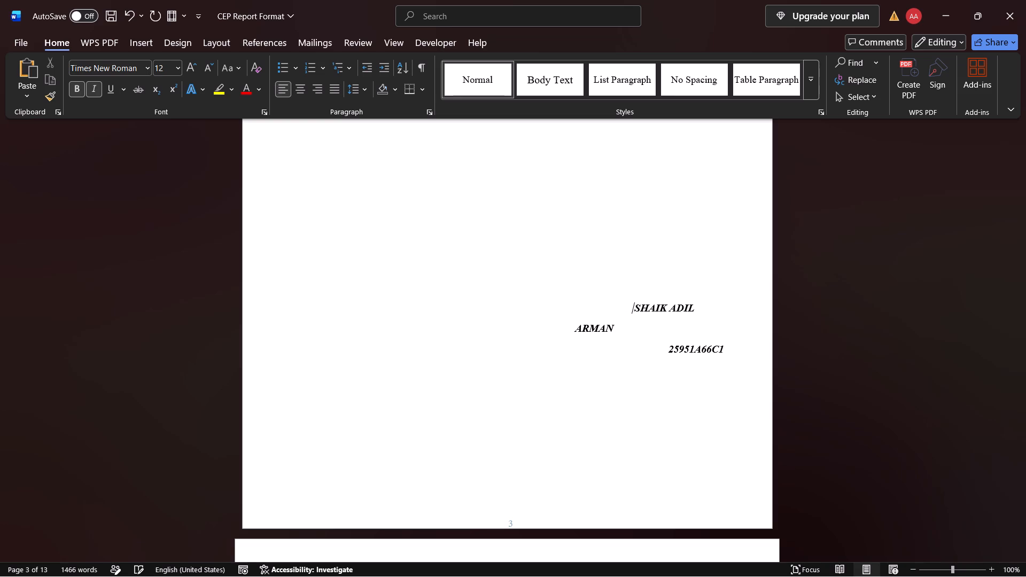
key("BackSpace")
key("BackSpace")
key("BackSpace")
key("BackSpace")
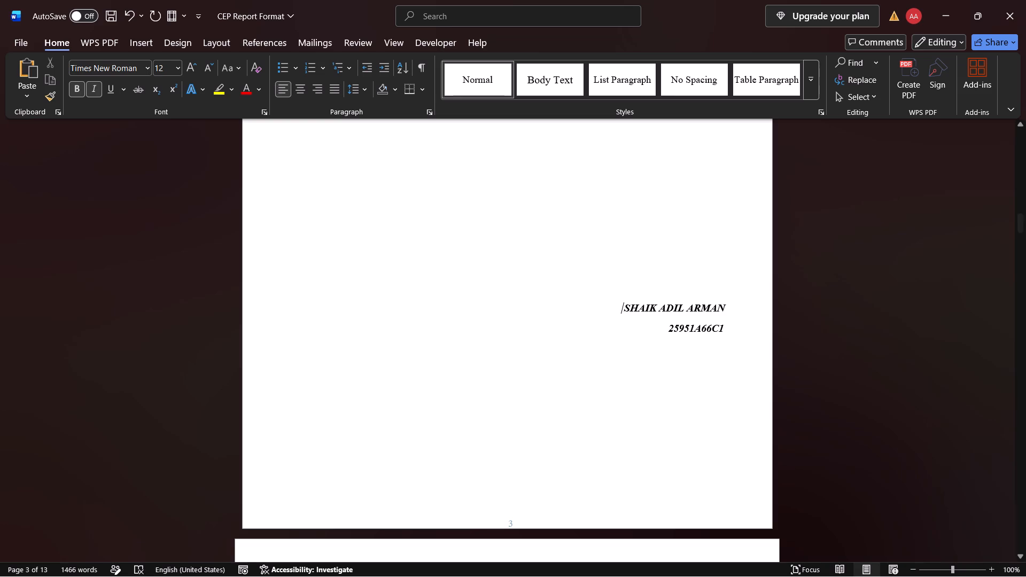
Replace the roll number under the student's name on the cover page with the new student's roll number.
left_click(731, 331)
key("BackSpace")
key("BackSpace")
key("BackSpace")
key("BackSpace")
key("BackSpace")
key("BackSpace")
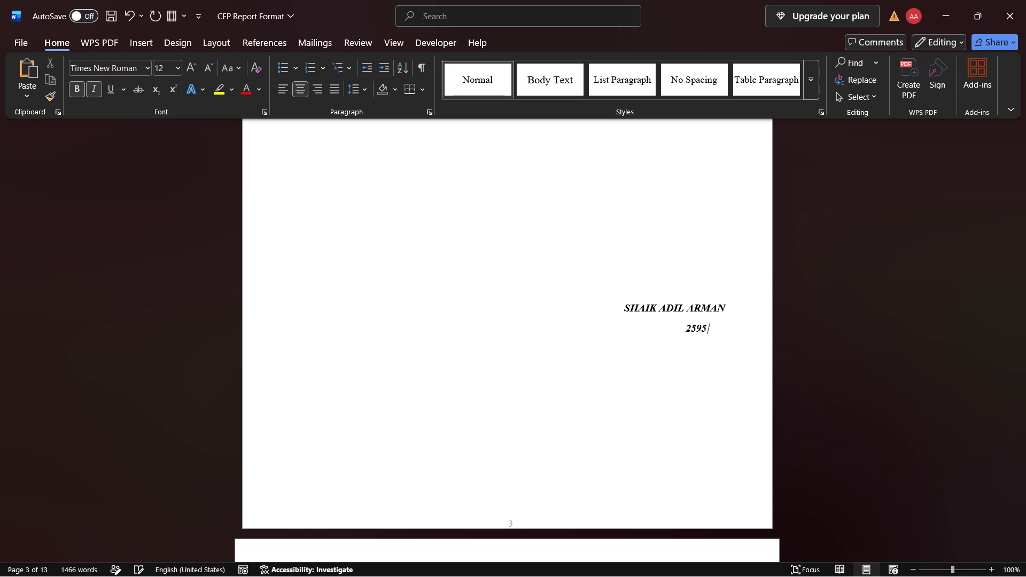
key("BackSpace")
key("BackSpace")
key("BackSpace")
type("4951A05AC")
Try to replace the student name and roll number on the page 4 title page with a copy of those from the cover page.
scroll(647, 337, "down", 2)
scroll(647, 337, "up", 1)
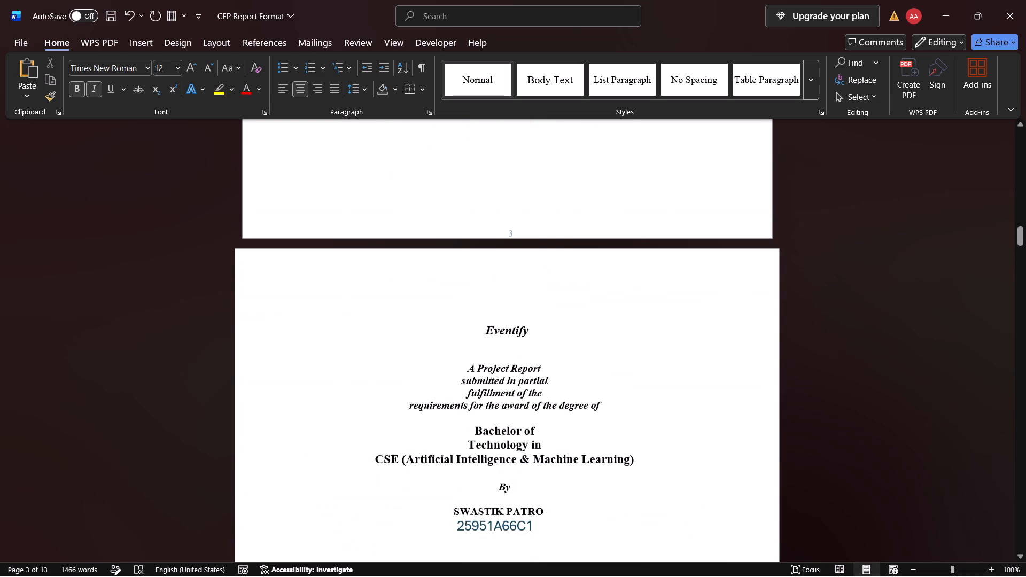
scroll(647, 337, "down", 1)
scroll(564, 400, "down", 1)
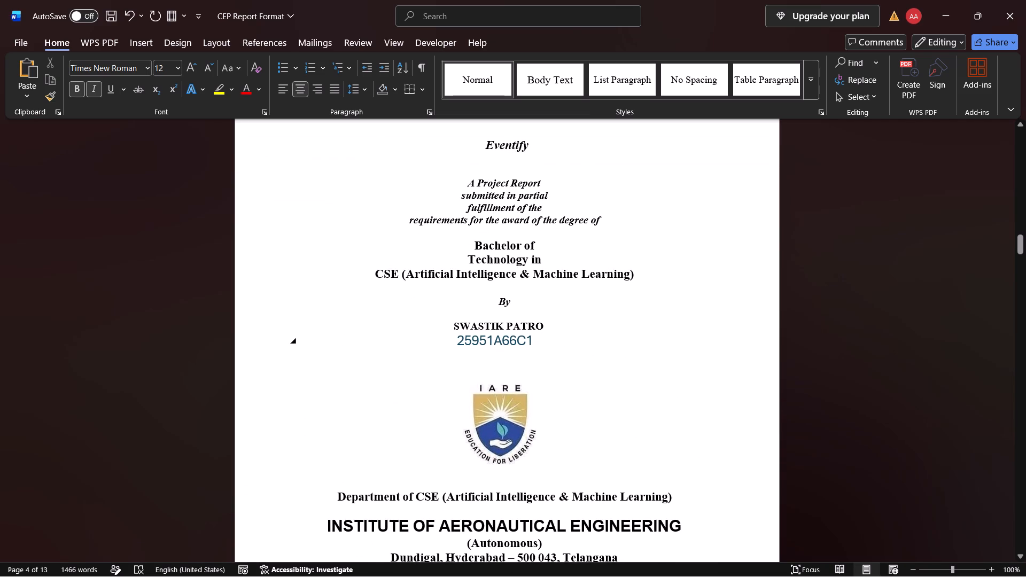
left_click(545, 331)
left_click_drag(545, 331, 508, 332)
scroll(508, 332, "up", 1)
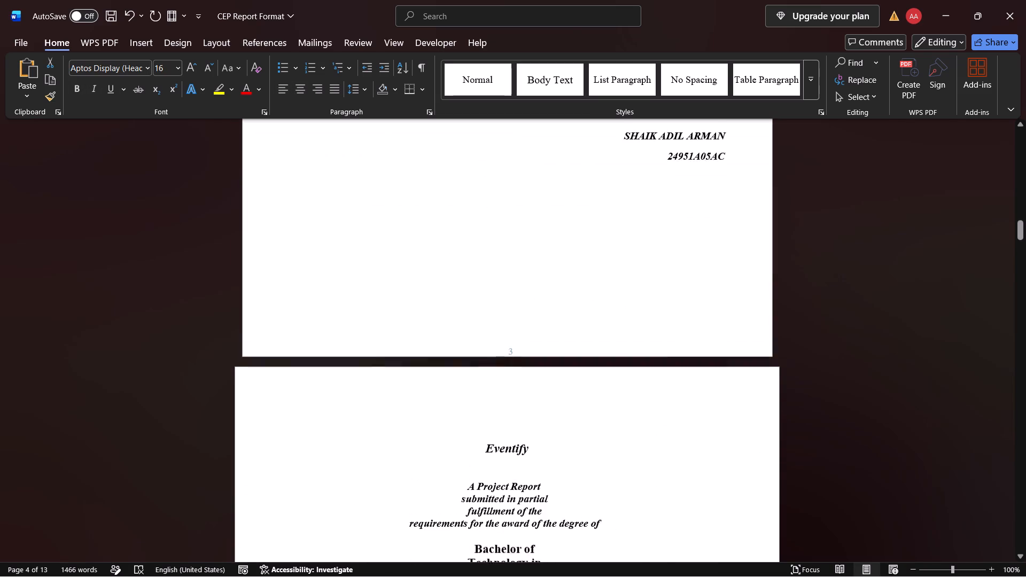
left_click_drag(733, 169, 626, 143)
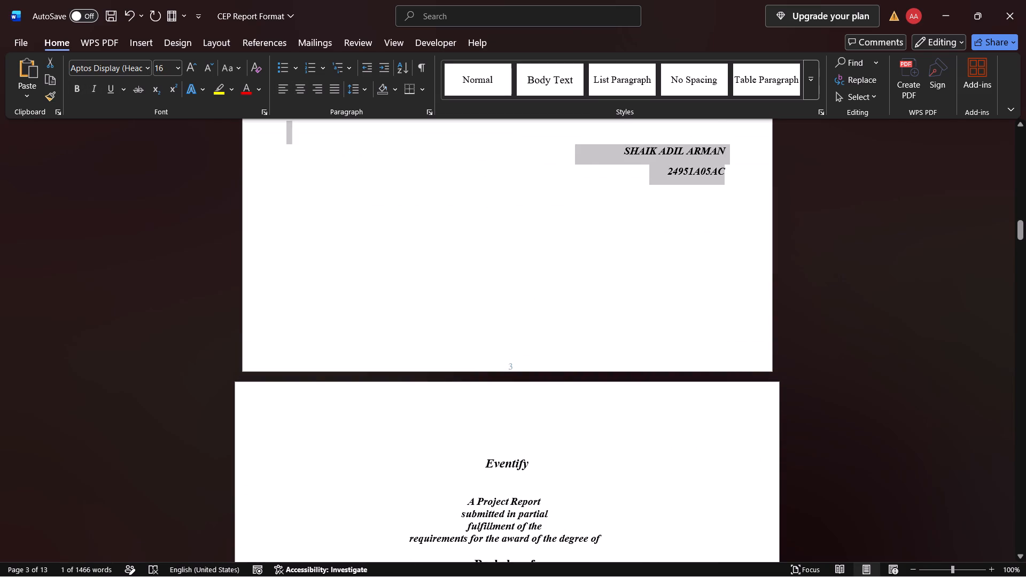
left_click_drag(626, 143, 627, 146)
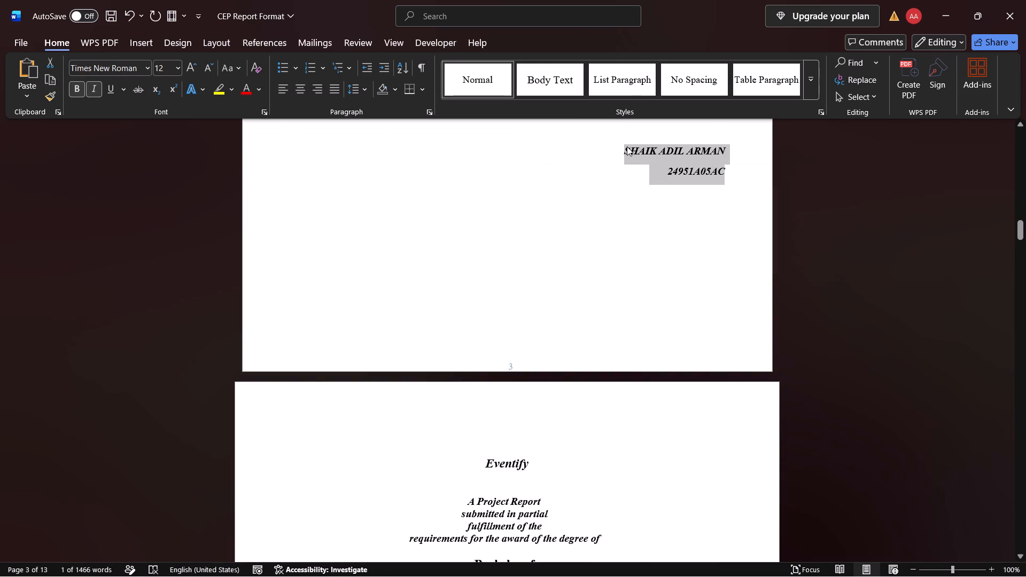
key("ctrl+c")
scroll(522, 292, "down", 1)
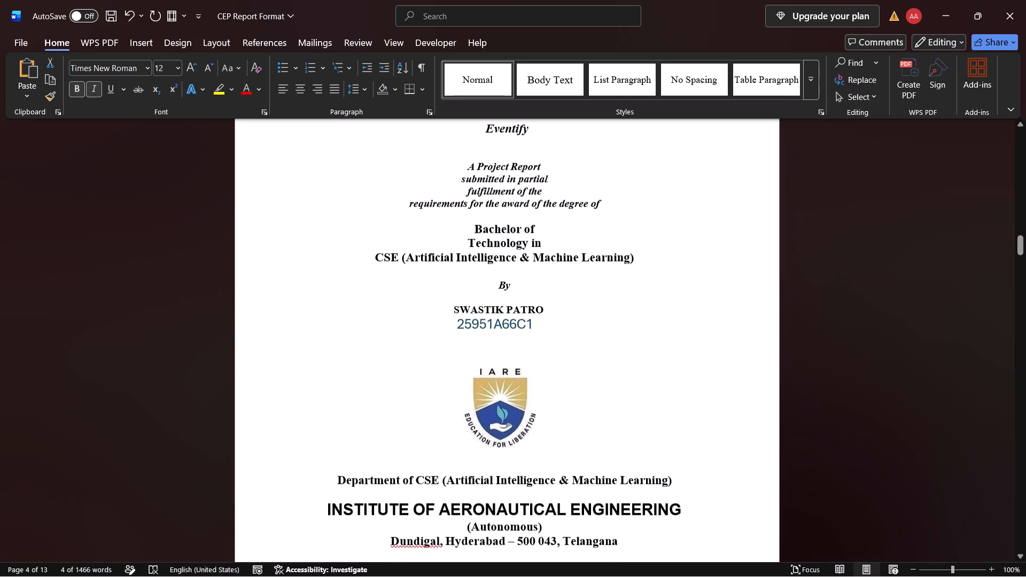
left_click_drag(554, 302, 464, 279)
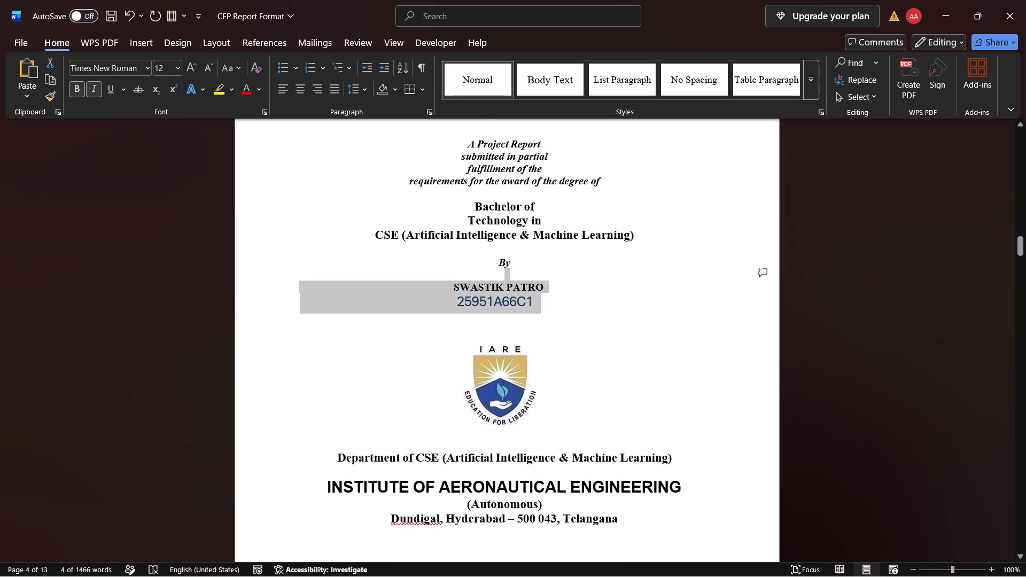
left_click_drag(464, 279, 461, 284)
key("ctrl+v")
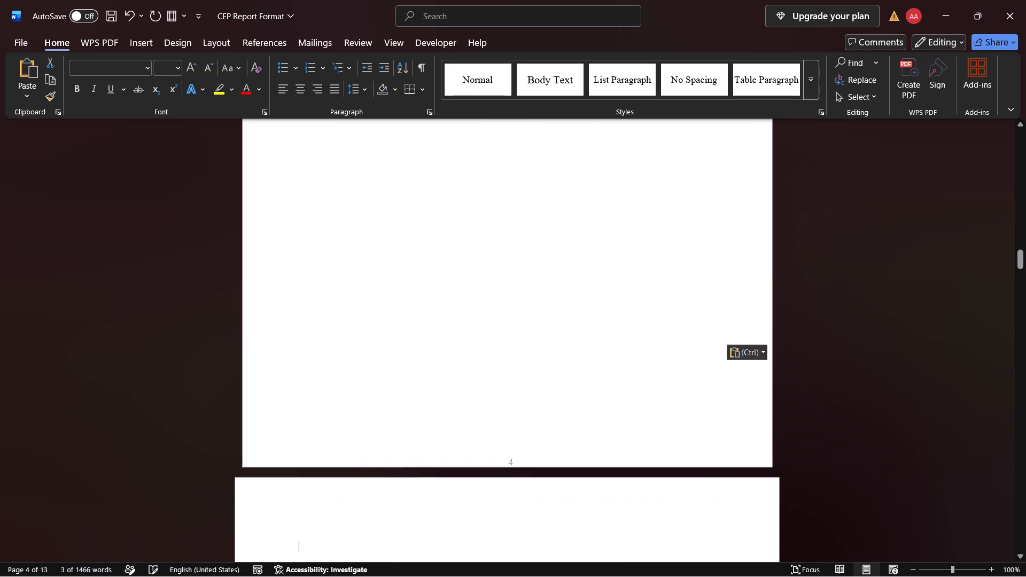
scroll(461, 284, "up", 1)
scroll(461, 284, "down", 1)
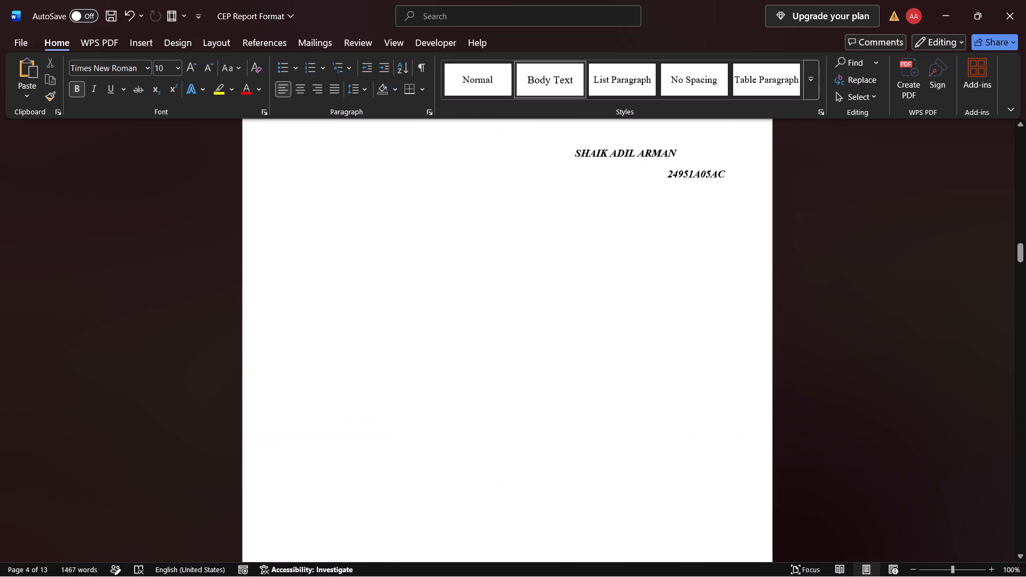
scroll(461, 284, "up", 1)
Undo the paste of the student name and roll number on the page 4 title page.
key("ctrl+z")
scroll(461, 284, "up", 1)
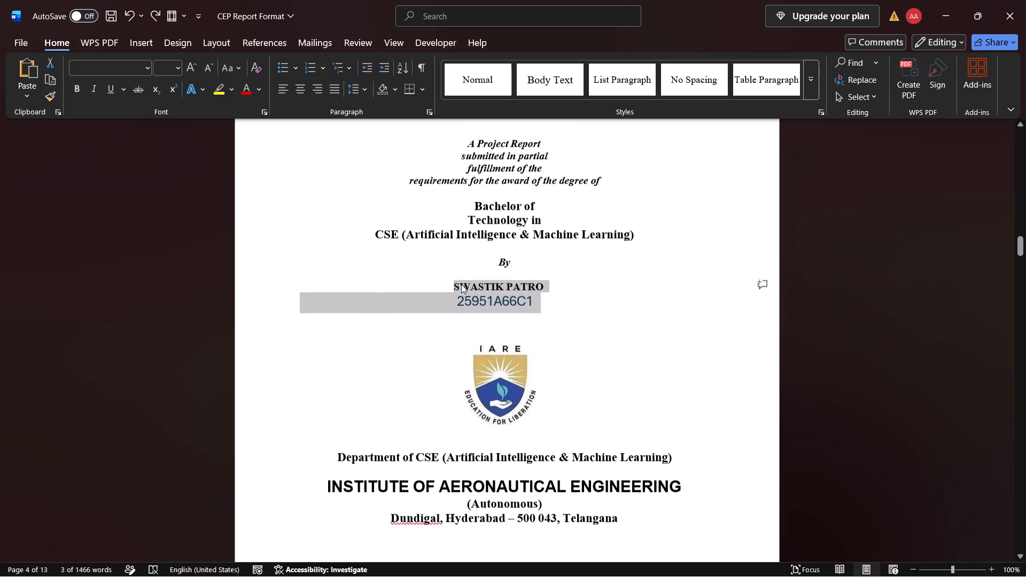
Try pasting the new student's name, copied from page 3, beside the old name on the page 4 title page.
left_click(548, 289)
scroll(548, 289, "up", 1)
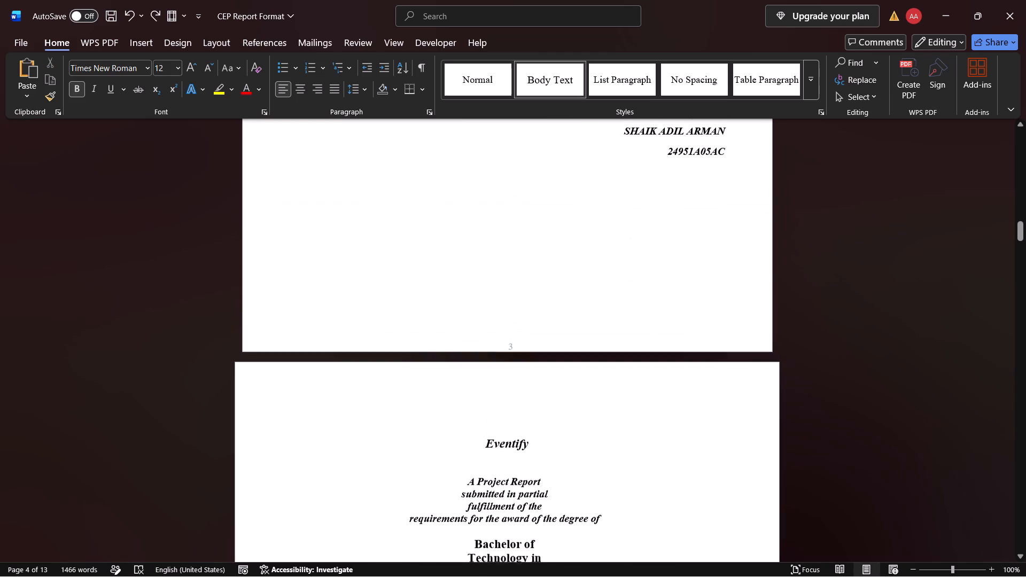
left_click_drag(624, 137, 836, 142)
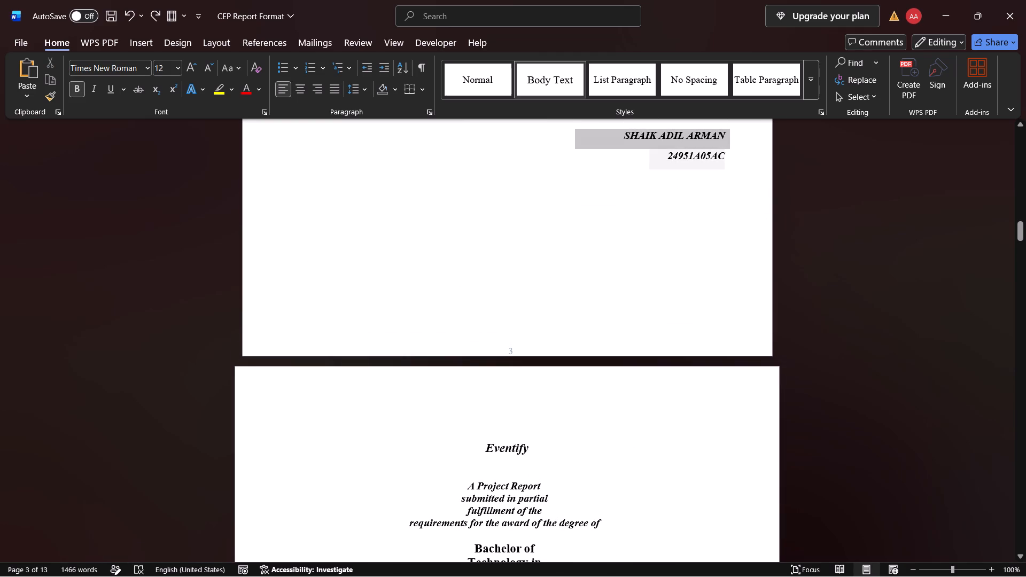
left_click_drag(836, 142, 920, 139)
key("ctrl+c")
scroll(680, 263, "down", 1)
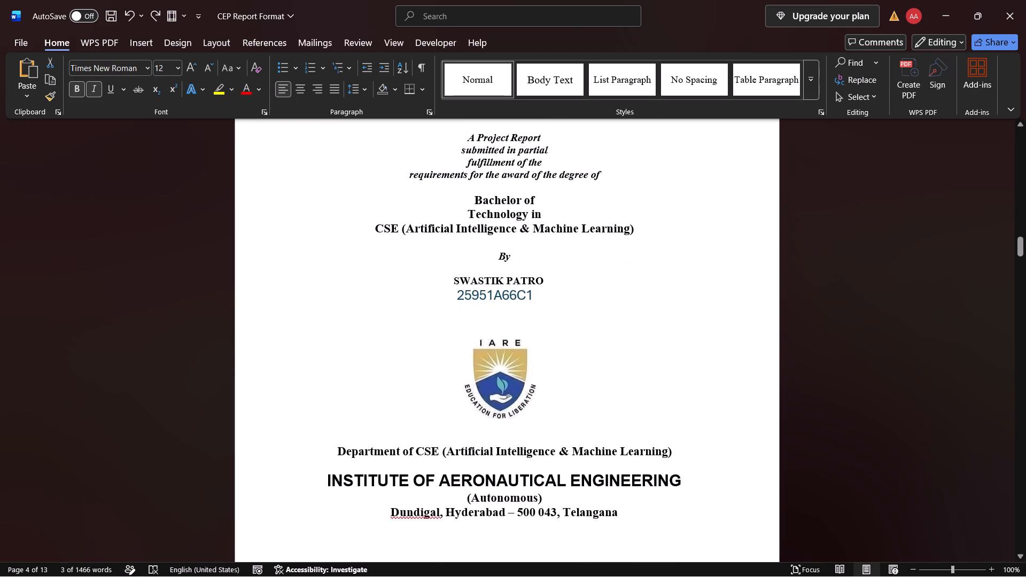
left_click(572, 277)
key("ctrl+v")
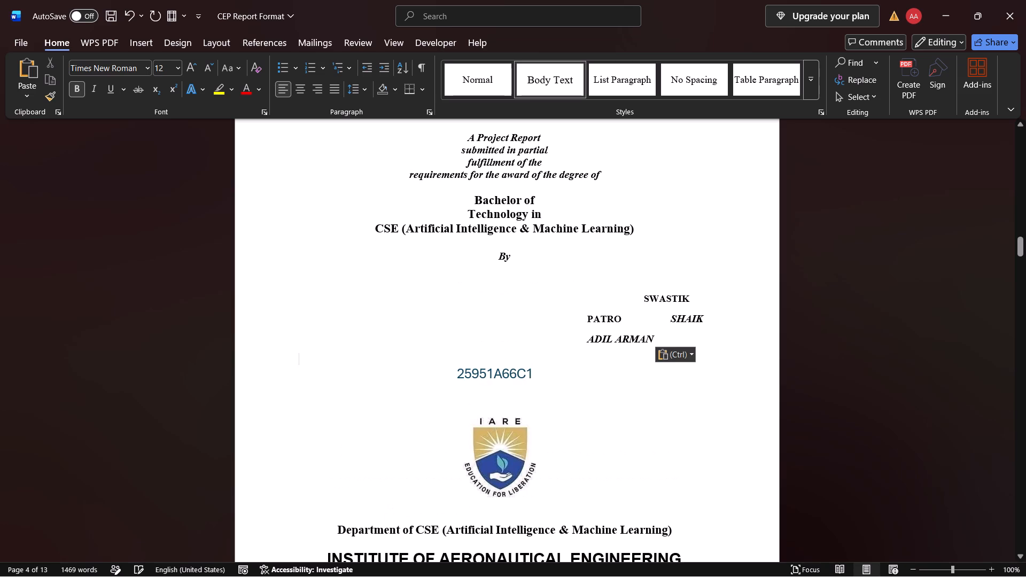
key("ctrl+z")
Replace the old student name under "By" on the page 4 title page with the new student's name.
left_click_drag(549, 280, 478, 285)
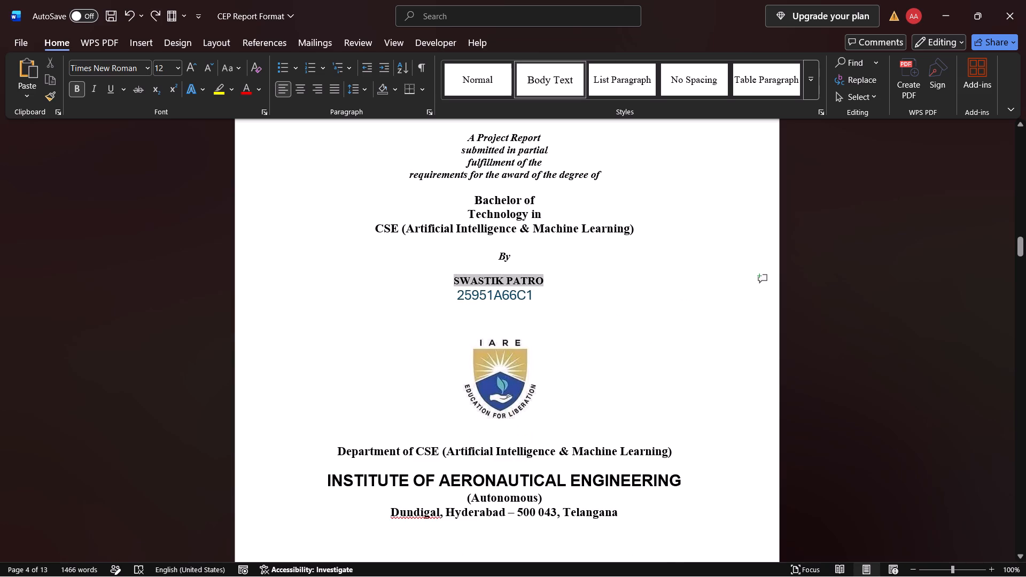
left_click_drag(478, 285, 467, 285)
key("BackSpace")
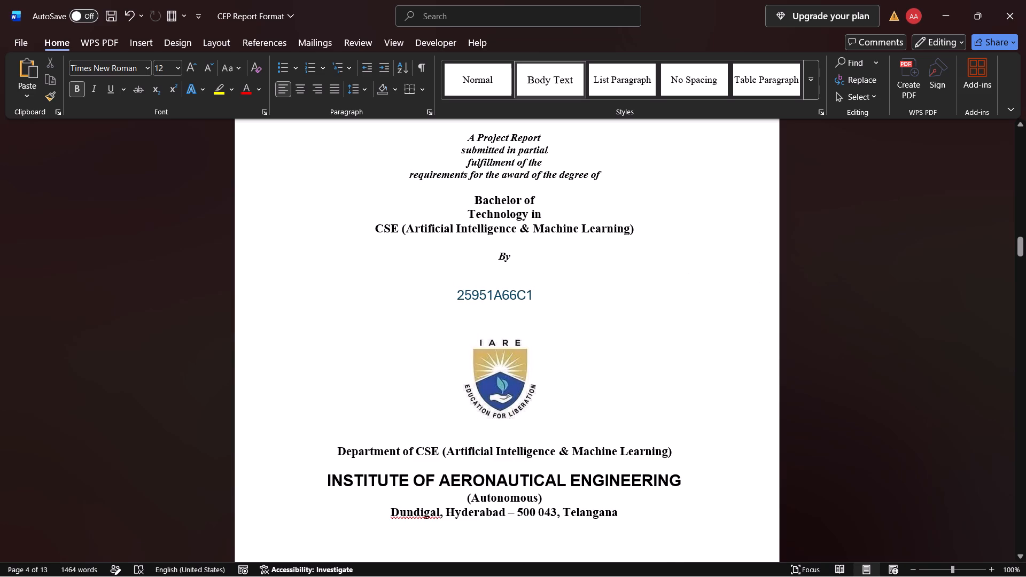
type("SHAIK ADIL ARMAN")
Replace the roll number under the name on the page 4 title page with the new student's roll number.
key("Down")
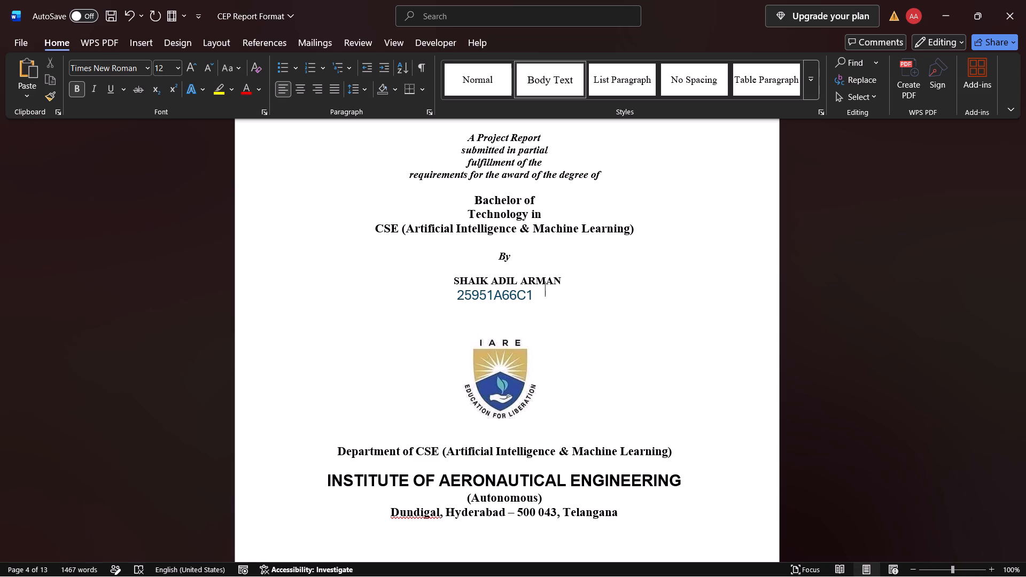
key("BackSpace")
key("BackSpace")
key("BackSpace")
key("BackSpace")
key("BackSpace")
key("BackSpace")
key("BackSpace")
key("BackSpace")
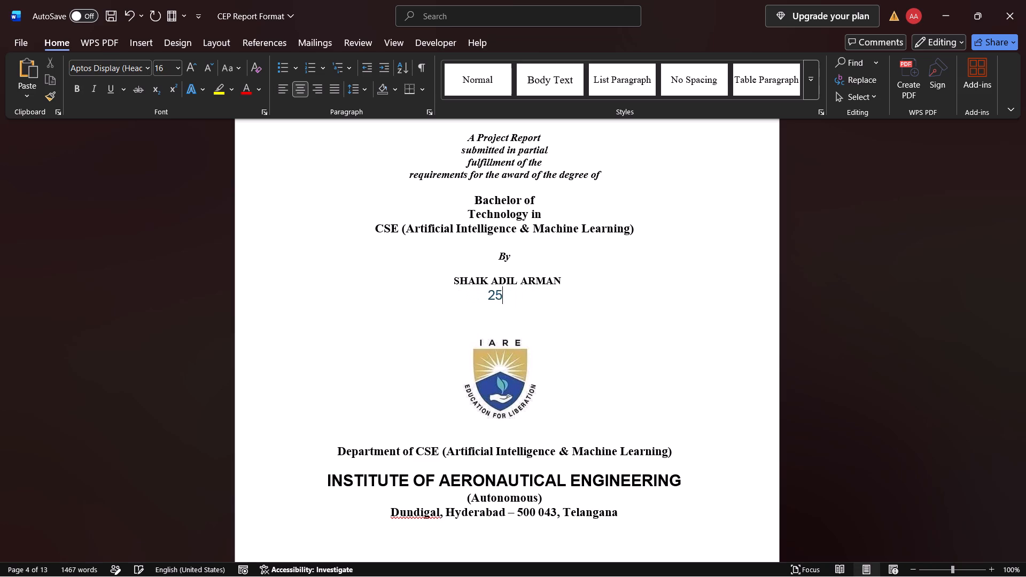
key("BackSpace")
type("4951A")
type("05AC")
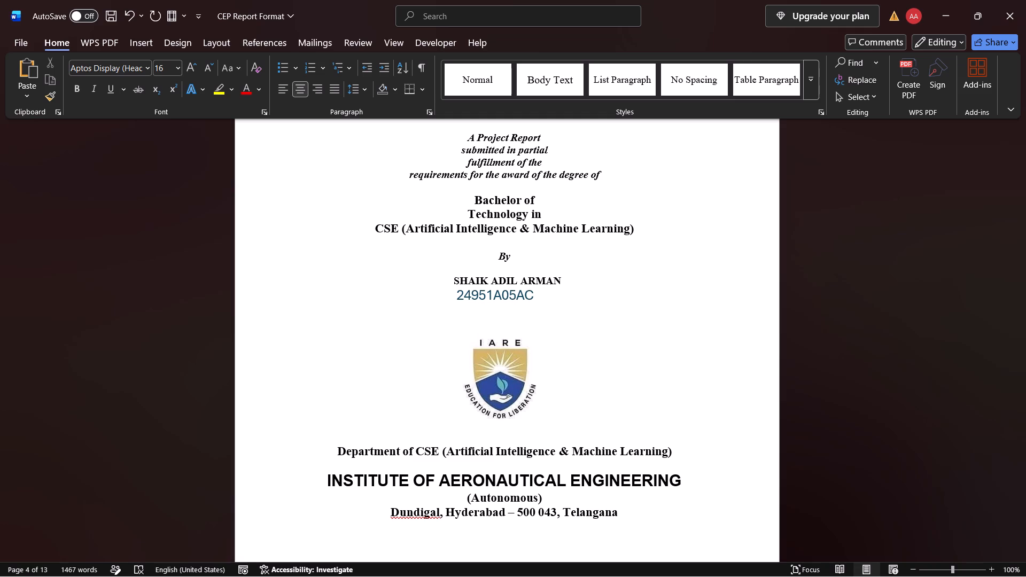
Centre-align the student name and roll number lines on the page 4 title page.
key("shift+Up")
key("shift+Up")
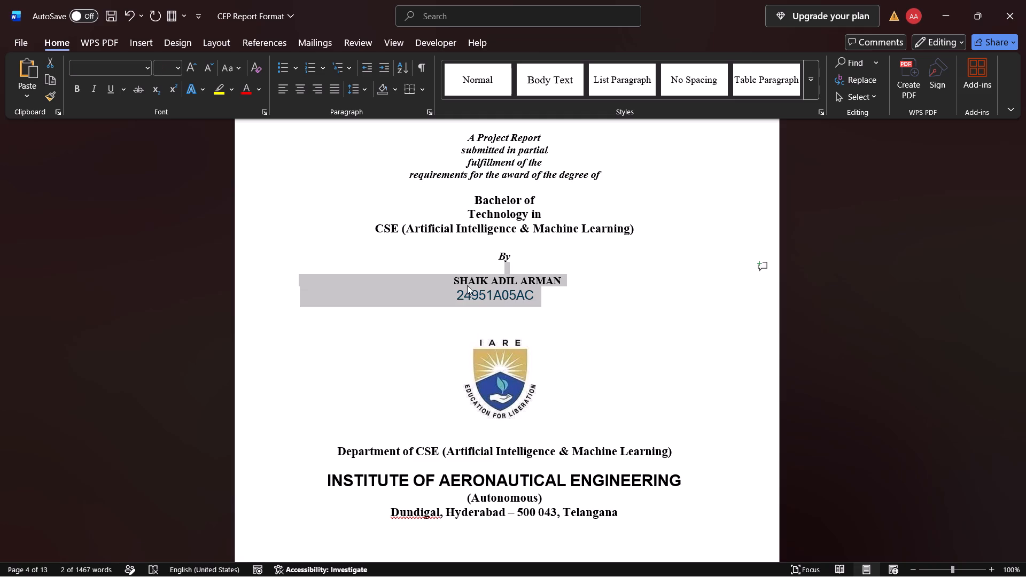
left_click(298, 84)
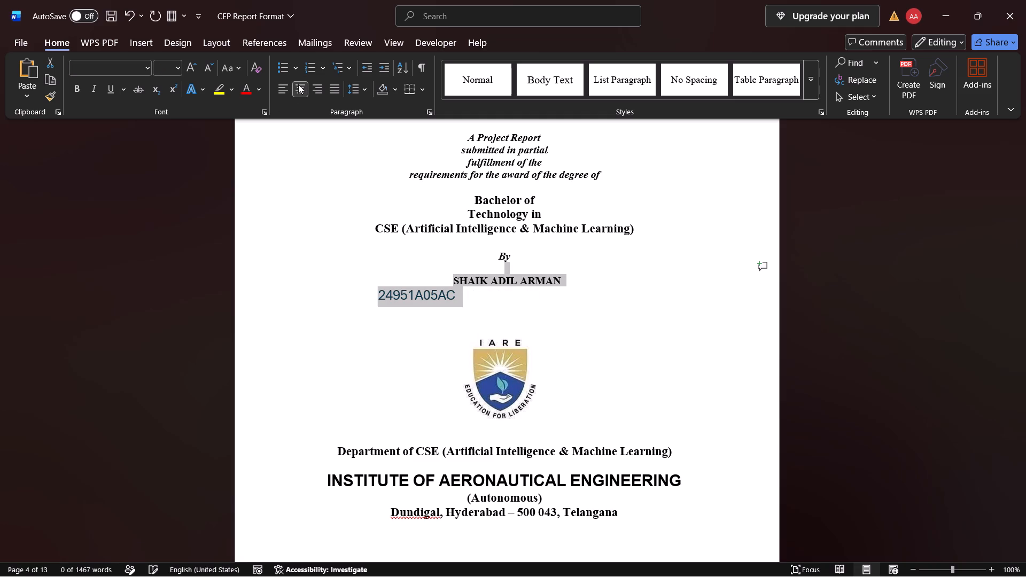
left_click(298, 84)
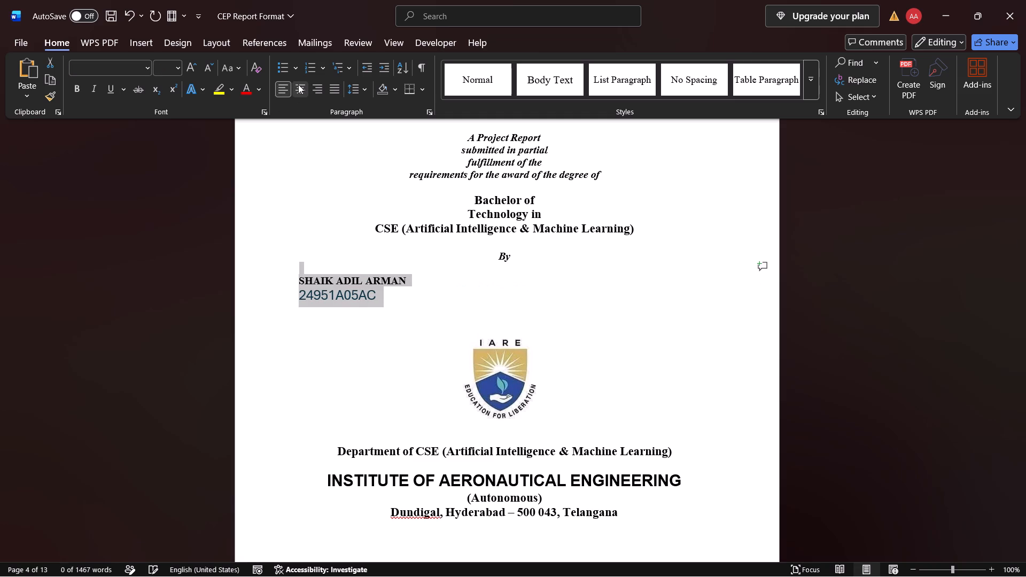
left_click(298, 84)
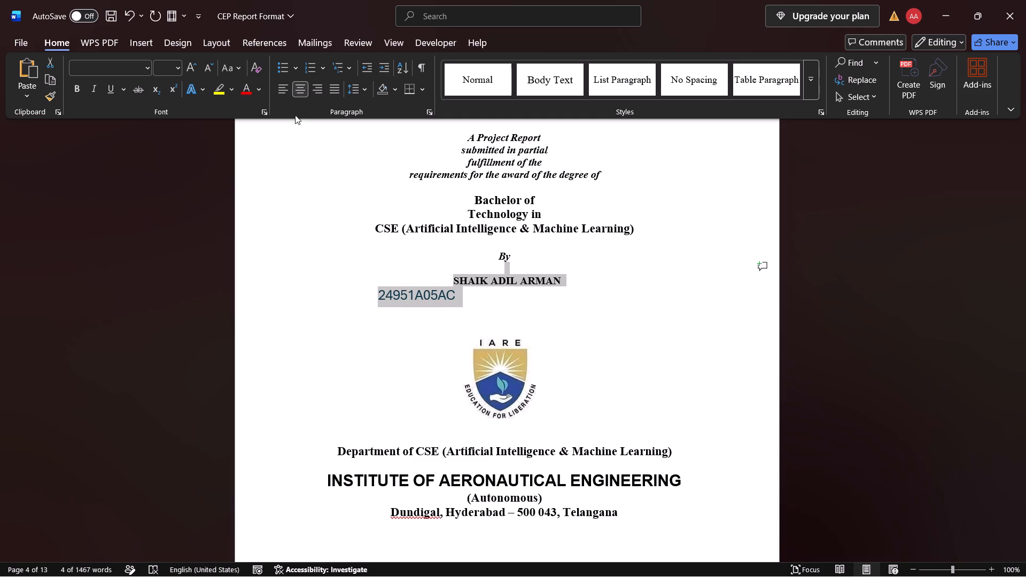
Add leading spaces before the roll number on the page 4 title page to place it beneath the student's name.
left_click(382, 297)
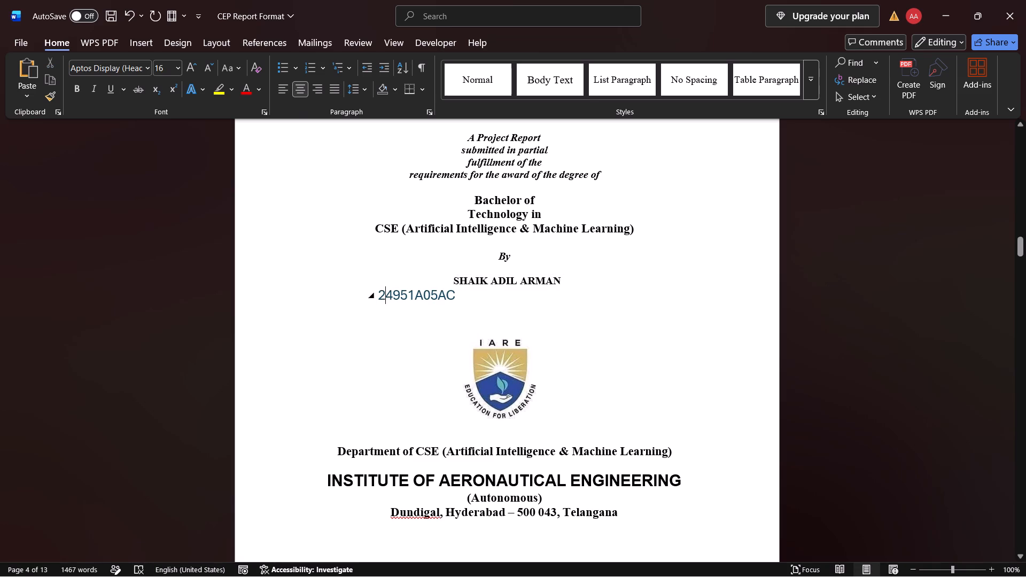
key("Left")
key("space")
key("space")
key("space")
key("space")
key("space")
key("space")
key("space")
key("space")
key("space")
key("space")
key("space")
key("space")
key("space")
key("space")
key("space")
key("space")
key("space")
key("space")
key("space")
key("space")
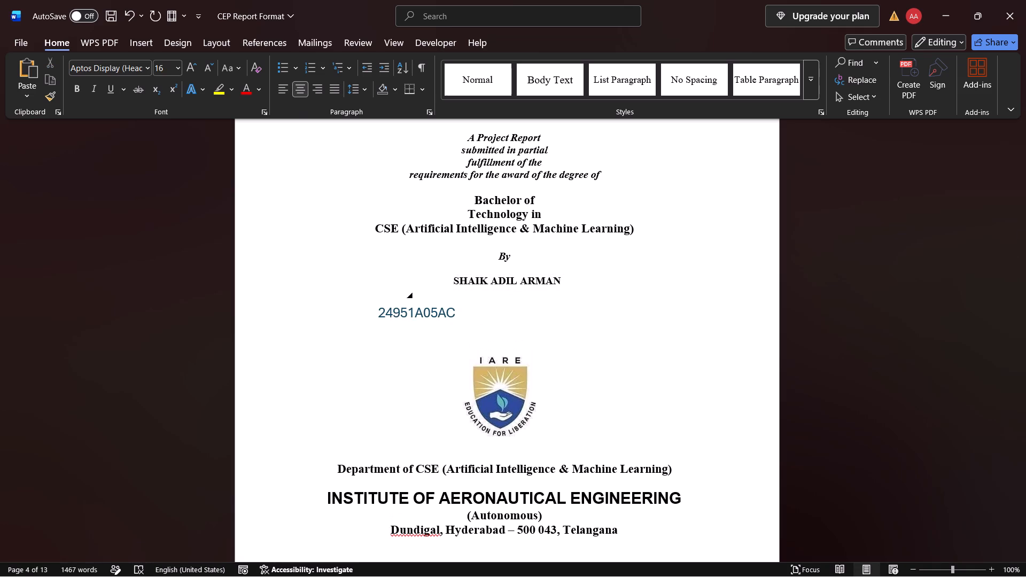
key("BackSpace")
key("BackSpace")
key("BackSpace")
key("BackSpace")
key("BackSpace")
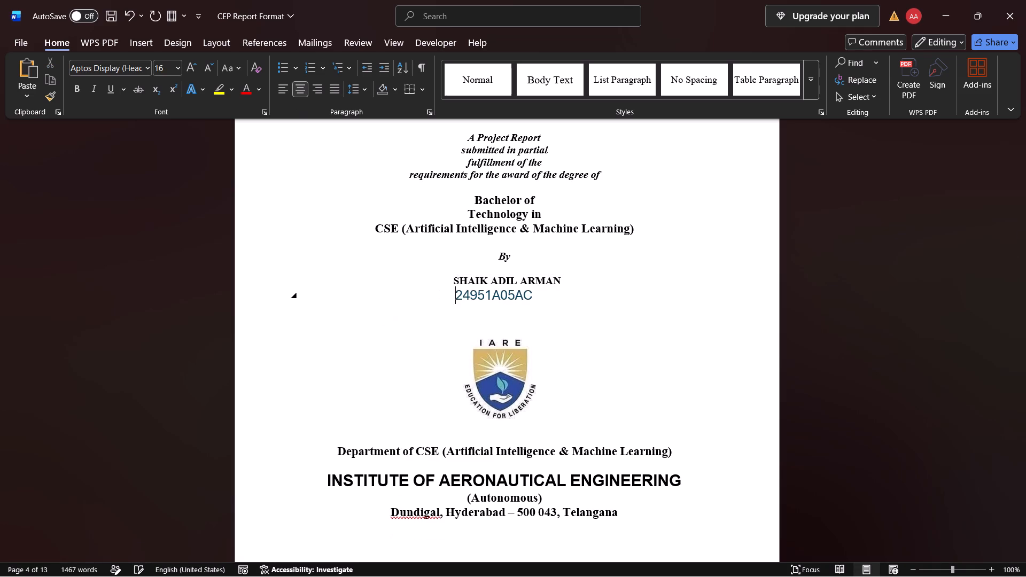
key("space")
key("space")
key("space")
key("BackSpace")
key("BackSpace")
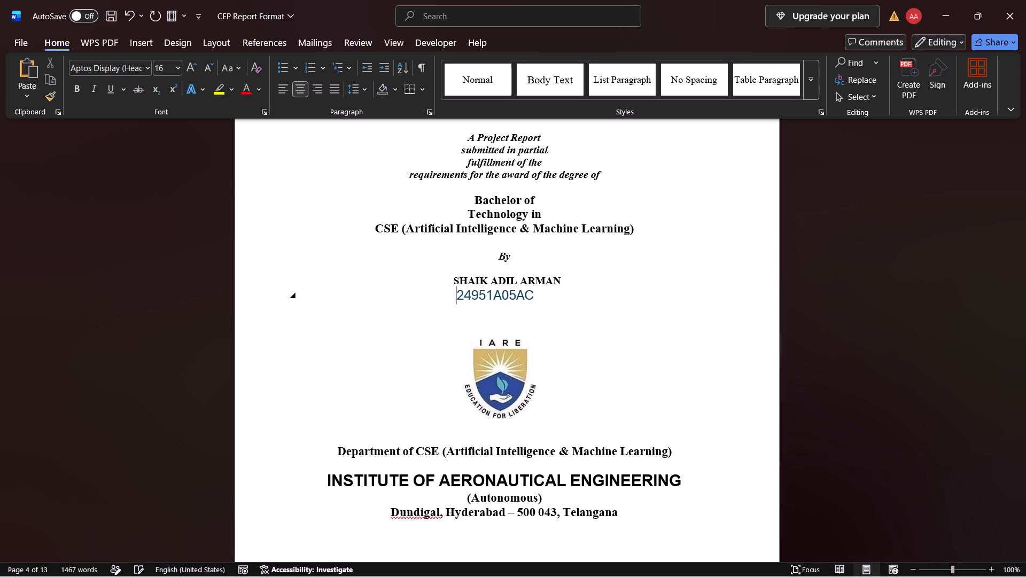
Adjust the student's name on the page 4 title page with leading spaces so it sits centred above the roll number.
left_click(448, 269)
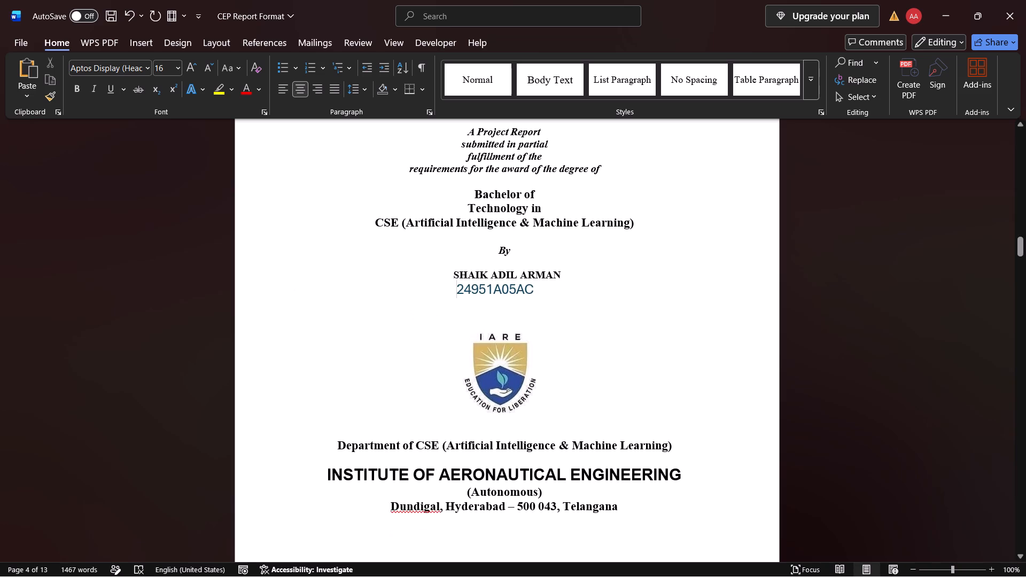
key("BackSpace")
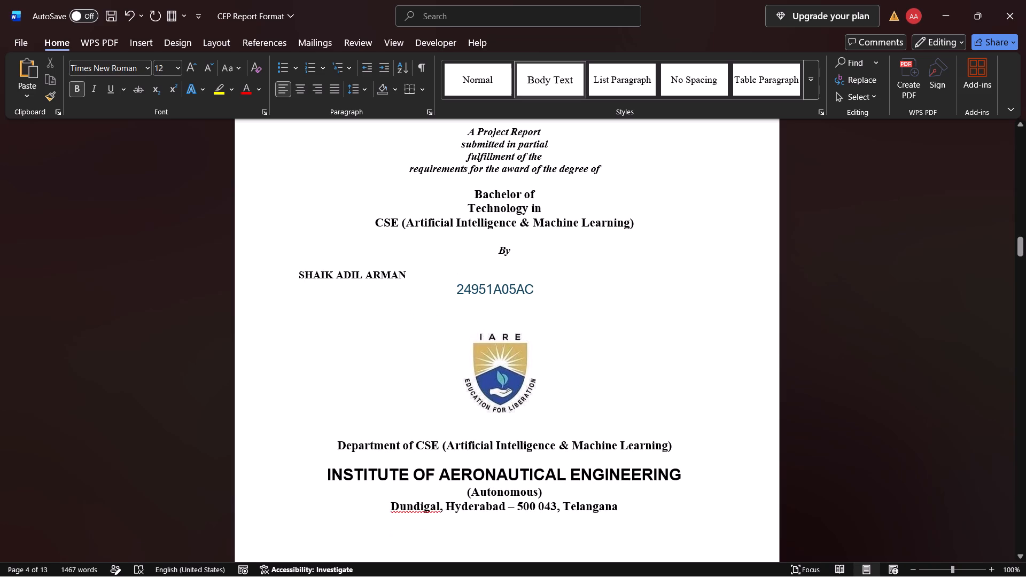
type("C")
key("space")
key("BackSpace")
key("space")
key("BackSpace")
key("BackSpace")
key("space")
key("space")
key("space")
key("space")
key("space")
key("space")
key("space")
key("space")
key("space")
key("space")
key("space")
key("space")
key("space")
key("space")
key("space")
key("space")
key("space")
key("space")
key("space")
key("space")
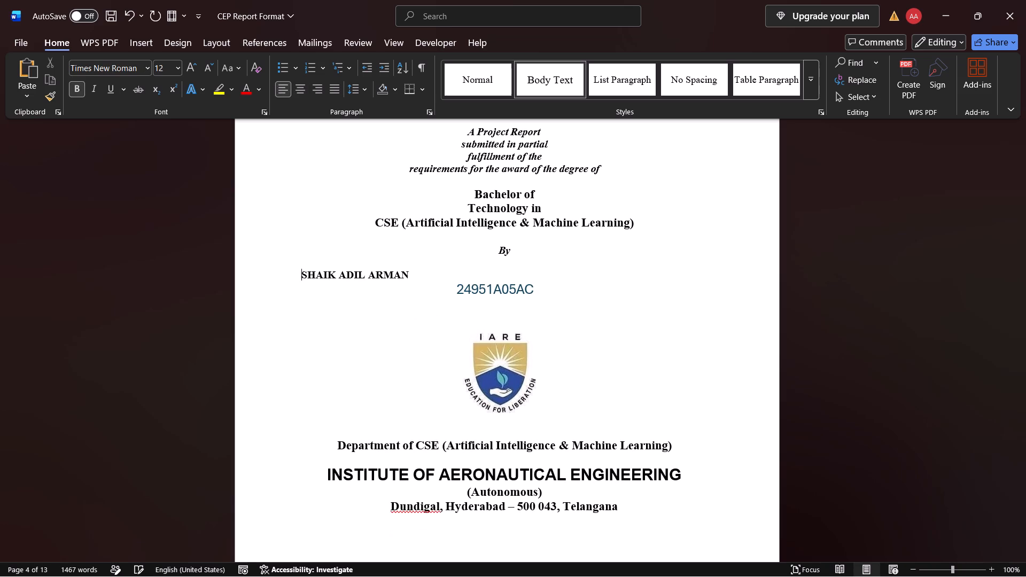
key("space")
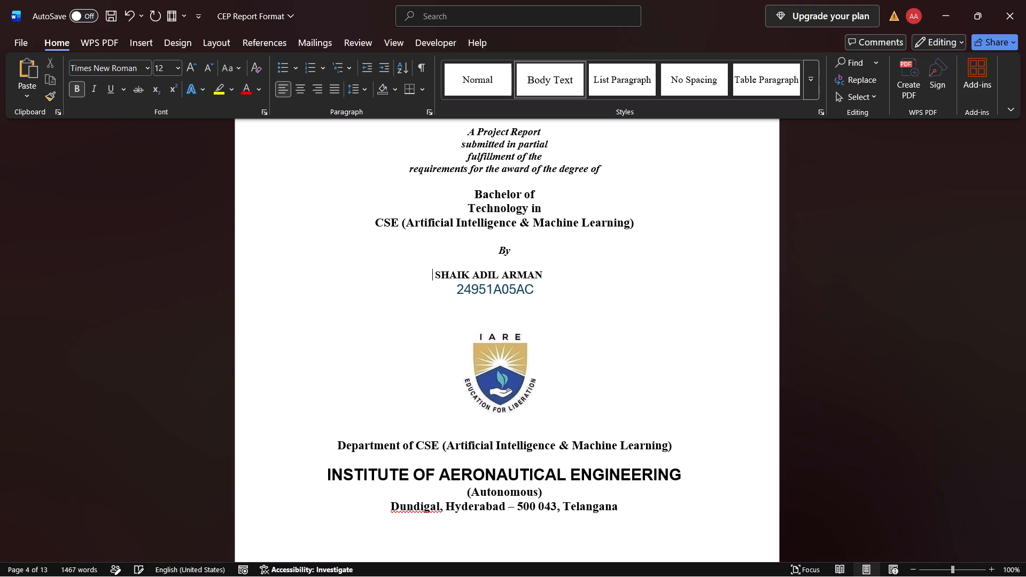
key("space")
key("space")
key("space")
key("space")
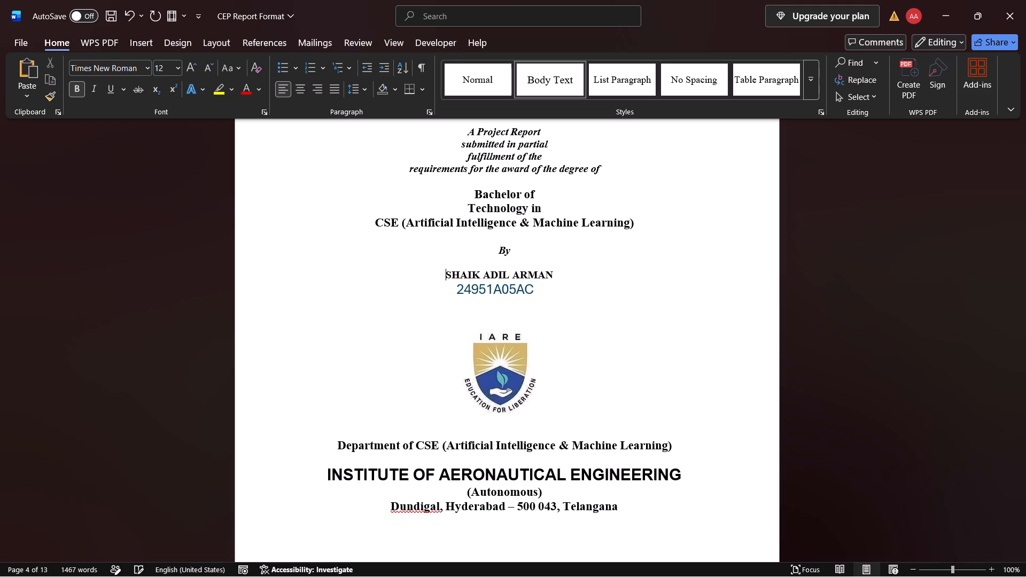
Replace the old student's name in the © 2025 copyright line at the bottom of page 4 with the new student's name.
scroll(448, 269, "down", 1)
scroll(448, 269, "up", 1)
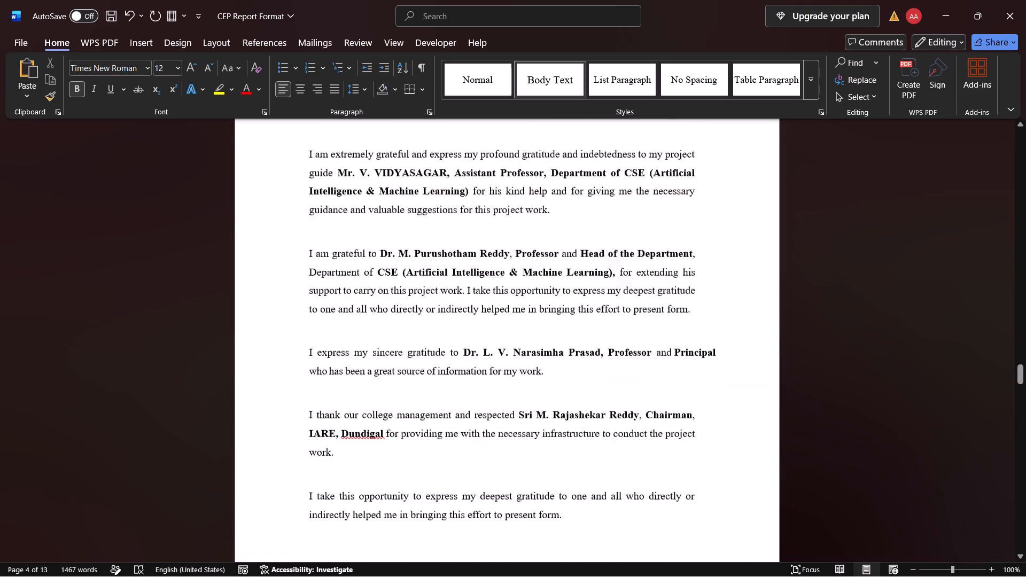
scroll(448, 269, "up", 3)
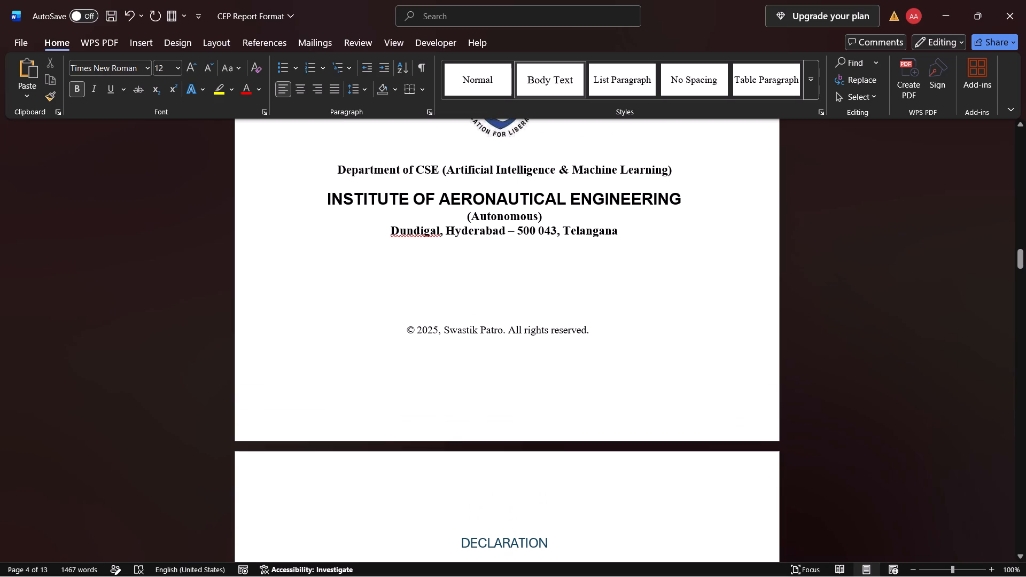
left_click(504, 331)
key("BackSpace")
key("BackSpace")
key("BackSpace")
key("BackSpace")
key("BackSpace")
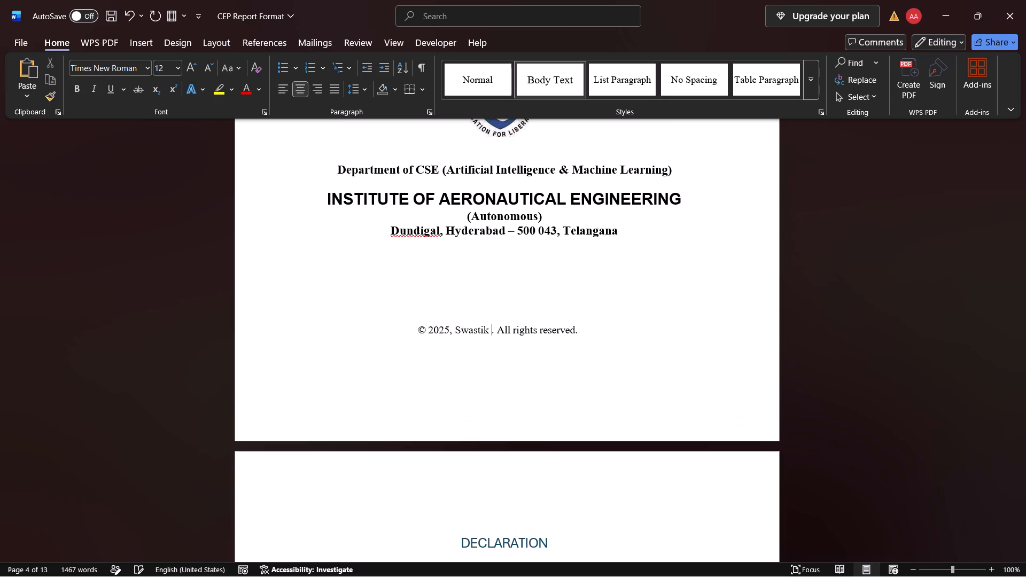
key("BackSpace")
key("BackSpace")
key("BackSpace")
key("BackSpace")
key("BackSpace")
key("BackSpace")
key("BackSpace")
key("BackSpace")
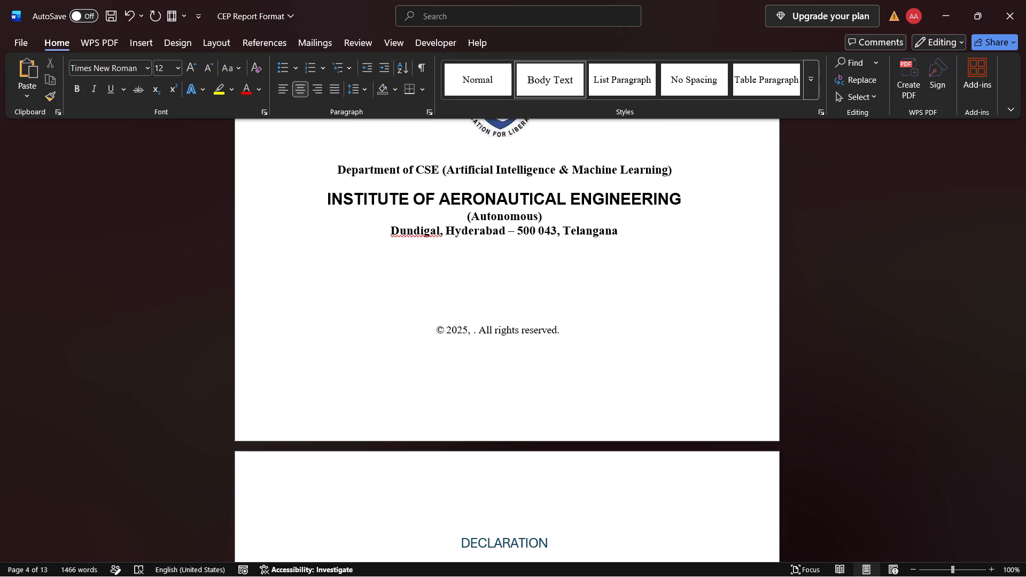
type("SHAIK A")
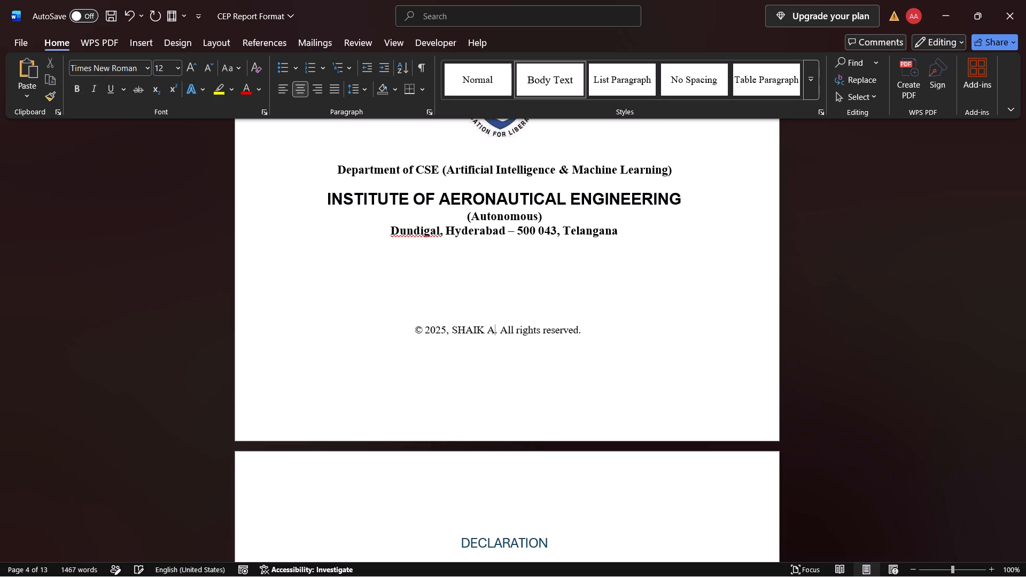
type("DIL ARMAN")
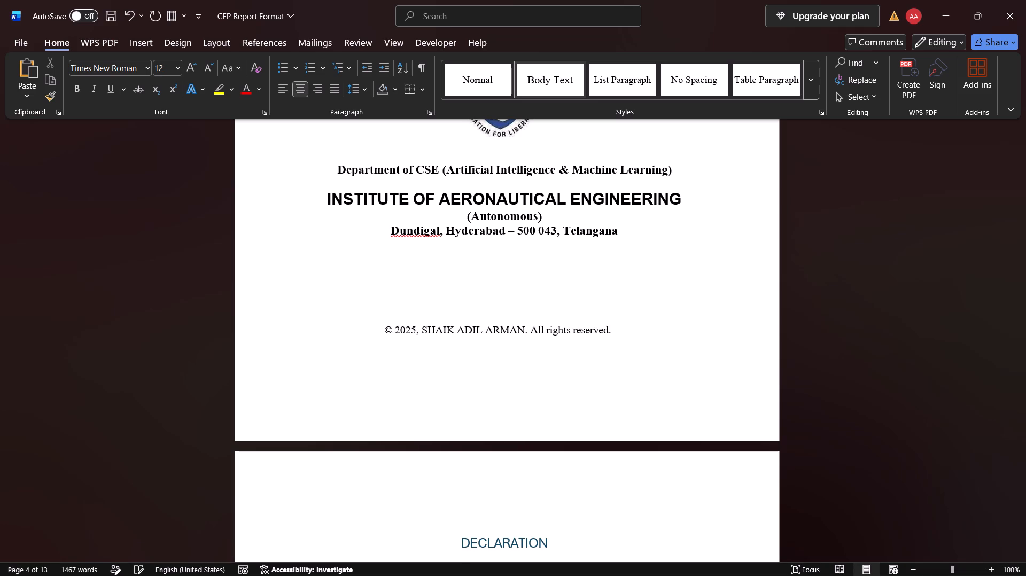
Replace the old student's name after "Mr." in the Approval Sheet paragraph with the new student's name.
scroll(504, 331, "right", 1)
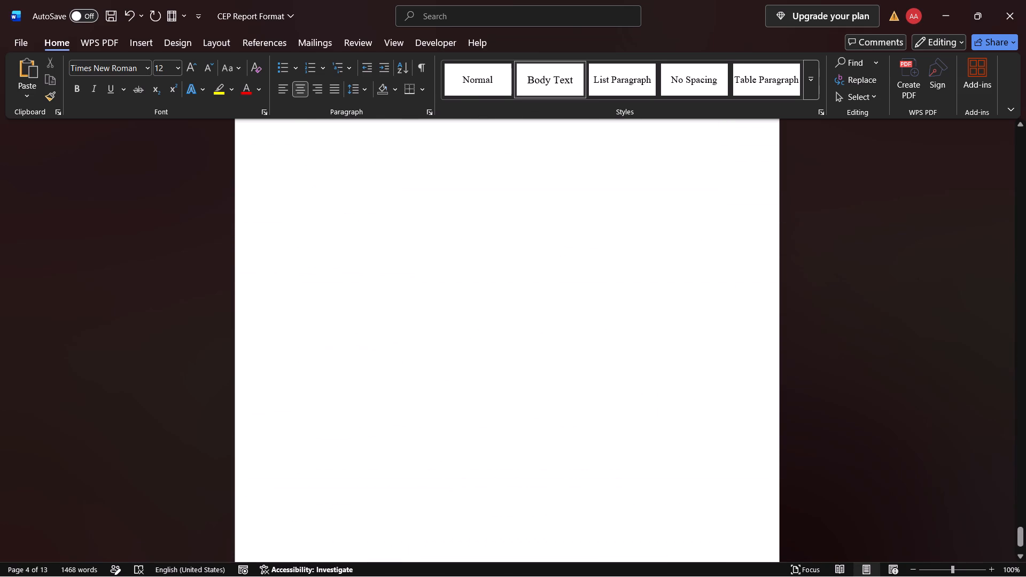
scroll(504, 331, "right", 1)
scroll(504, 331, "up", 7)
right_click(504, 331)
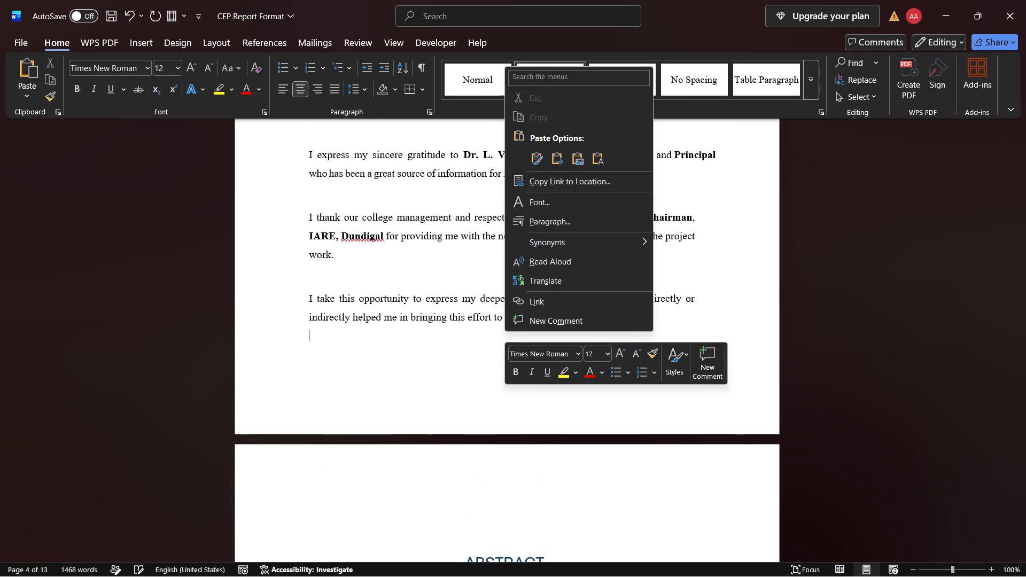
scroll(323, 333, "up", 5)
left_click(325, 325)
scroll(329, 317, "up", 4)
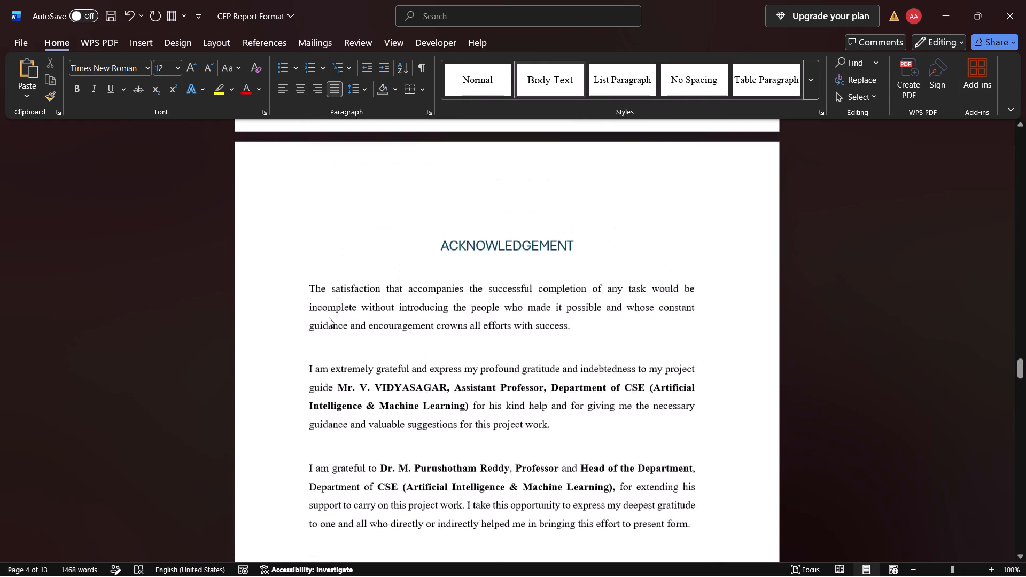
scroll(329, 317, "up", 5)
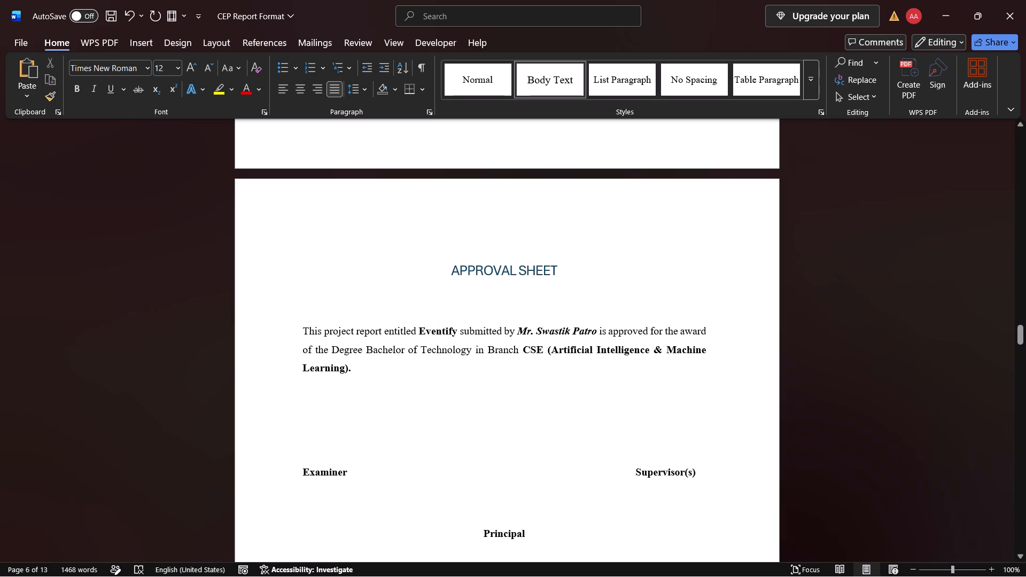
left_click(598, 335)
key("equal")
key("BackSpace")
key("BackSpace")
key("BackSpace")
key("BackSpace")
key("BackSpace")
key("BackSpace")
key("BackSpace")
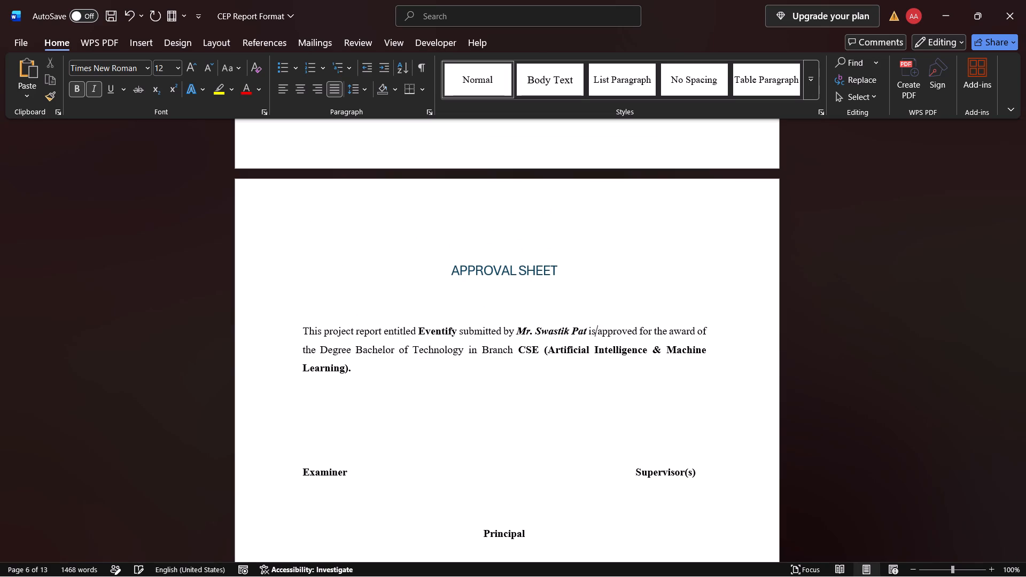
key("BackSpace")
key("BackSpace")
key("BackSpace")
key("BackSpace")
key("BackSpace")
key("BackSpace")
key("BackSpace")
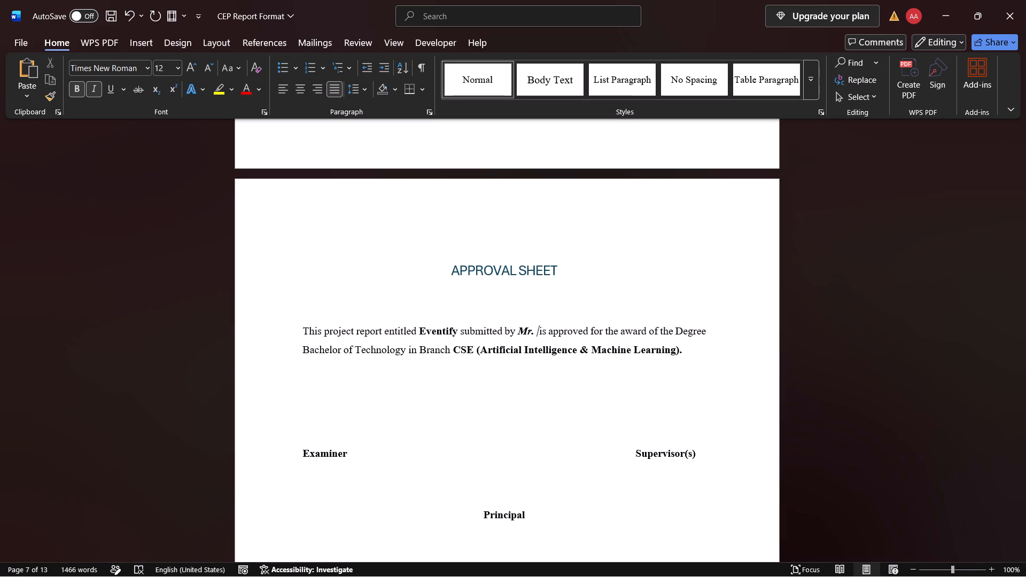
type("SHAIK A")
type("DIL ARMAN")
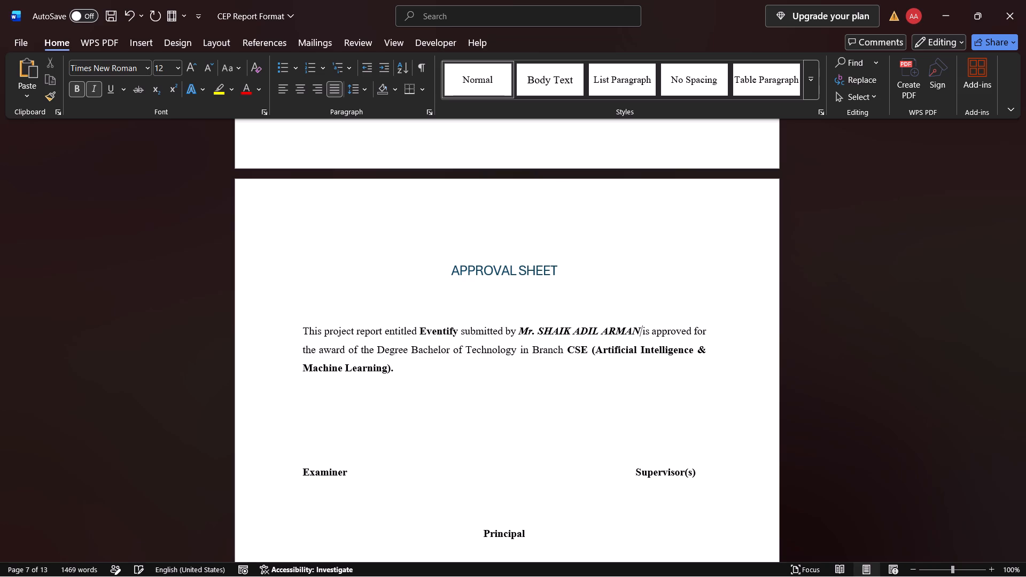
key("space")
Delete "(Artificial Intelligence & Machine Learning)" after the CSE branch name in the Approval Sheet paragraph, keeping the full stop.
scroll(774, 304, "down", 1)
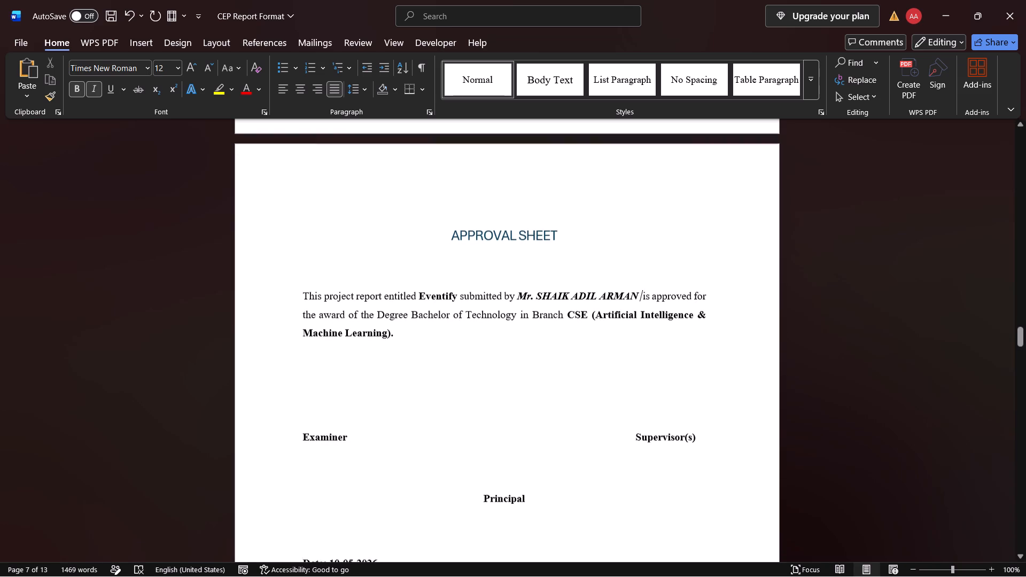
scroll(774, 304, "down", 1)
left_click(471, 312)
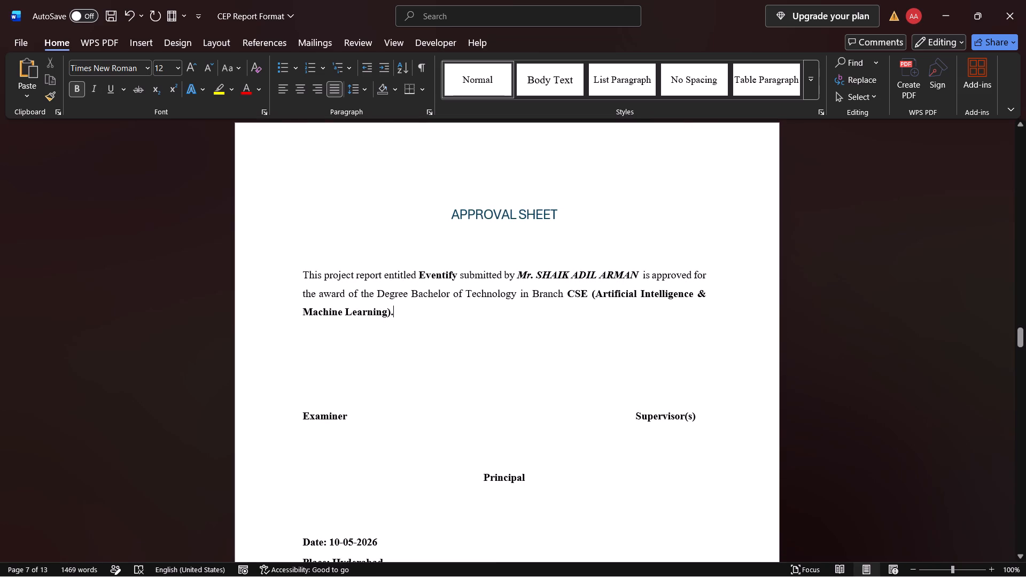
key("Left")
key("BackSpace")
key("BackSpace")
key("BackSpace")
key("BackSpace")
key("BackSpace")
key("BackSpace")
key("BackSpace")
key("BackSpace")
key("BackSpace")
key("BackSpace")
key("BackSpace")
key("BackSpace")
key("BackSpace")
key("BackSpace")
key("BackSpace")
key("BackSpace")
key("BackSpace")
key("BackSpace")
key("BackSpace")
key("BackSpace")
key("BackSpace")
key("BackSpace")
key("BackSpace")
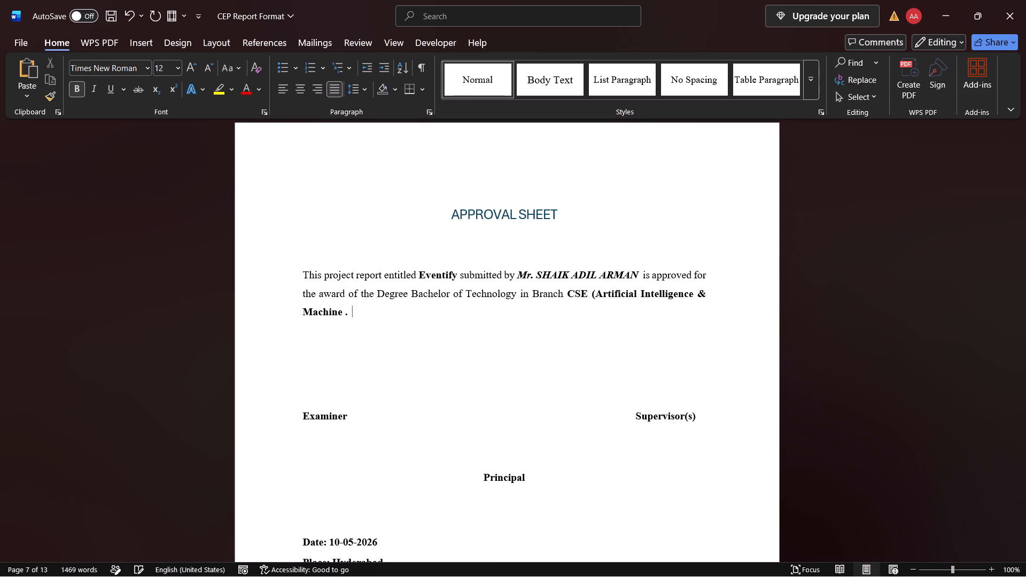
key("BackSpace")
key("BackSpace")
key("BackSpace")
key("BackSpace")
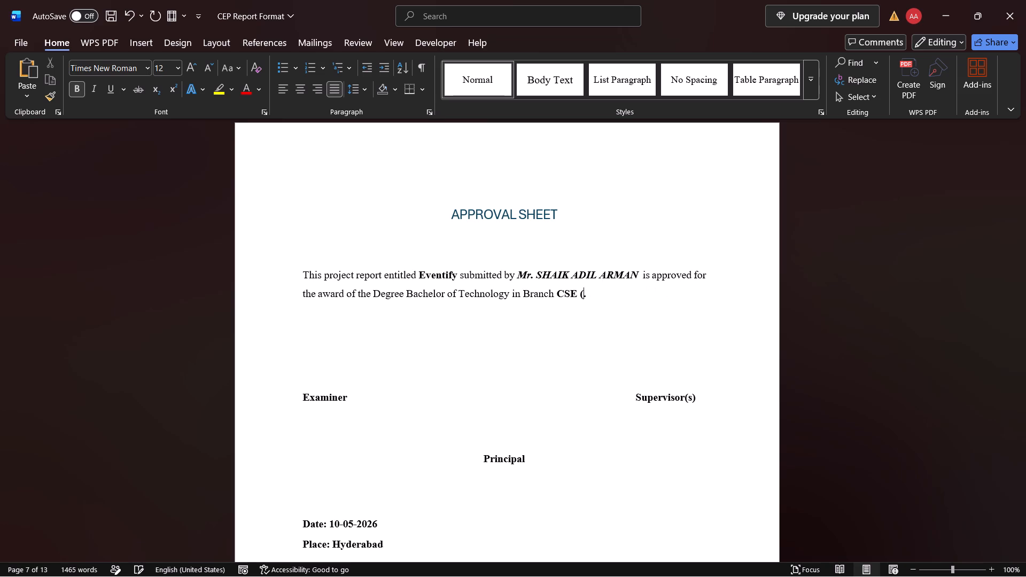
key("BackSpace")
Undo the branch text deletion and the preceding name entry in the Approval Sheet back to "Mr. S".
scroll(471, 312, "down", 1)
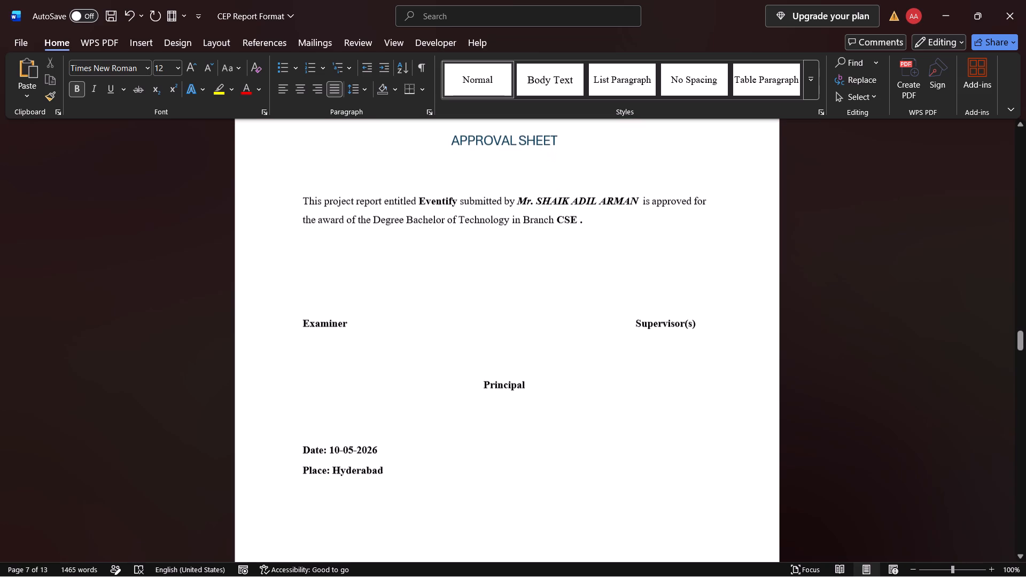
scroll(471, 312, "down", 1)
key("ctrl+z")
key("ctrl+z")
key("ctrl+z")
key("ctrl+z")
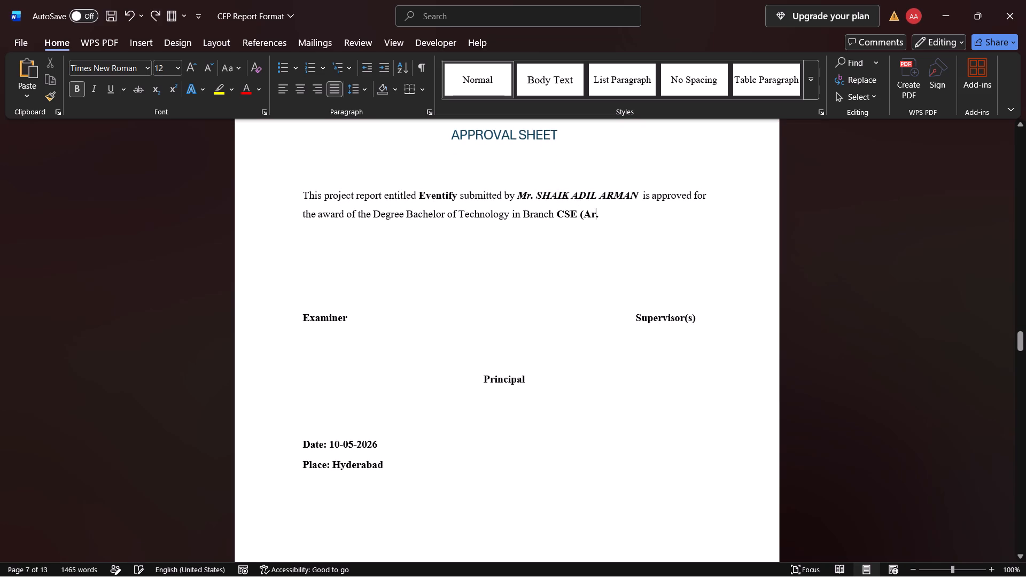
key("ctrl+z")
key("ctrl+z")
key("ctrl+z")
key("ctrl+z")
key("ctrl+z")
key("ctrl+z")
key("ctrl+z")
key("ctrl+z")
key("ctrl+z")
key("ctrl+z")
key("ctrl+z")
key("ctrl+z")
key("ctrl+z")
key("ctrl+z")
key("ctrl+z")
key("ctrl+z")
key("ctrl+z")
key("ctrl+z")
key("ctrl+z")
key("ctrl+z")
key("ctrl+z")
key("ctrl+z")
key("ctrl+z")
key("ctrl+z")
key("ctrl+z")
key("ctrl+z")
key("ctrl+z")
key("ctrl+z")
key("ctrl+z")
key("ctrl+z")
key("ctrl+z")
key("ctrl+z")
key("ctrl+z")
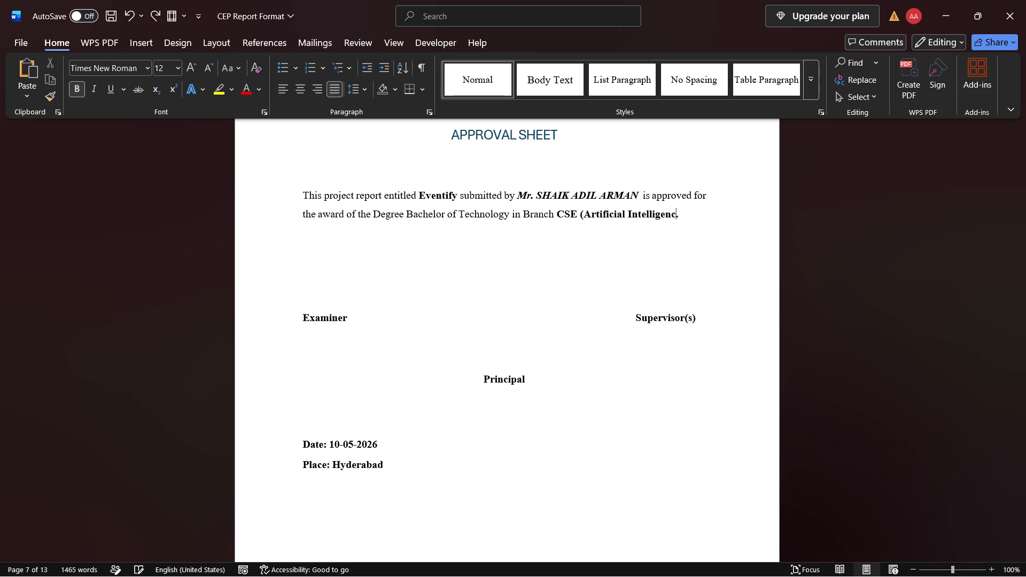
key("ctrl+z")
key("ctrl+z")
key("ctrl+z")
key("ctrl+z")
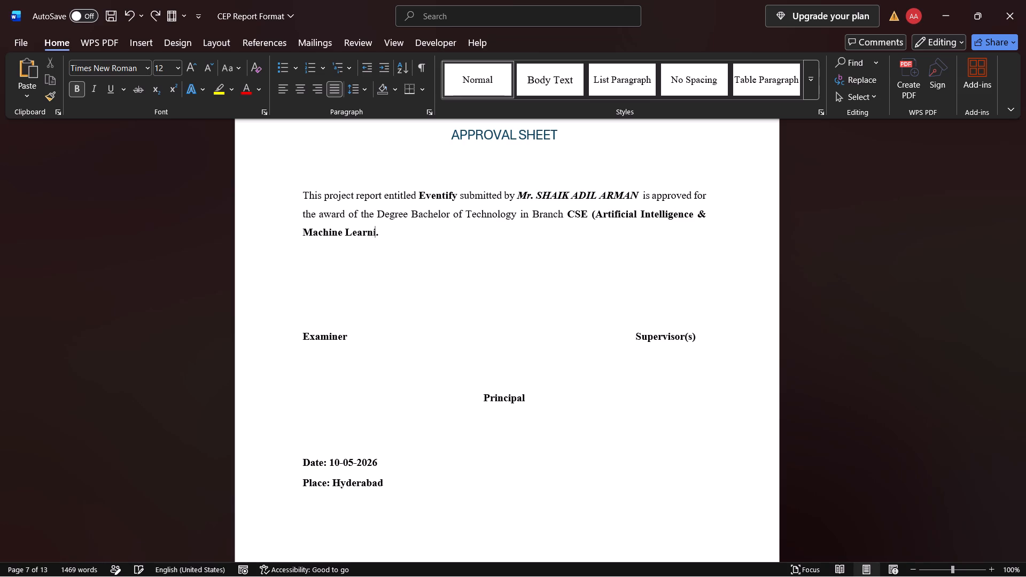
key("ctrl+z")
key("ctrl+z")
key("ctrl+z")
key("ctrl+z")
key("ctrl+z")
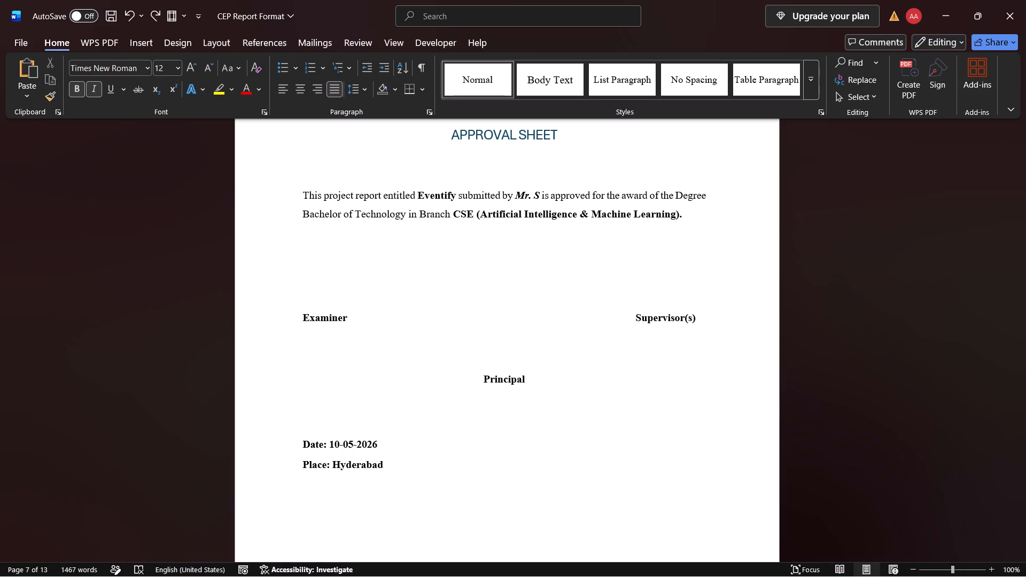
Complete the new student's name after "Mr. S" in the Approval Sheet paragraph, followed by a space.
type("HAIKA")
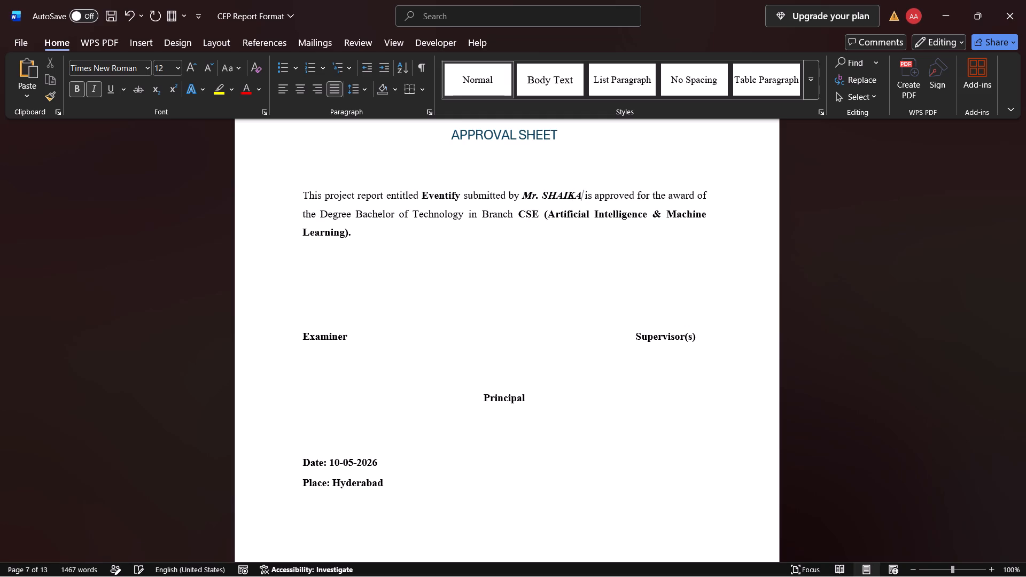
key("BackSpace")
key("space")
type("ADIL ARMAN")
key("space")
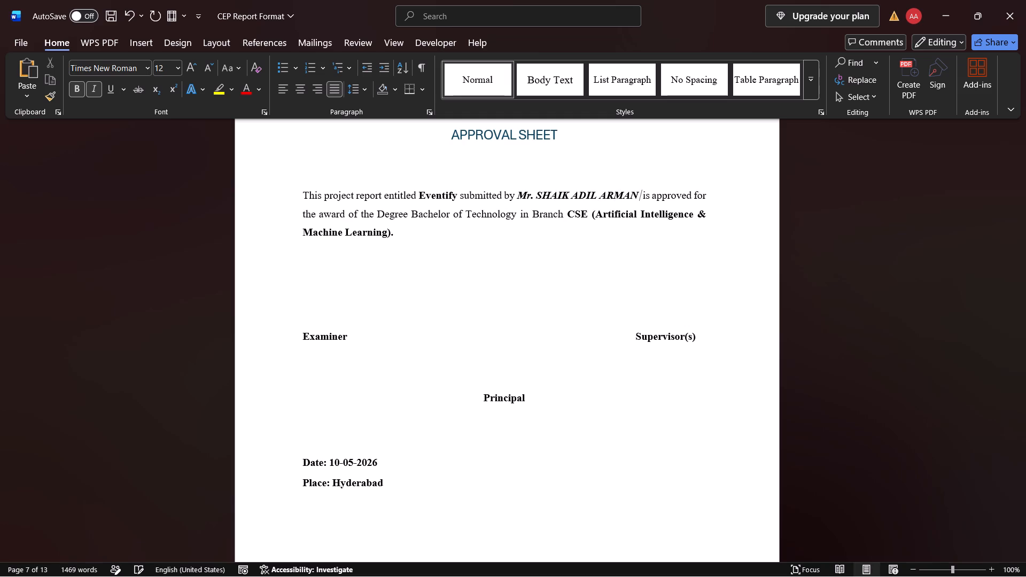
Delete "(Artificial Intelligence & Machine Learning)" from the branch name in the Approval Sheet paragraph, leaving only CSE and the full stop.
left_click(392, 236)
key("BackSpace")
key("BackSpace")
key("BackSpace")
key("BackSpace")
key("BackSpace")
key("BackSpace")
key("BackSpace")
key("BackSpace")
key("BackSpace")
key("BackSpace")
key("BackSpace")
key("BackSpace")
key("BackSpace")
key("BackSpace")
key("BackSpace")
key("BackSpace")
key("BackSpace")
key("BackSpace")
key("BackSpace")
key("BackSpace")
key("BackSpace")
key("BackSpace")
key("BackSpace")
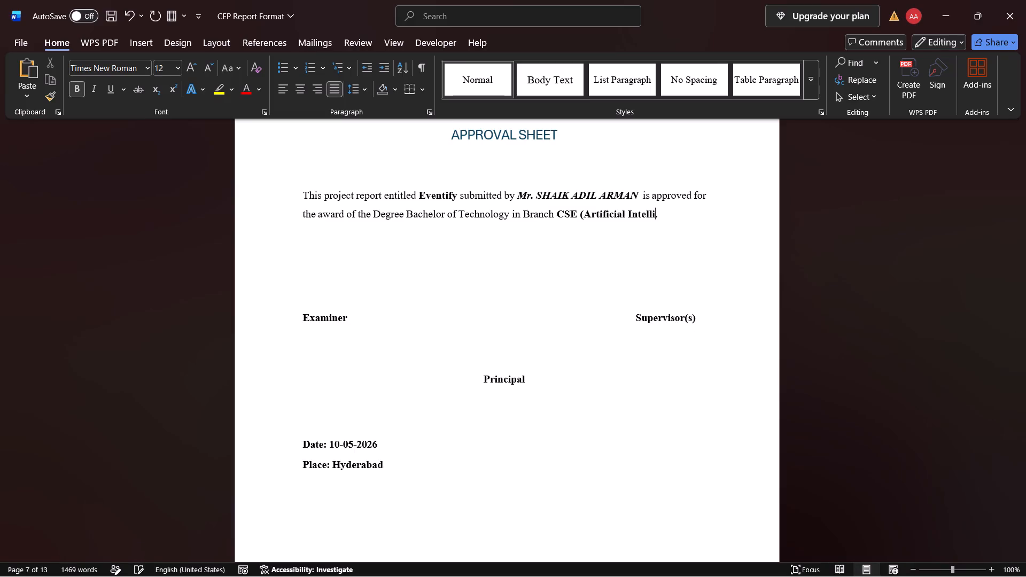
key("BackSpace")
key("BackSpace")
key("BackSpace")
key("BackSpace")
key("BackSpace")
key("BackSpace")
key("BackSpace")
key("BackSpace")
key("BackSpace")
key("BackSpace")
key("BackSpace")
key("BackSpace")
key("BackSpace")
key("BackSpace")
key("BackSpace")
key("BackSpace")
key("BackSpace")
Finish deleting the remaining "(Artificial Intelli" after CSE in the Approval Sheet paragraph, keeping the full stop.
key("BackSpace")
key("BackSpace")
Switch to the Chrome window with the Samvidha portal and open a new browser tab after the Write Smart Grid Report tab.
key("alt+Tab")
key("alt+Tab")
key("alt+Tab")
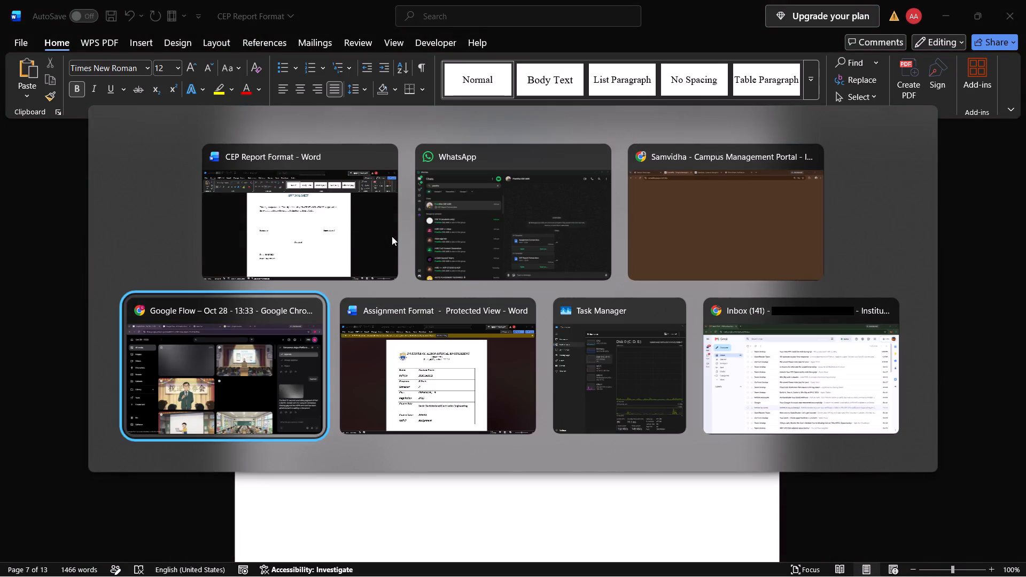
key("alt+Tab")
key("alt+Tab")
key("alt+Tab")
key("alt+Tab")
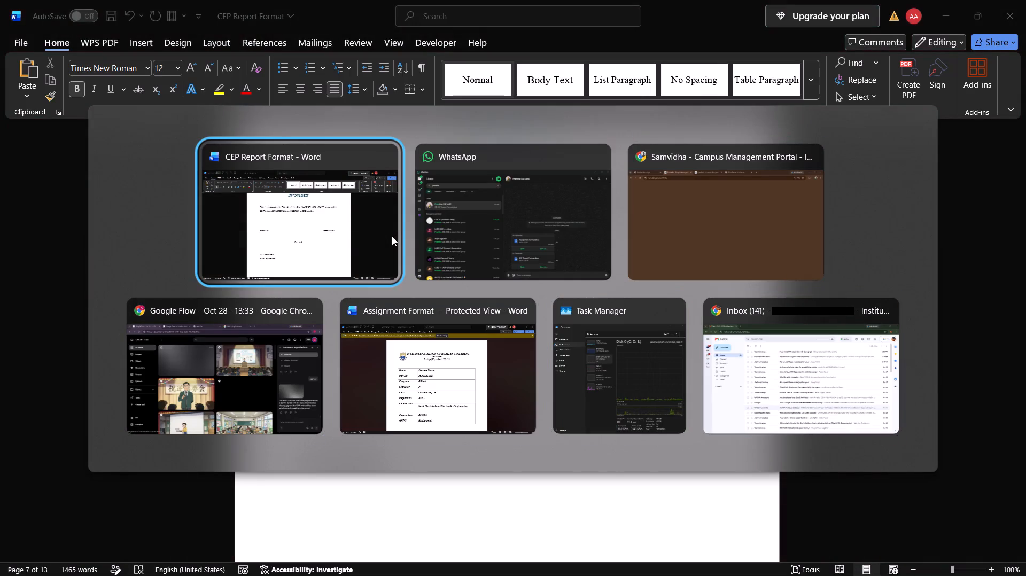
key("alt+Tab")
key("alt+Tab")
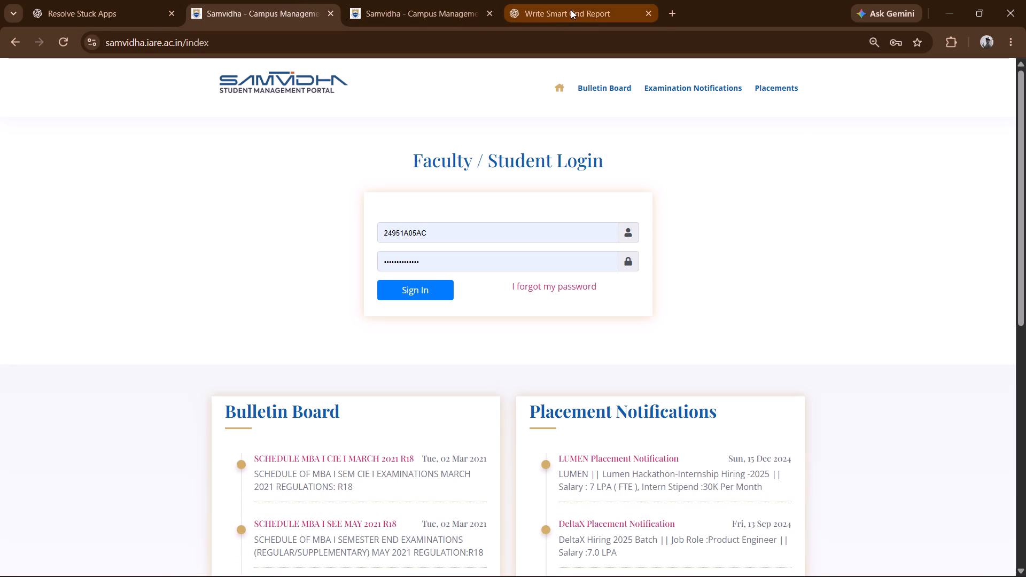
left_click(571, 10)
left_click(676, 19)
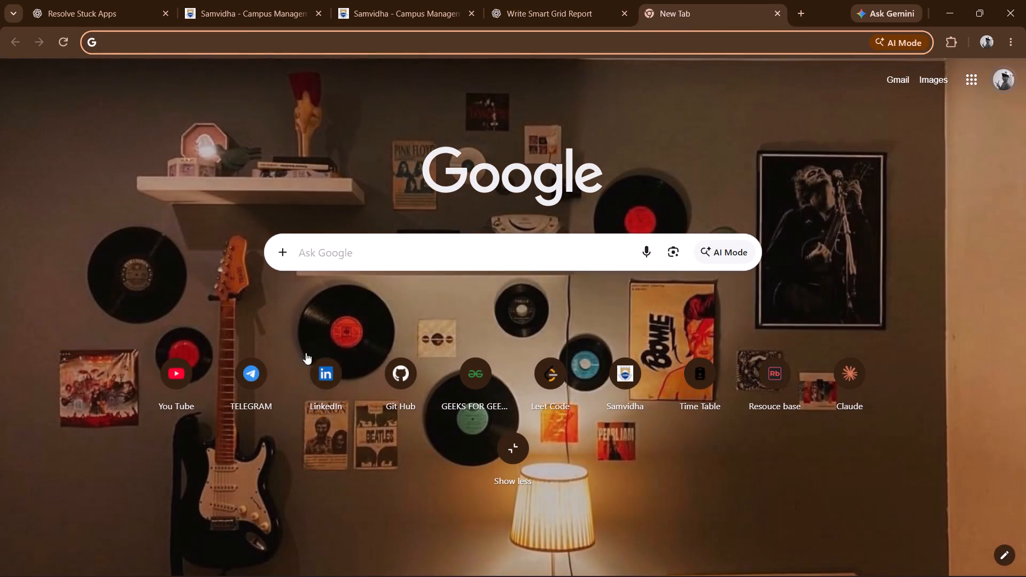
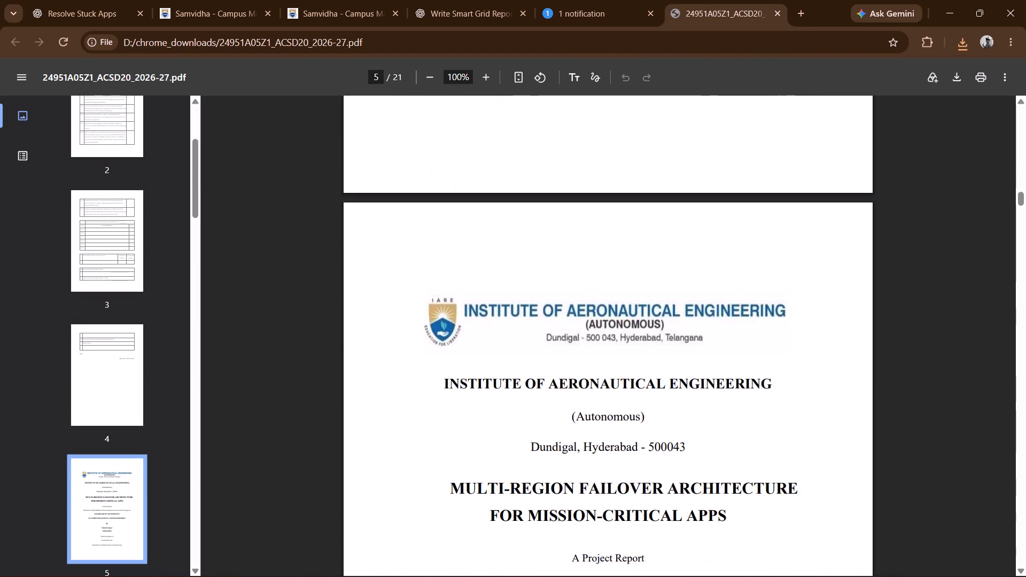
Review the multi-region failover sample report PDF from its title page through the certificate, approval sheet and acknowledgement to the table of contents.
scroll(518, 354, "down", 2)
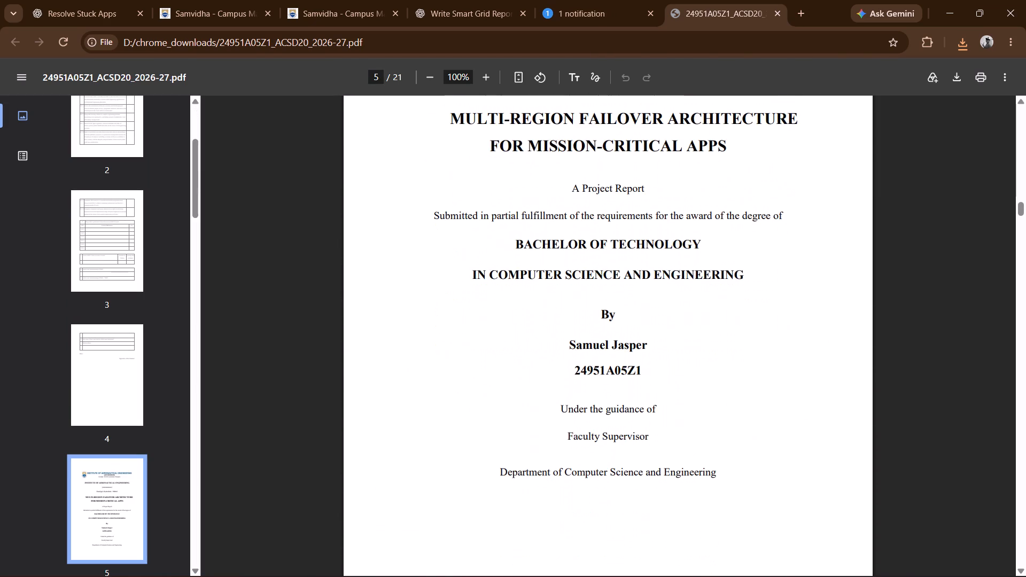
scroll(518, 354, "down", 3)
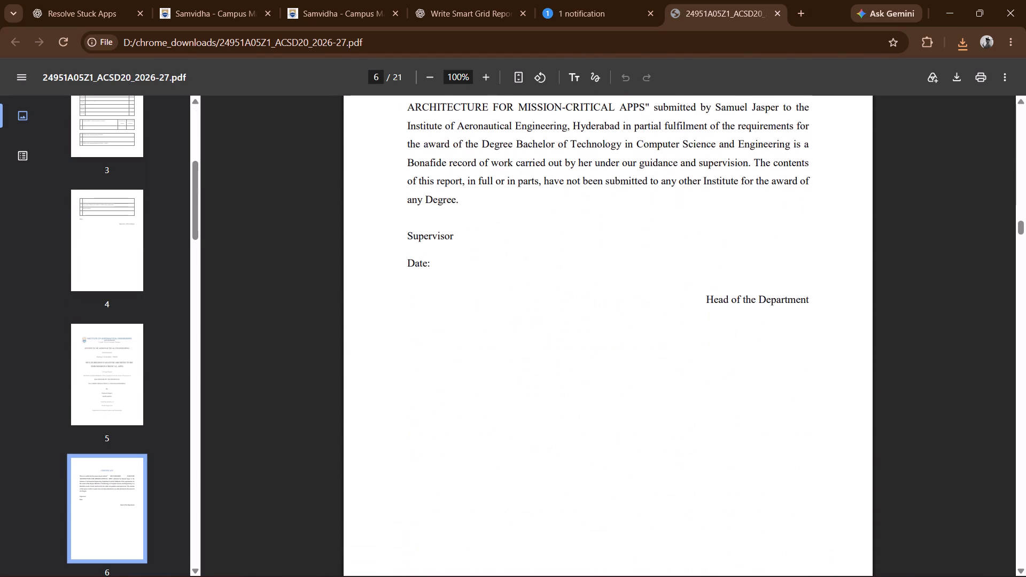
scroll(518, 354, "down", 3)
scroll(518, 354, "up", 2)
scroll(518, 354, "down", 1)
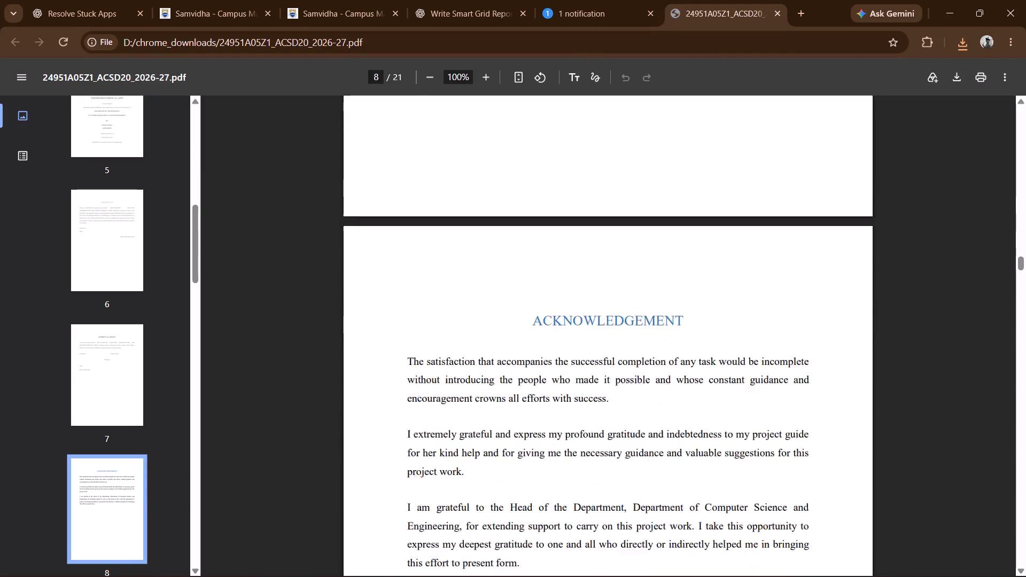
scroll(518, 354, "down", 3)
key("alt+Tab")
key("alt+Tab")
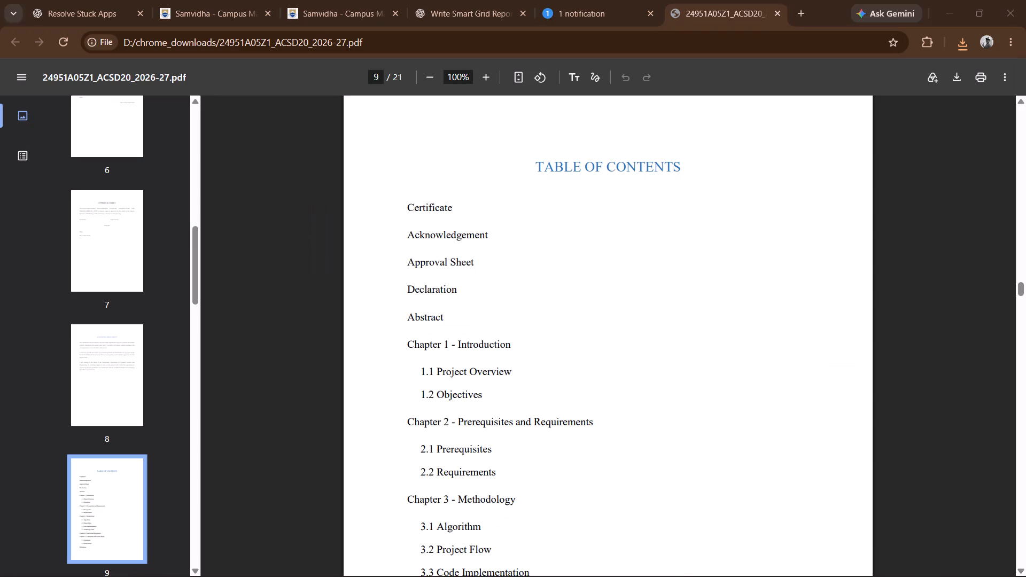
scroll(518, 354, "down", 9)
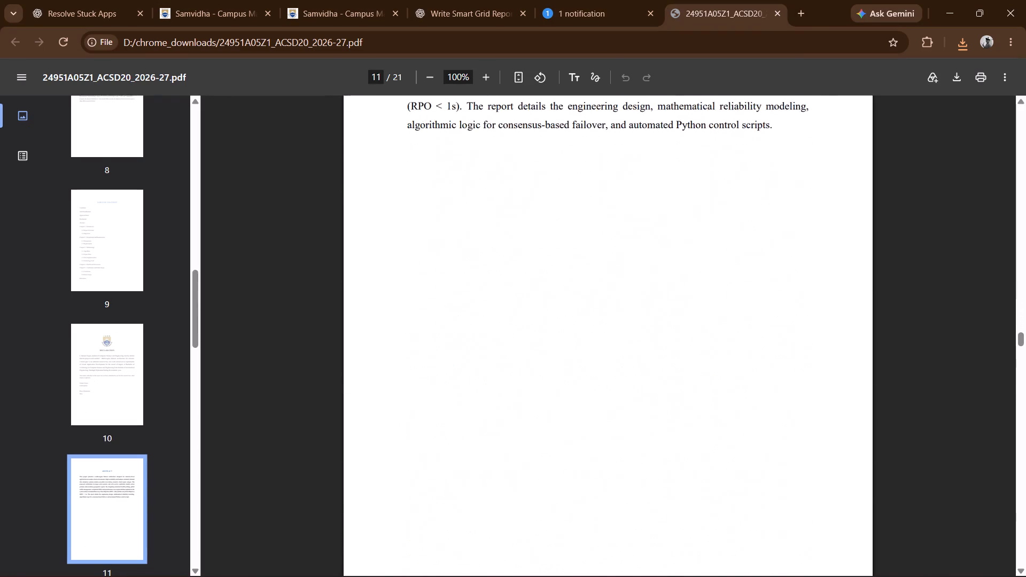
scroll(518, 354, "down", 5)
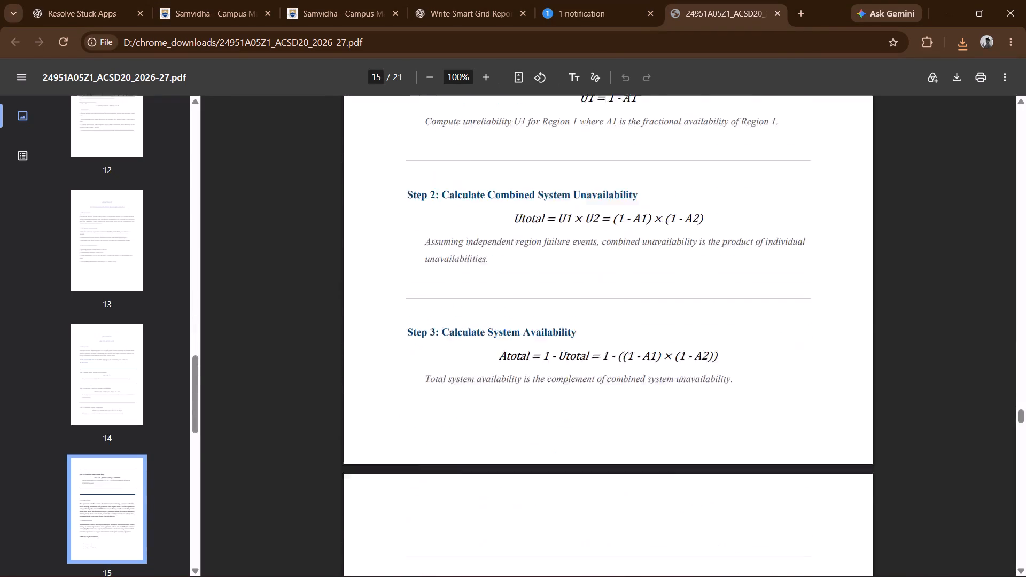
scroll(518, 354, "down", 7)
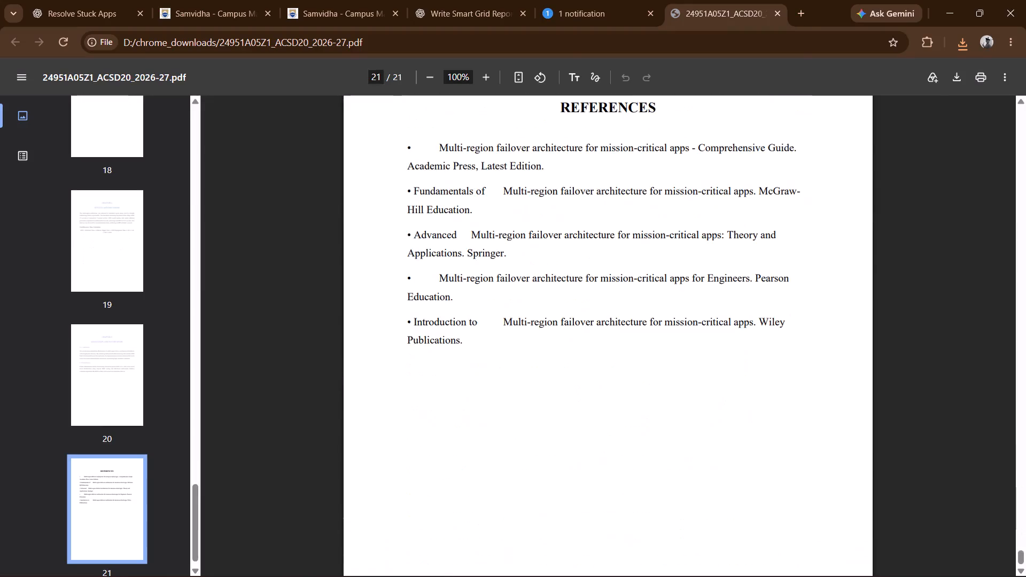
key("alt+Tab")
key("alt+Tab")
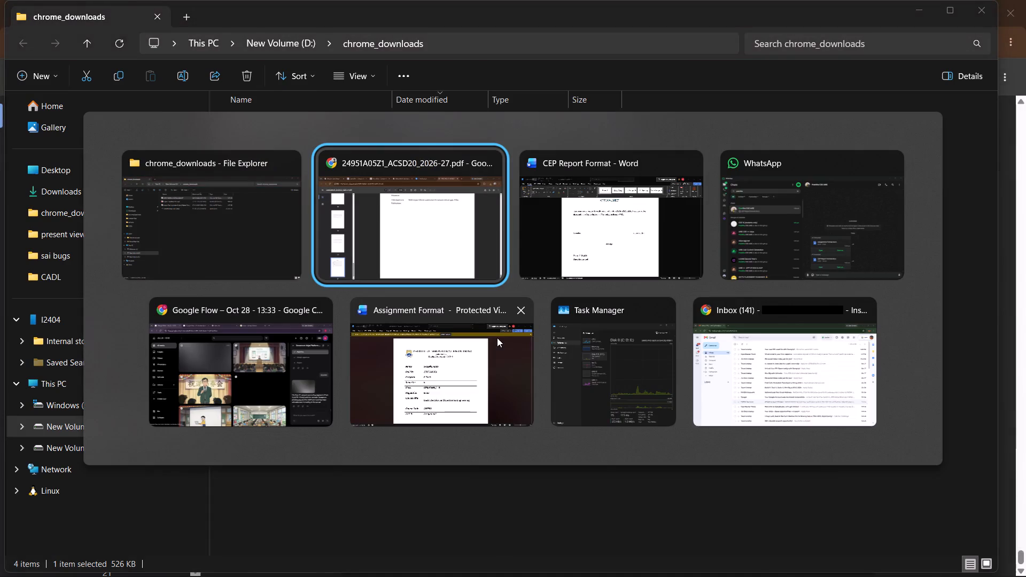
Switch to the CEP Report Format document in Word and set the Approval Sheet date to 27-10-2026.
key("alt+Tab")
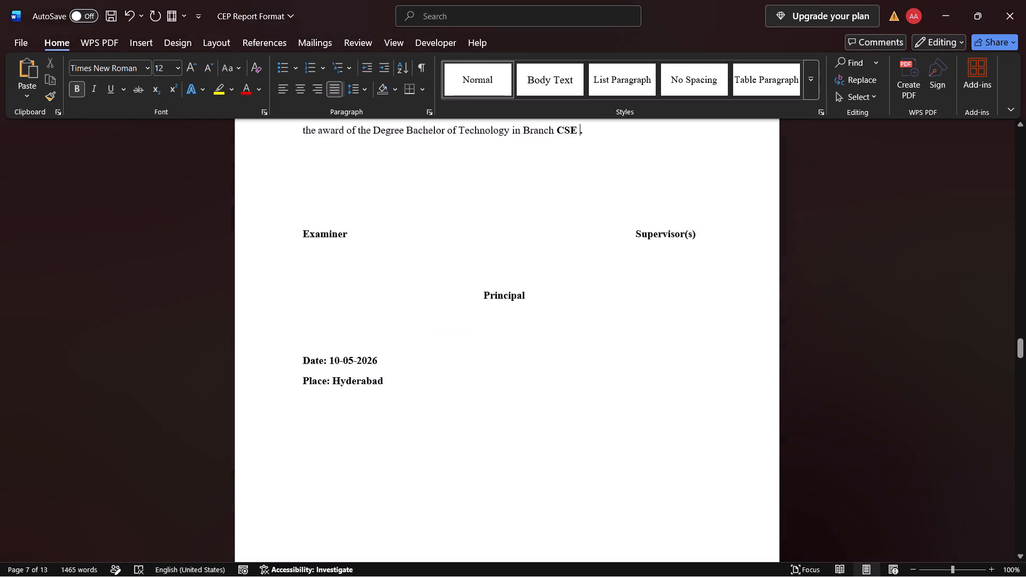
key("alt+Tab")
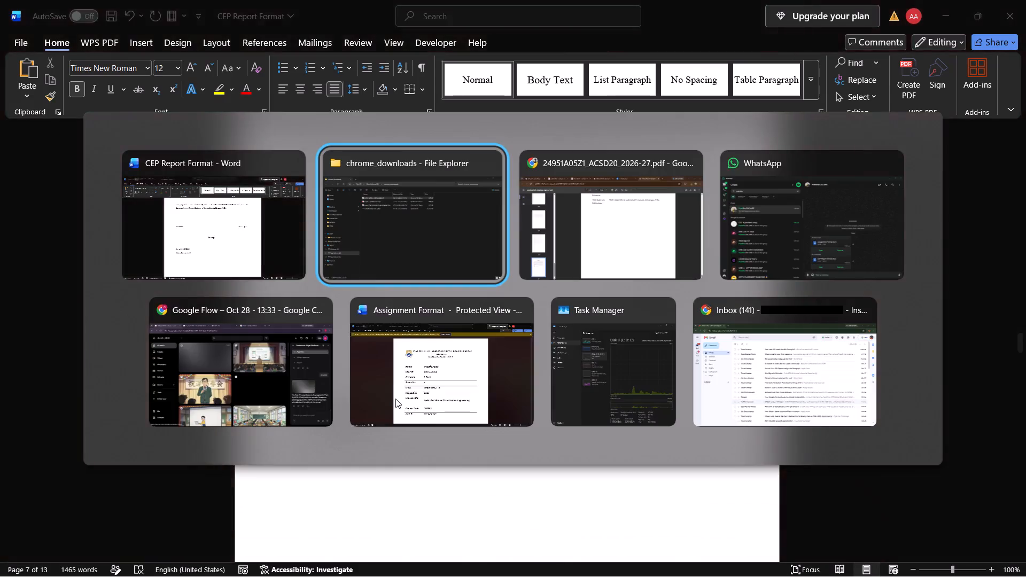
key("alt+Tab")
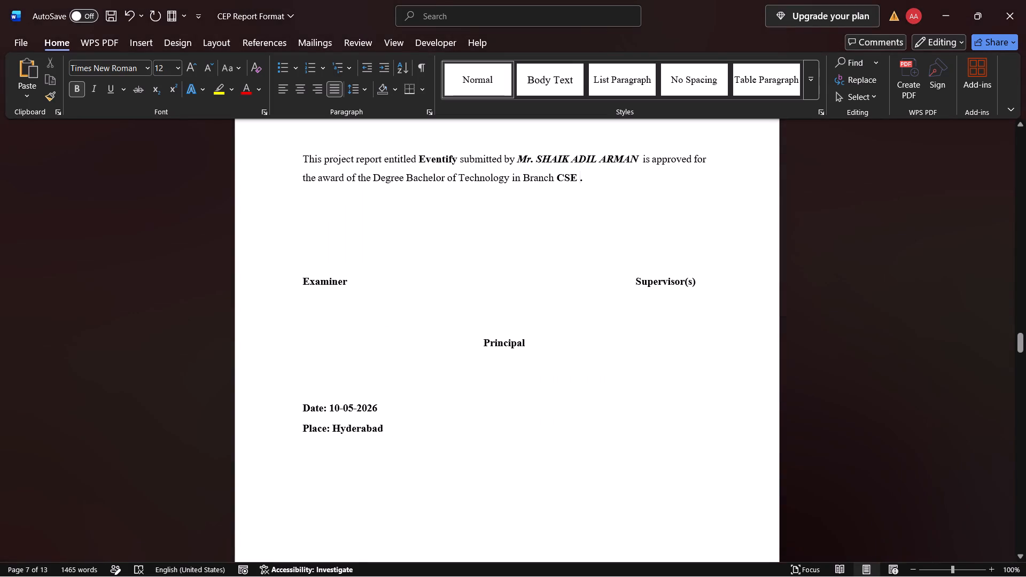
key("alt+Tab")
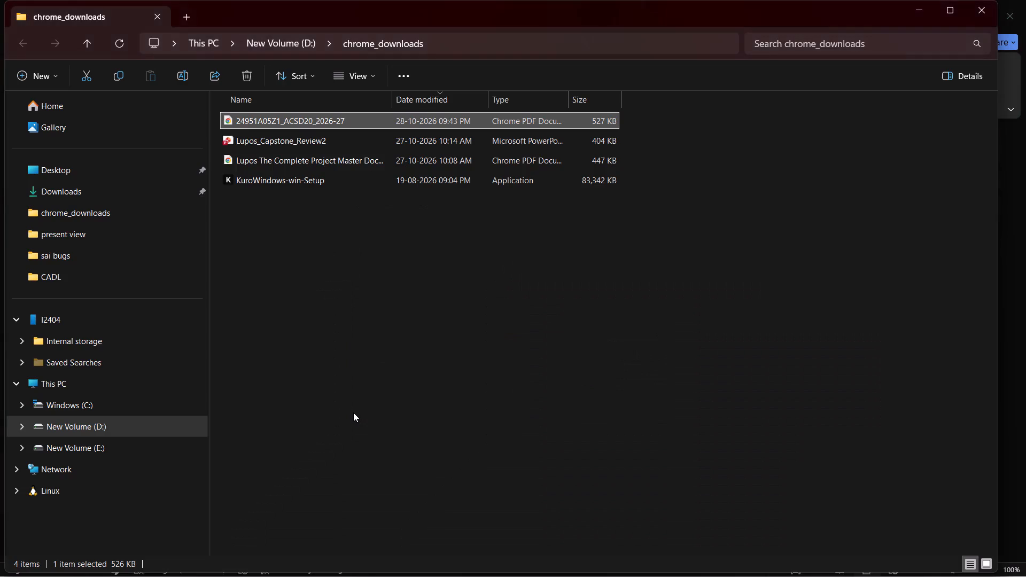
key("alt+Tab")
left_click(352, 410)
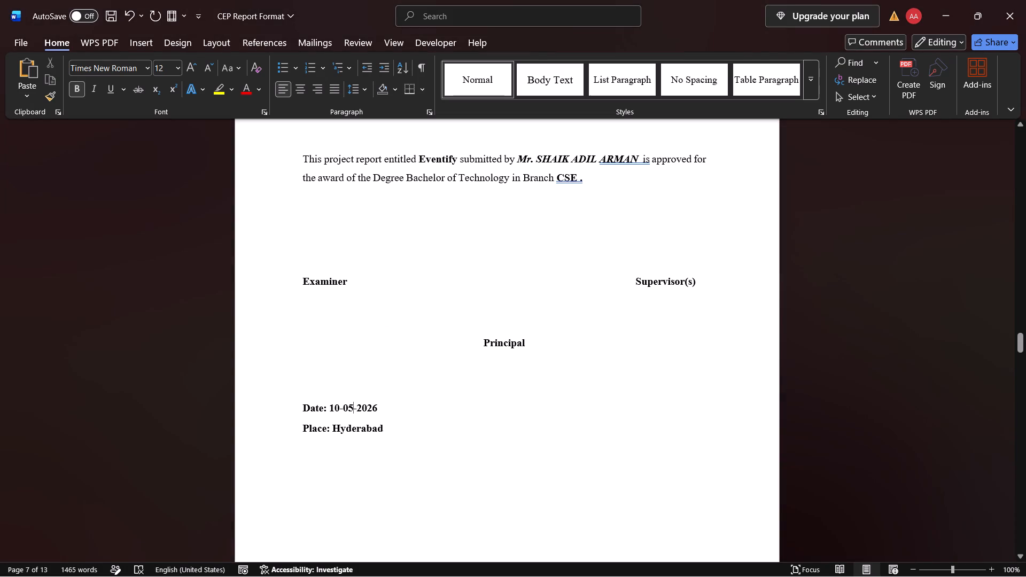
key("BackSpace")
key("BackSpace")
type("10")
key("Left")
key("Left")
key("Left")
key("BackSpace")
key("BackSpace")
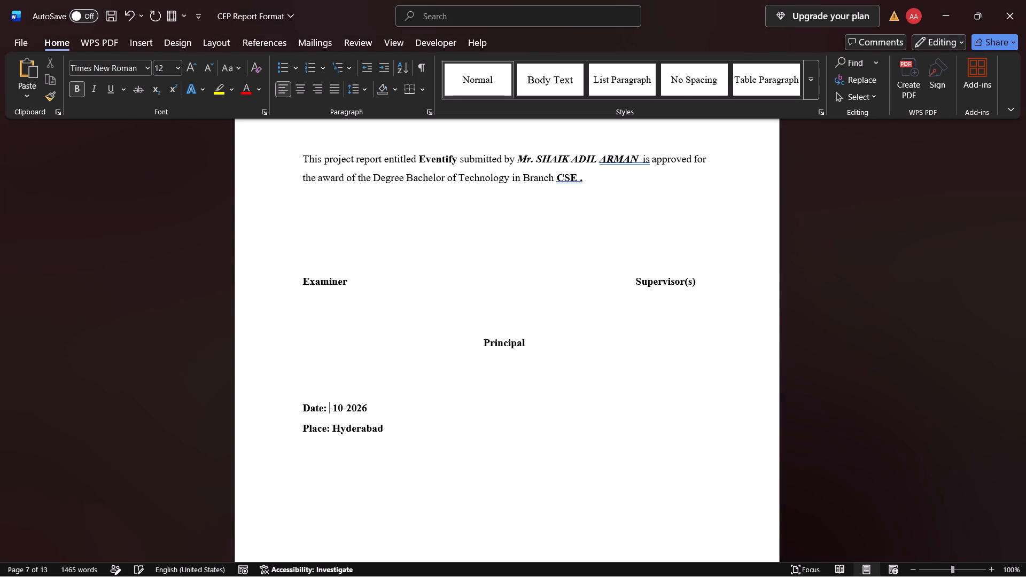
key("2")
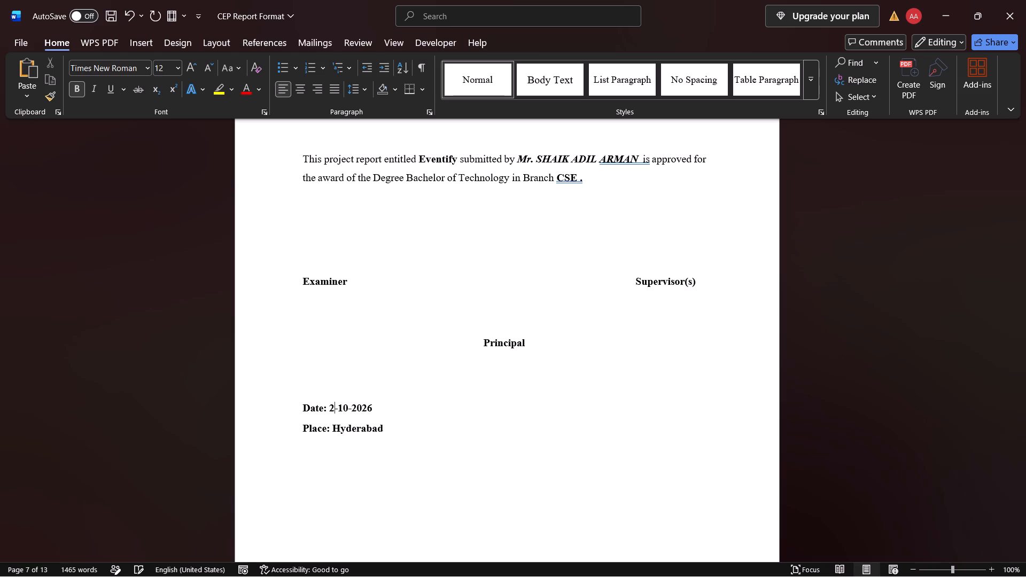
key("7")
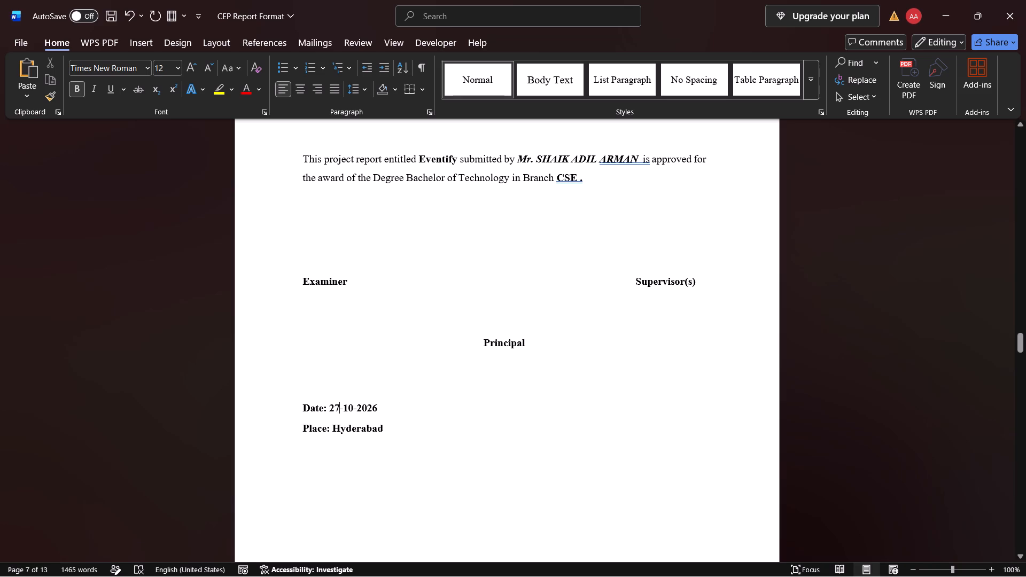
left_click(385, 407)
Read through the Acknowledgement page of the CEP report, checking its guide, department head, principal and chairman paragraphs.
scroll(385, 407, "down", 1)
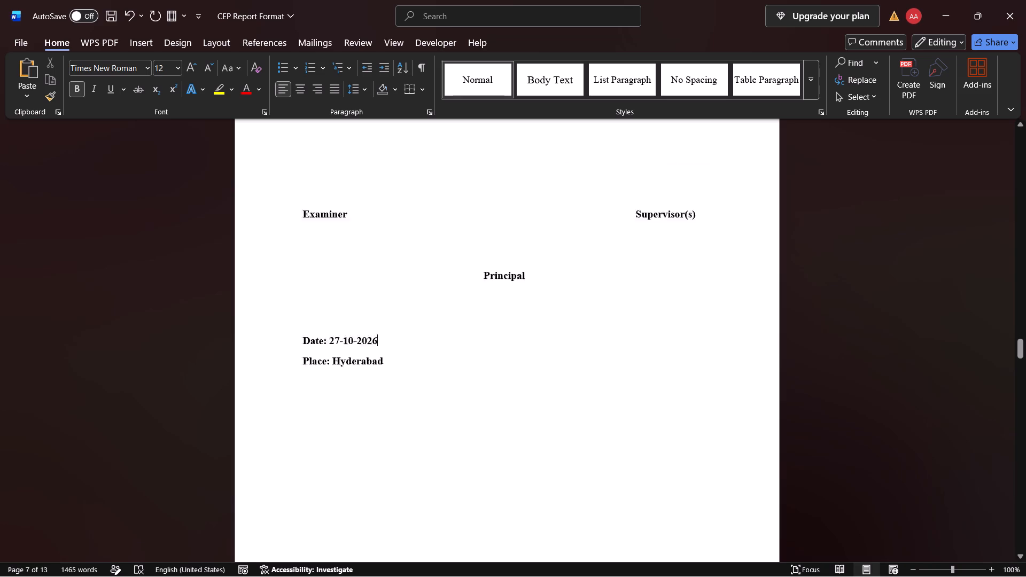
scroll(385, 407, "down", 1)
scroll(385, 407, "up", 1)
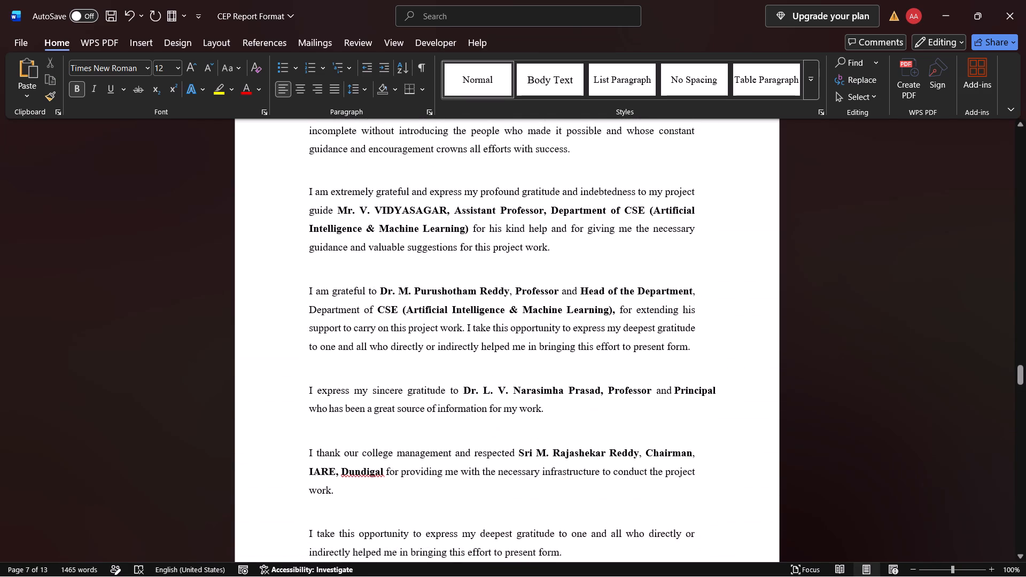
scroll(385, 407, "up", 1)
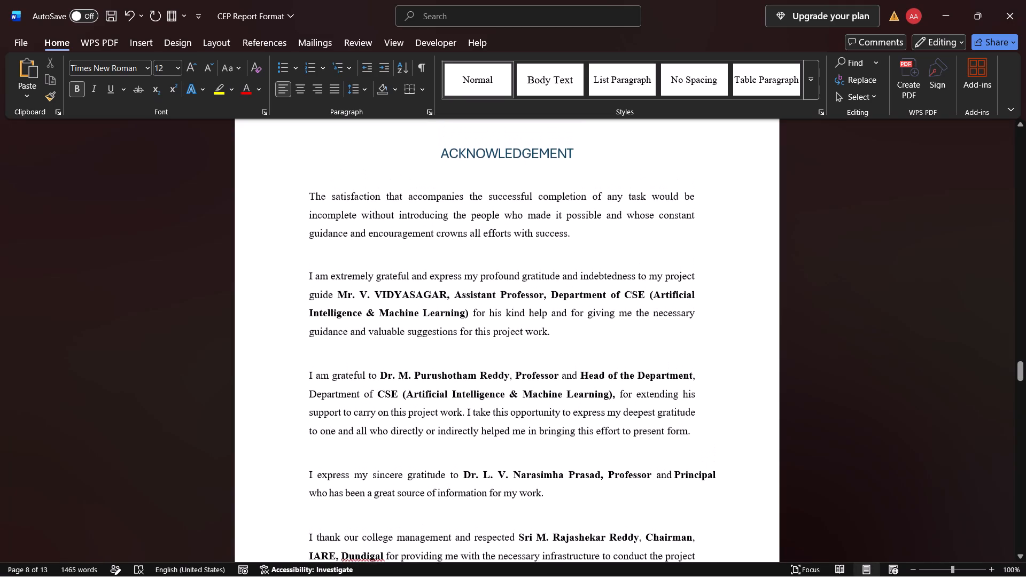
scroll(385, 407, "up", 1)
scroll(358, 392, "down", 1)
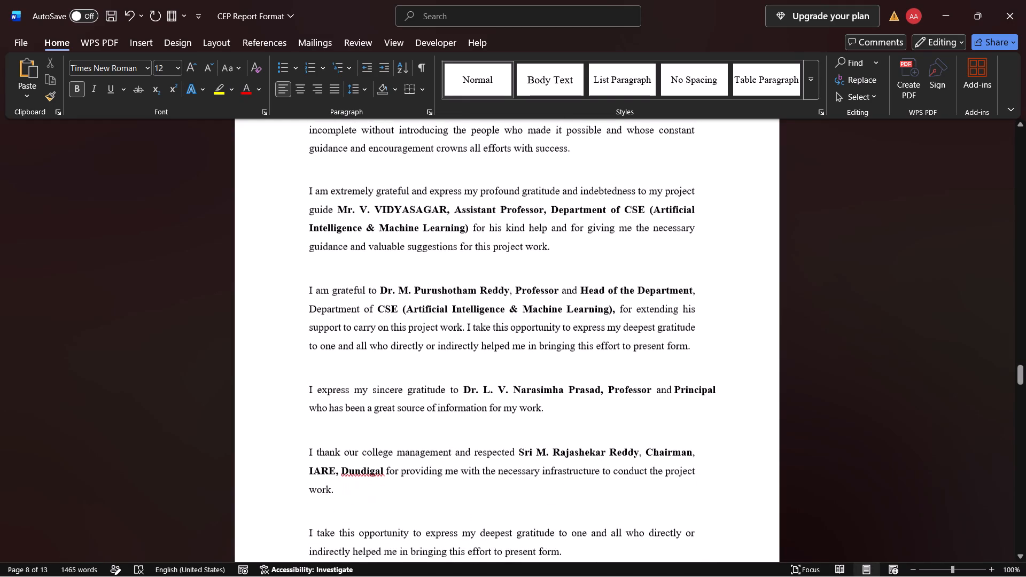
scroll(358, 392, "down", 1)
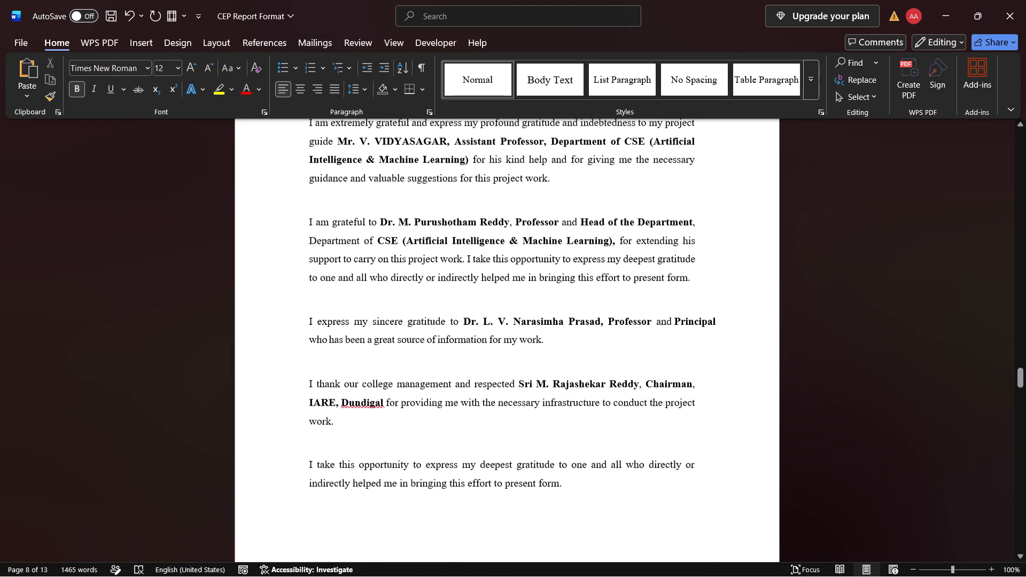
Switch to the ACSD20 reference PDF in Chrome and look back through its chapters, Abstract and Declaration pages for the Acknowledgement.
key("alt+Tab")
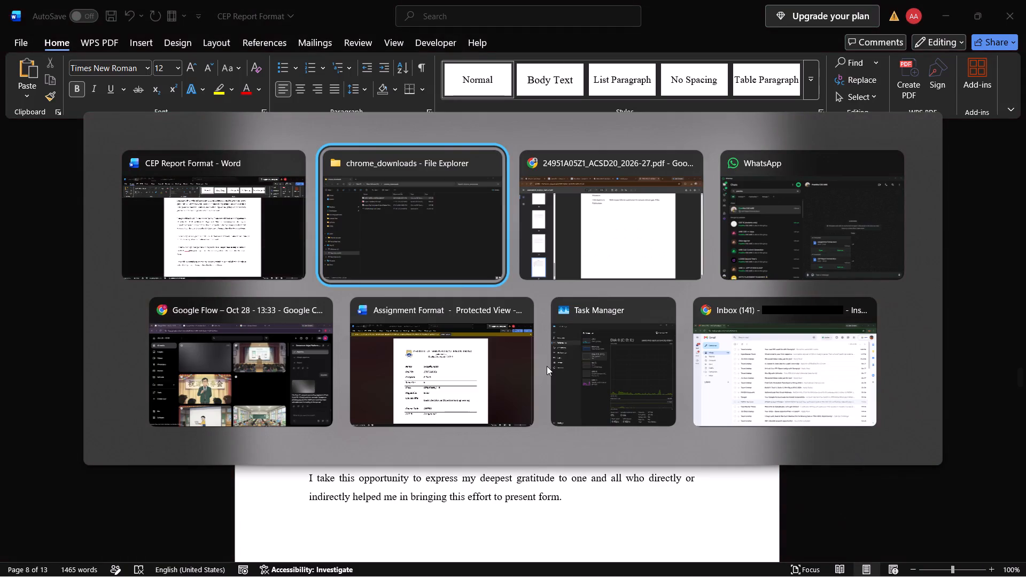
key("alt+Tab")
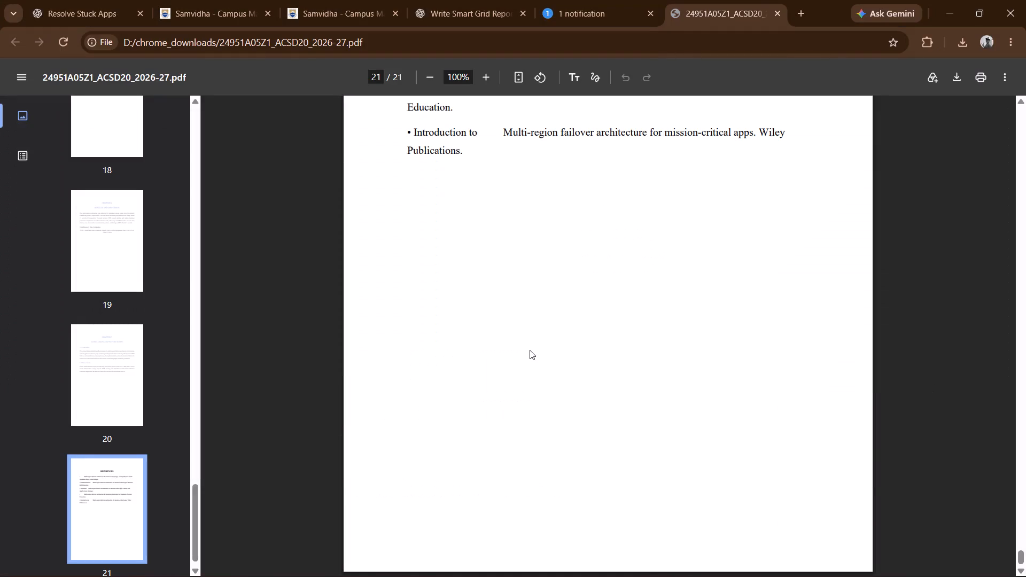
scroll(530, 350, "down", 2)
scroll(530, 350, "up", 10)
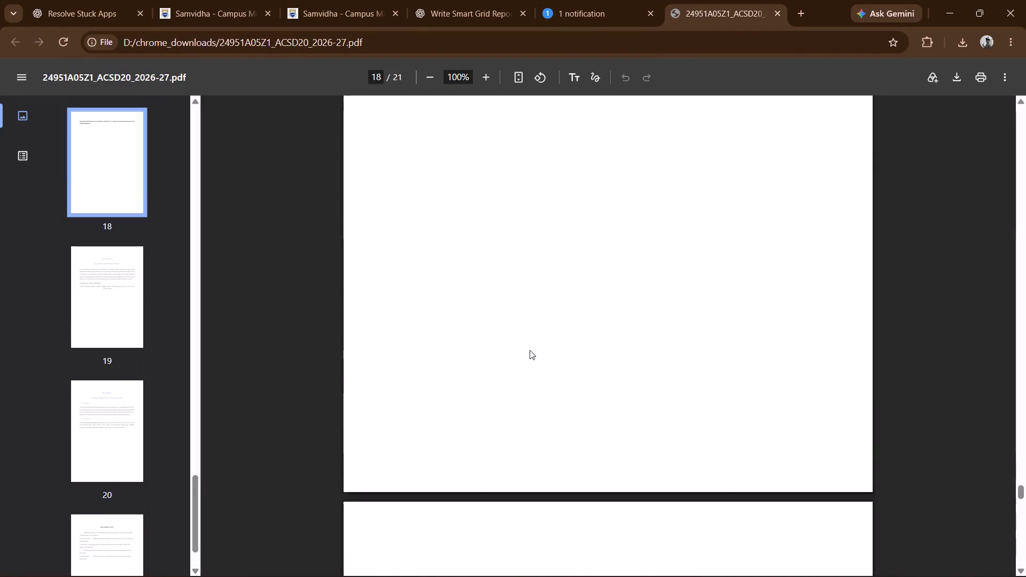
scroll(530, 350, "up", 4)
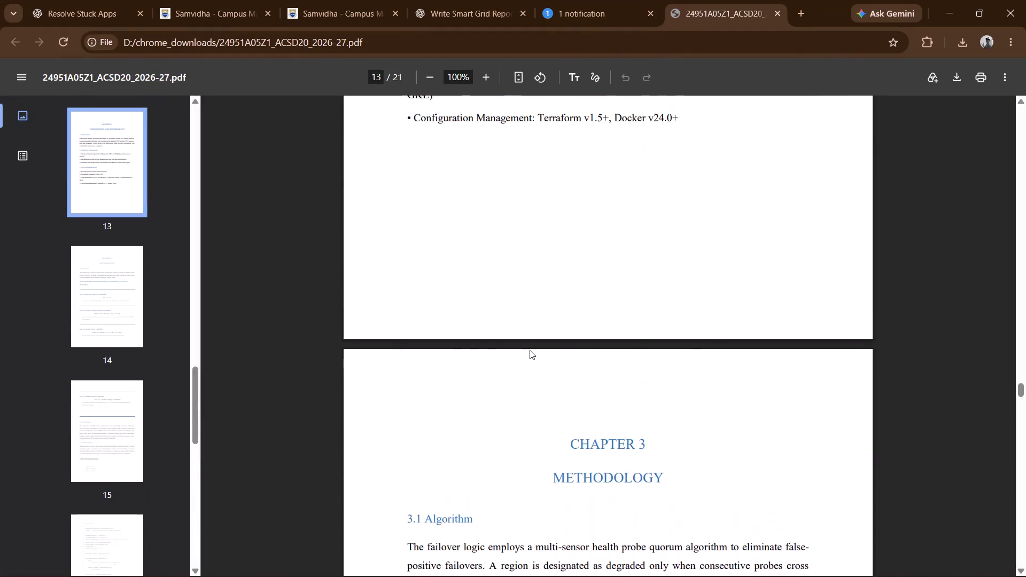
scroll(530, 350, "up", 7)
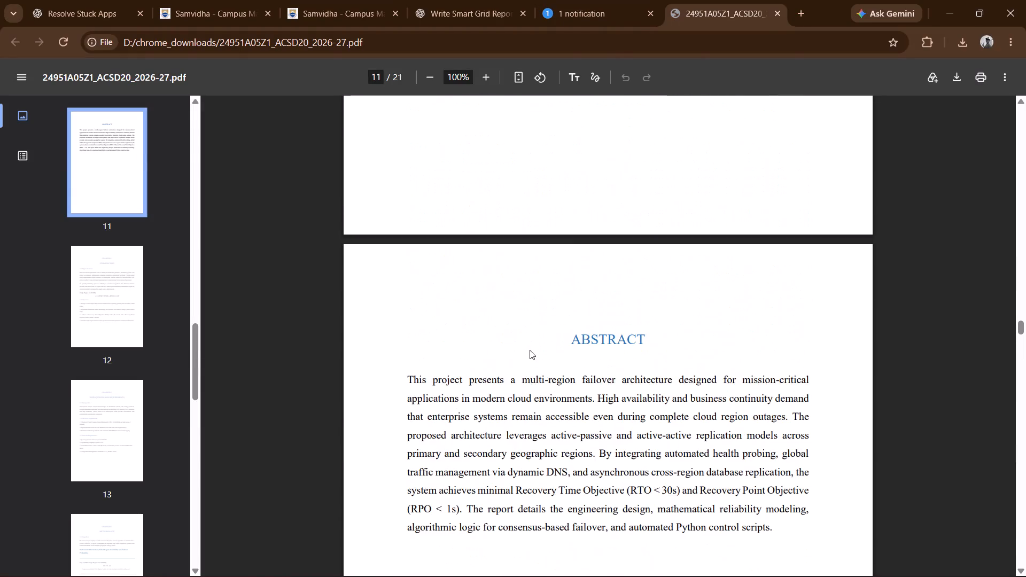
scroll(530, 350, "down", 1)
scroll(530, 350, "up", 2)
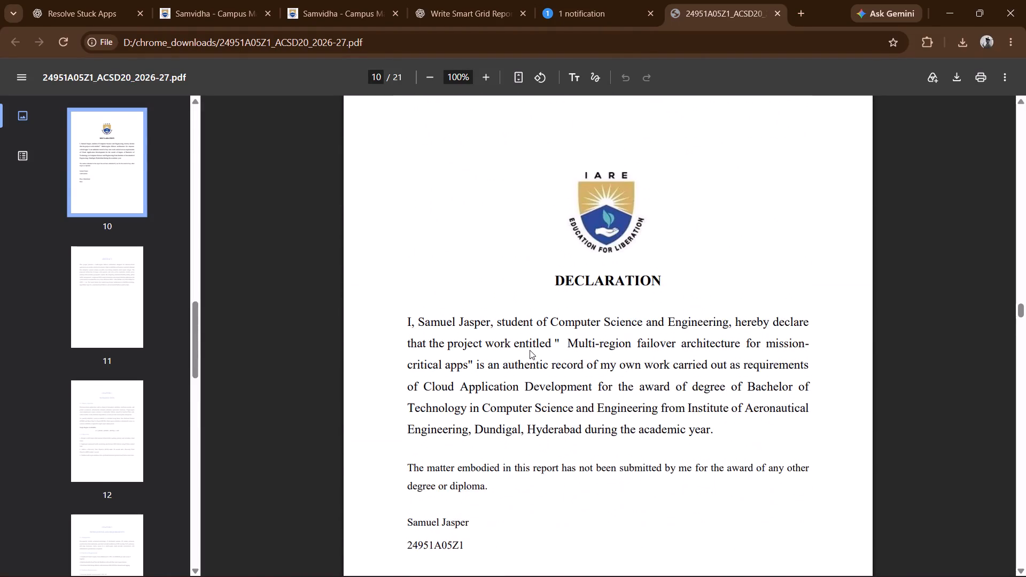
scroll(530, 350, "up", 1)
Check the CEP report's Acknowledgement in Word, then find and read the corresponding Acknowledgement page in the Chrome reference PDF.
key("alt+Tab")
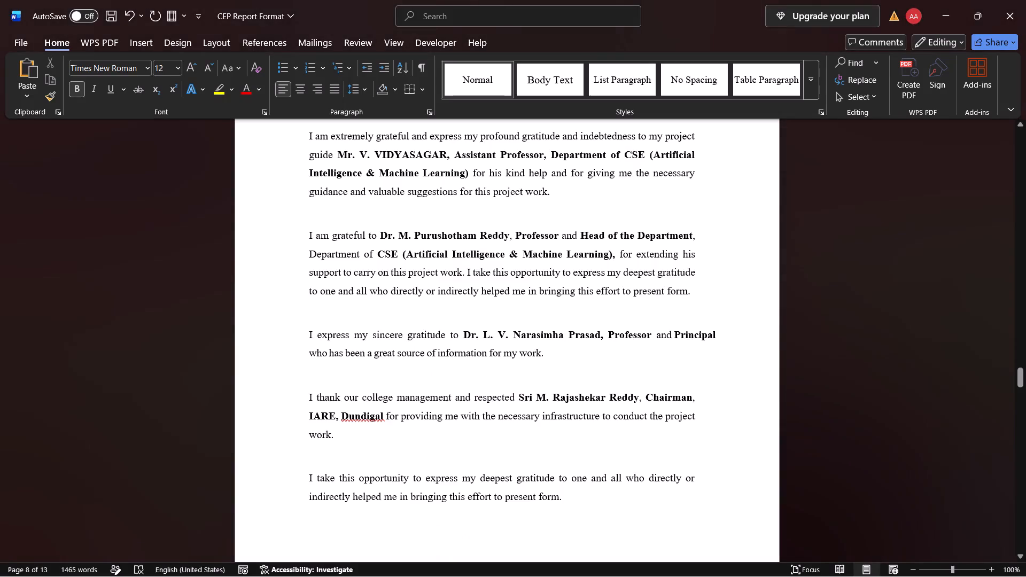
scroll(530, 350, "up", 1)
scroll(530, 350, "down", 1)
key("alt+Tab")
scroll(530, 350, "down", 1)
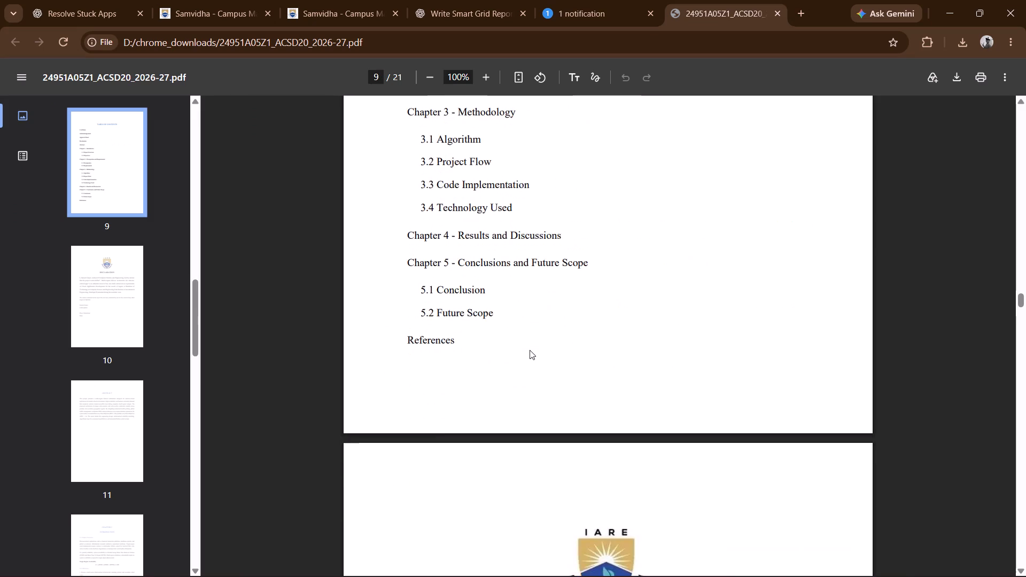
scroll(578, 251, "down", 4)
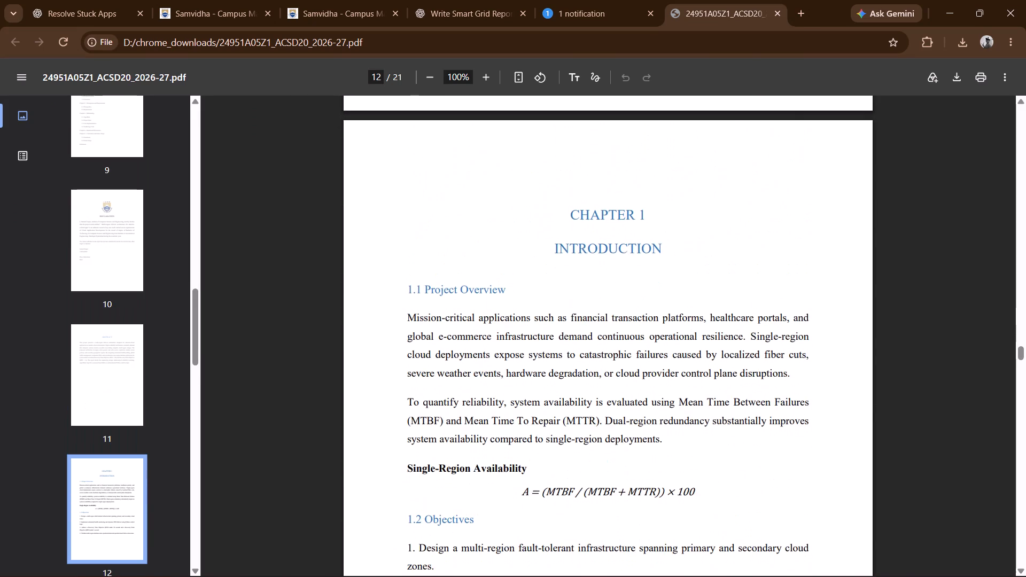
scroll(578, 251, "up", 1)
scroll(578, 251, "down", 1)
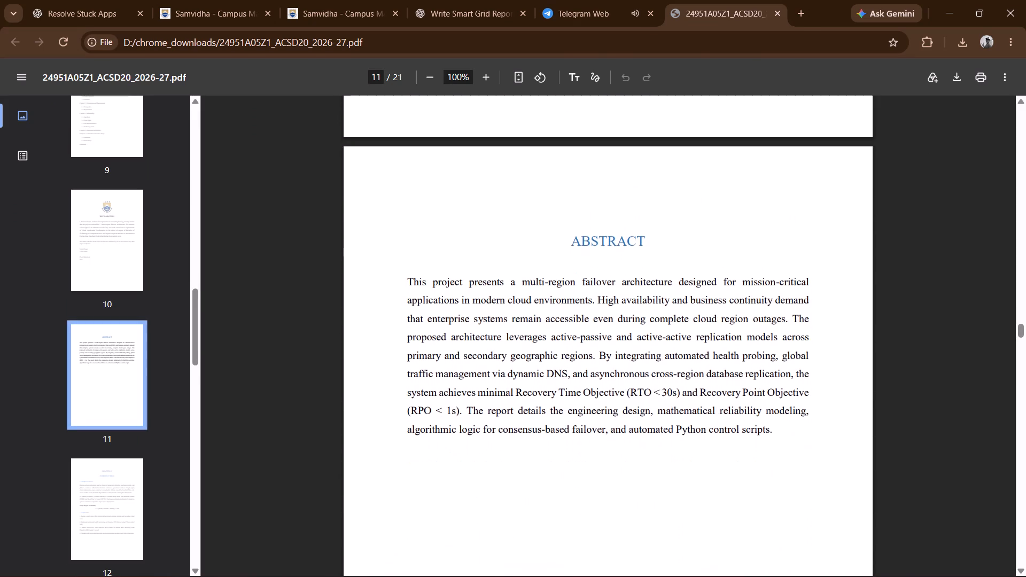
scroll(578, 251, "down", 1)
scroll(578, 251, "up", 6)
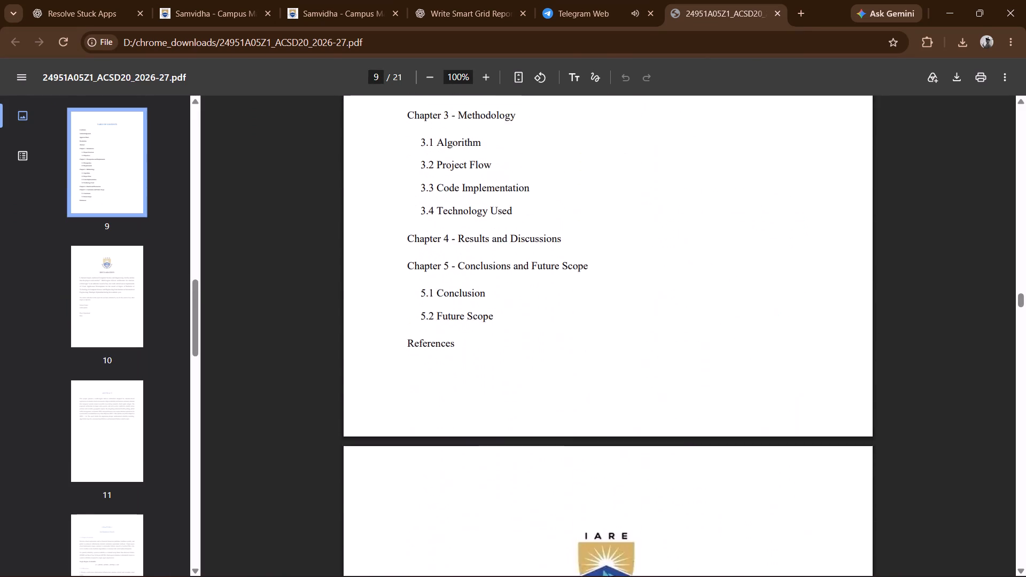
scroll(578, 251, "up", 3)
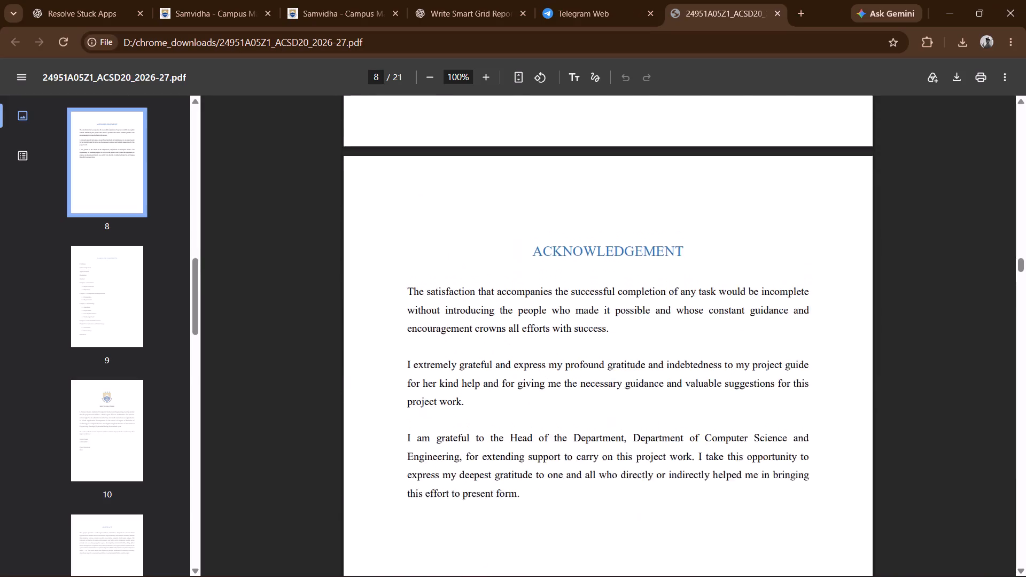
scroll(545, 307, "down", 2)
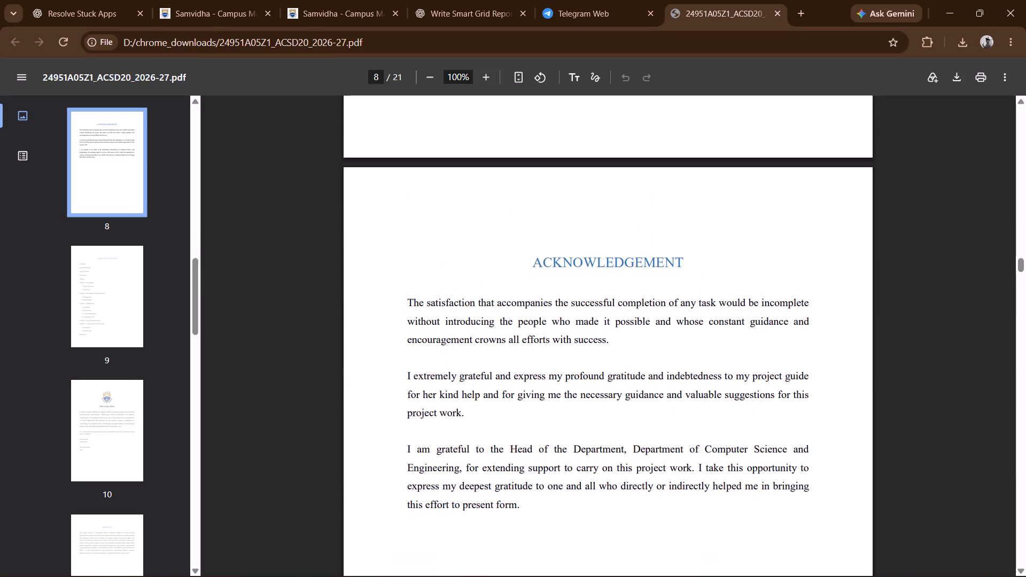
scroll(545, 307, "down", 1)
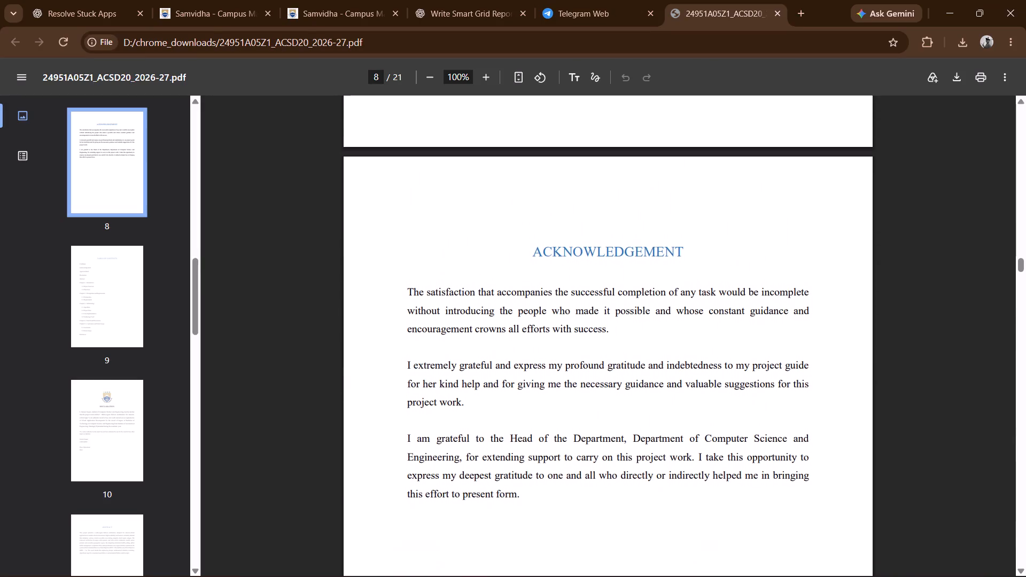
Return to the CEP report in Word and review the Acknowledgement wording against the reference, including the guide and department details.
key("alt+Tab")
scroll(545, 307, "down", 2)
scroll(545, 307, "up", 1)
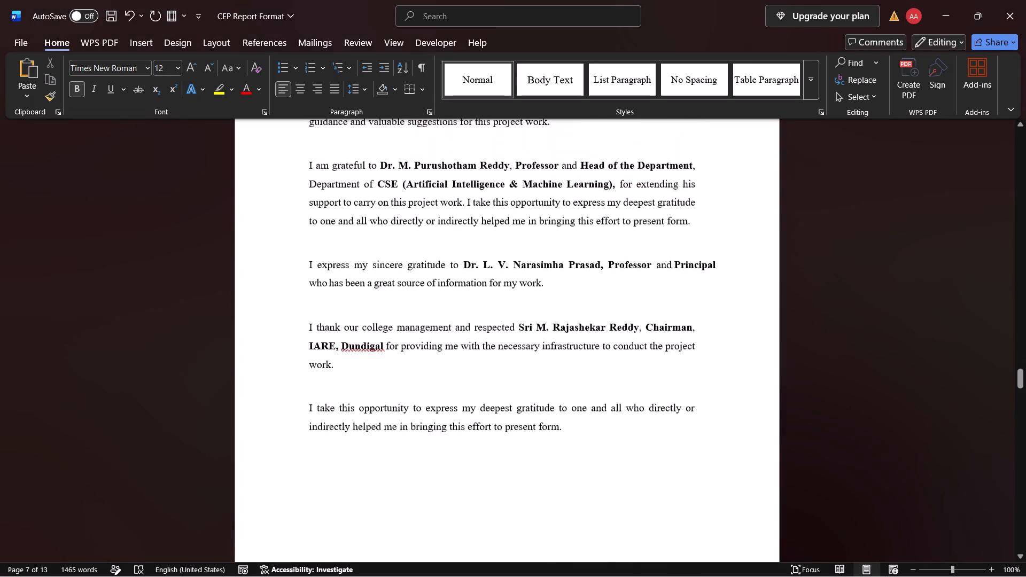
scroll(545, 307, "up", 1)
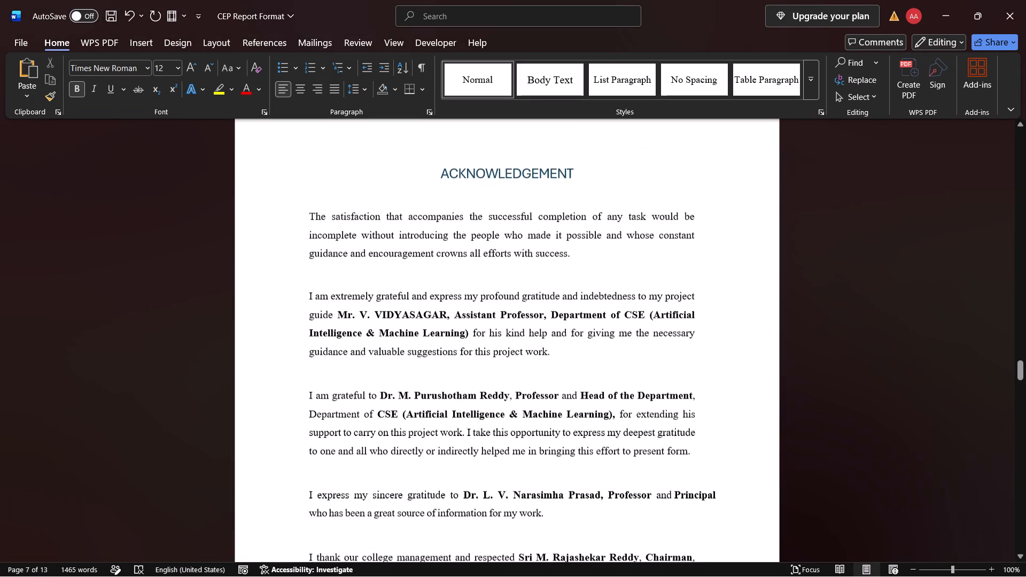
scroll(545, 307, "down", 2)
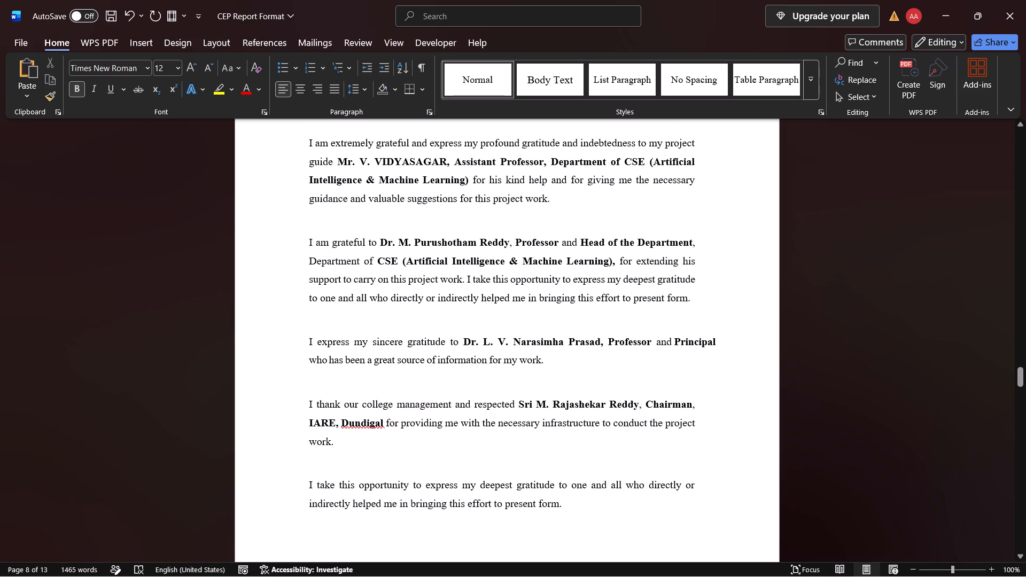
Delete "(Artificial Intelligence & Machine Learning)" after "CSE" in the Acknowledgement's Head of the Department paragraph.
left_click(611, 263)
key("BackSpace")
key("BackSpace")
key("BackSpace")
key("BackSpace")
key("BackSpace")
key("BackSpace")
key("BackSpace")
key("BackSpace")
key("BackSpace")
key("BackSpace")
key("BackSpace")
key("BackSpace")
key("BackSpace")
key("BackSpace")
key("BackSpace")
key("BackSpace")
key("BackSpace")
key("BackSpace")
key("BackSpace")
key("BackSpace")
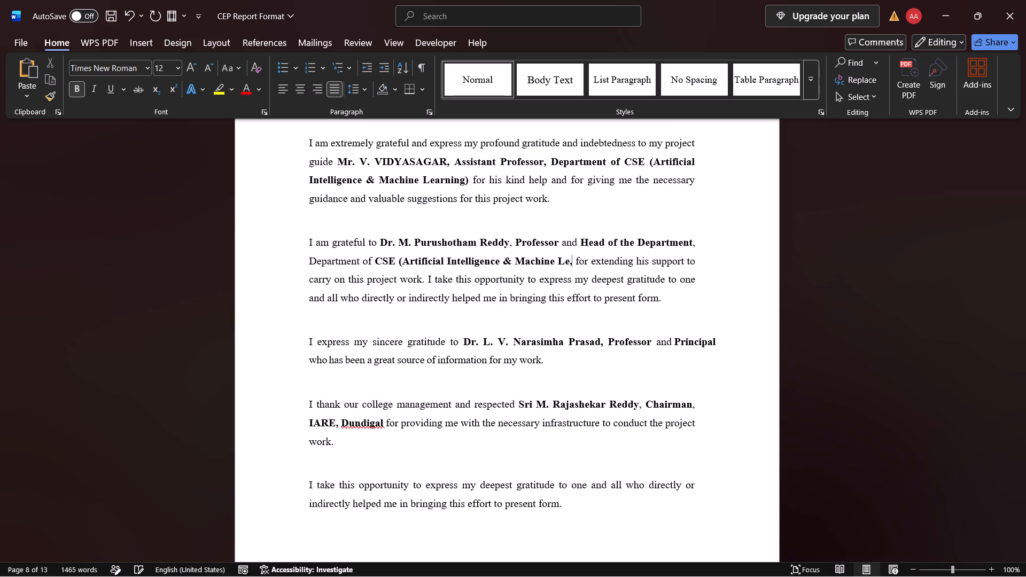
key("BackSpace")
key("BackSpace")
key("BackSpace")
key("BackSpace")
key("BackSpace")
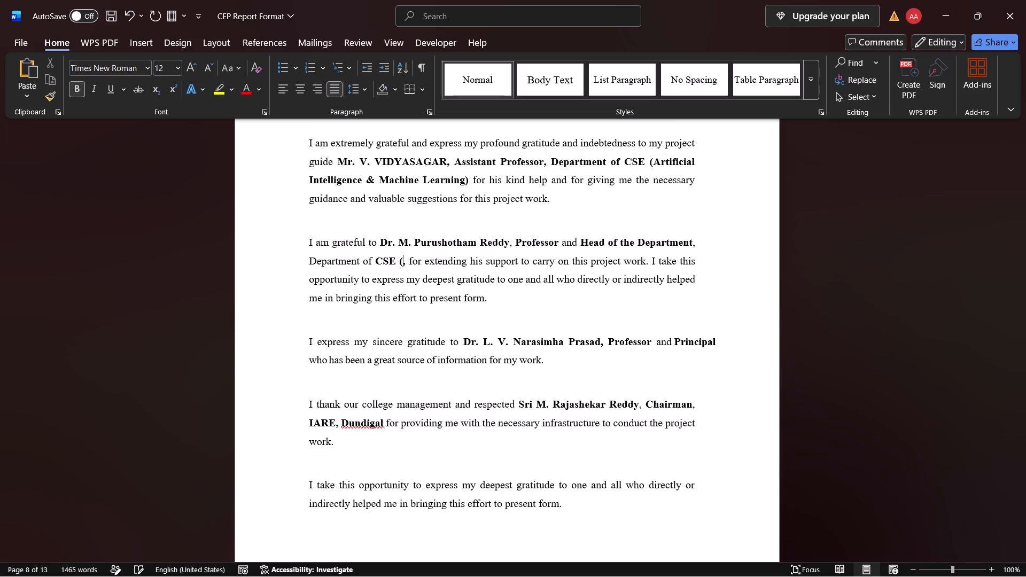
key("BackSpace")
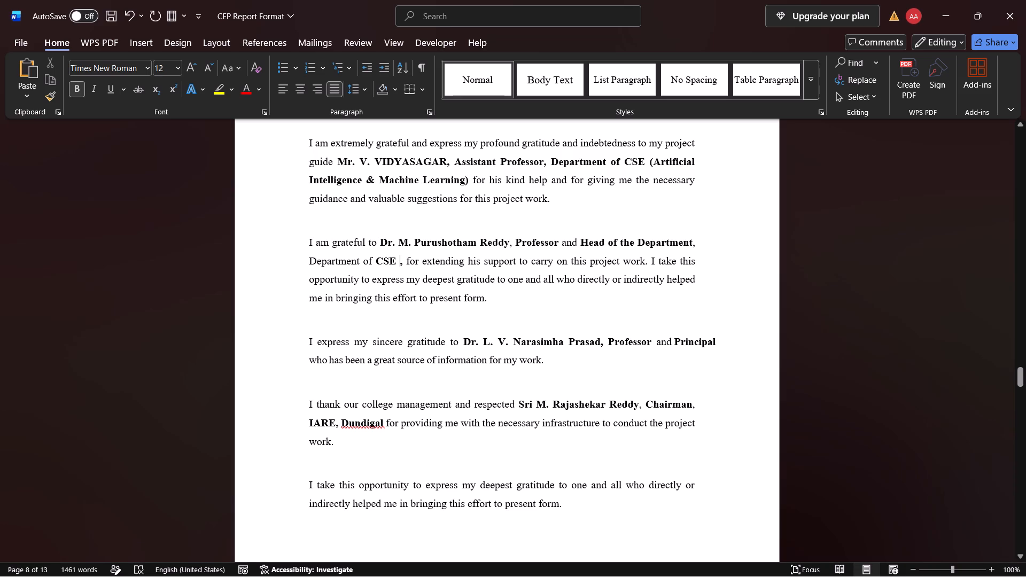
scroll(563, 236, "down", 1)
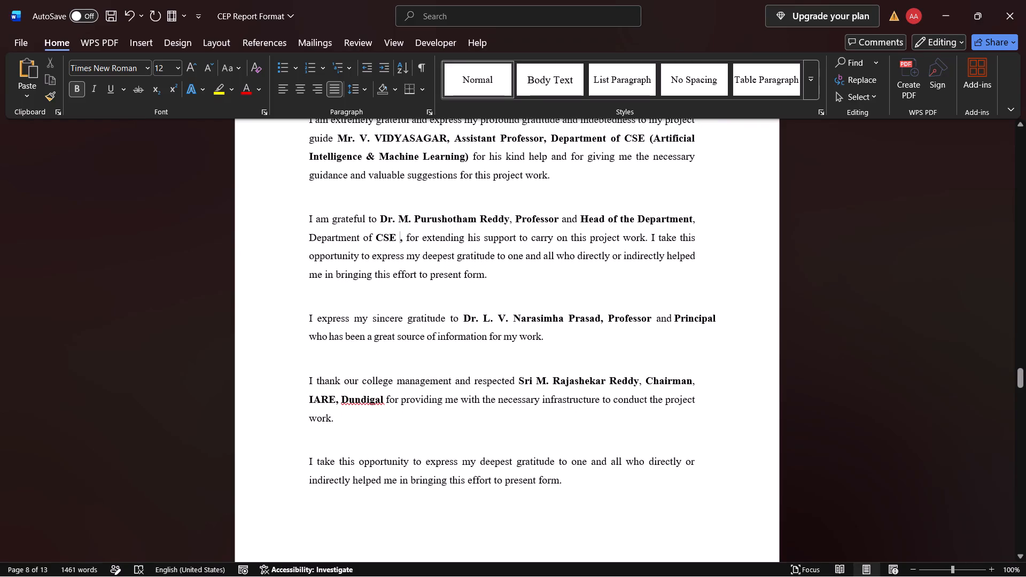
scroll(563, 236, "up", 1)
Copy the three Acknowledgement paragraphs from the ACSD20 reference PDF in Chrome and replace the Word report's Acknowledgement body text with them.
key("alt+Tab")
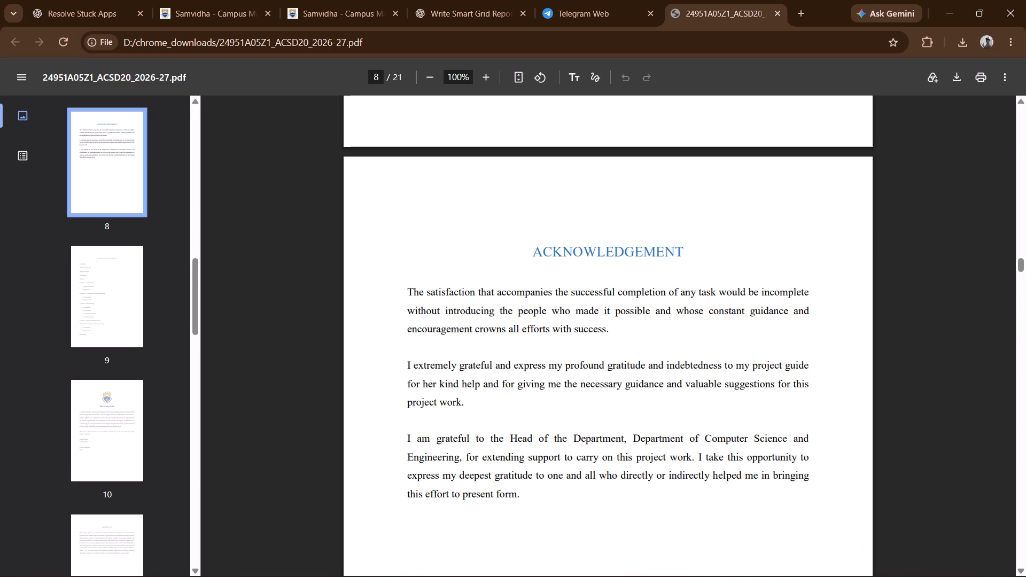
left_click(520, 490)
left_click(534, 496)
left_click_drag(522, 492, 515, 493)
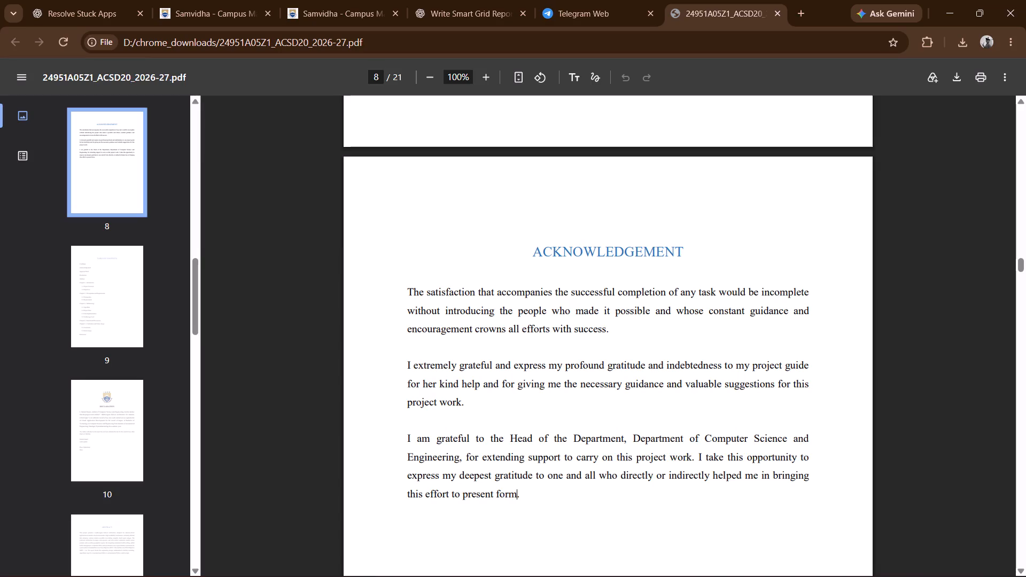
left_click_drag(515, 493, 512, 494)
left_click(524, 496)
left_click_drag(524, 496, 403, 294)
key("ctrl+c")
key("alt+Tab")
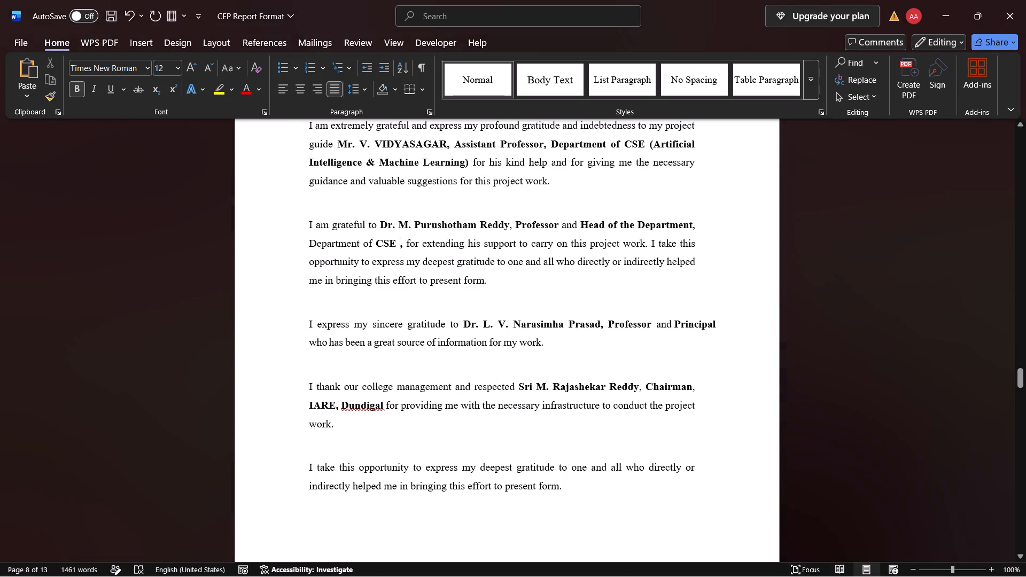
left_click_drag(569, 488, 313, 367)
scroll(566, 487, "up", 3)
key("ctrl+v")
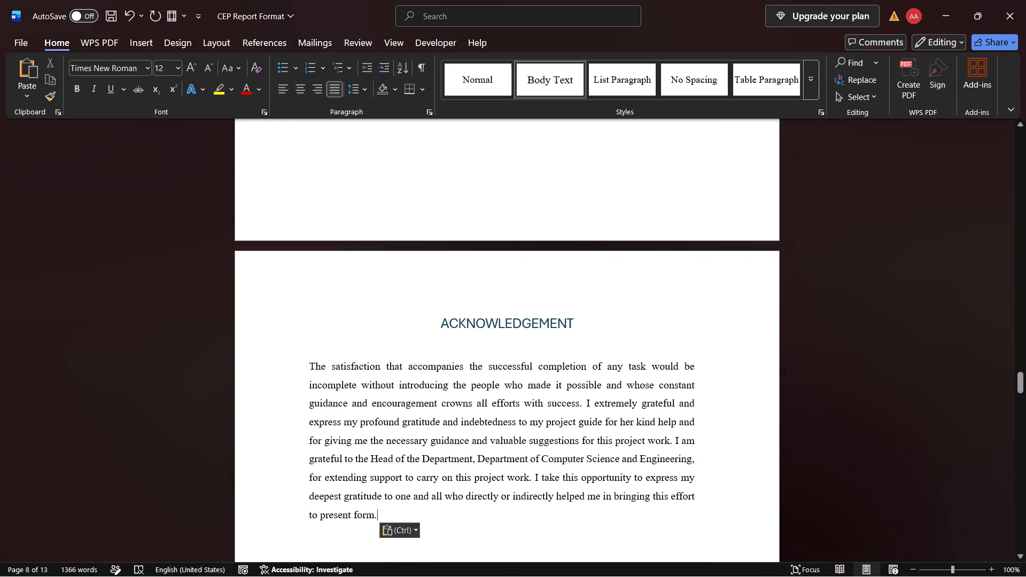
Compare the pasted text with the reference PDF and start a new paragraph at "I extremely grateful" in the Word Acknowledgement.
key("alt+Tab")
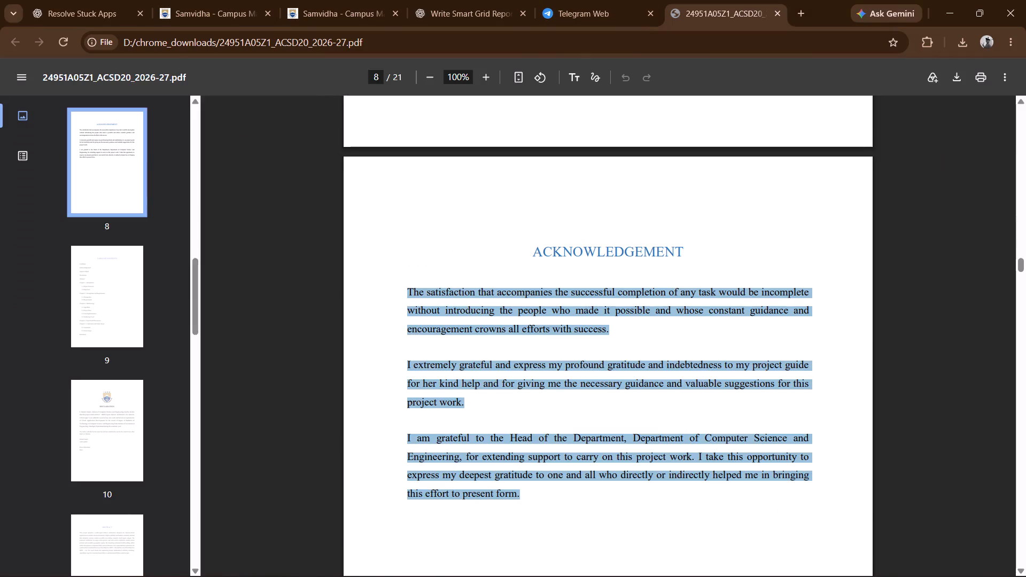
key("alt+Tab")
left_click(586, 405)
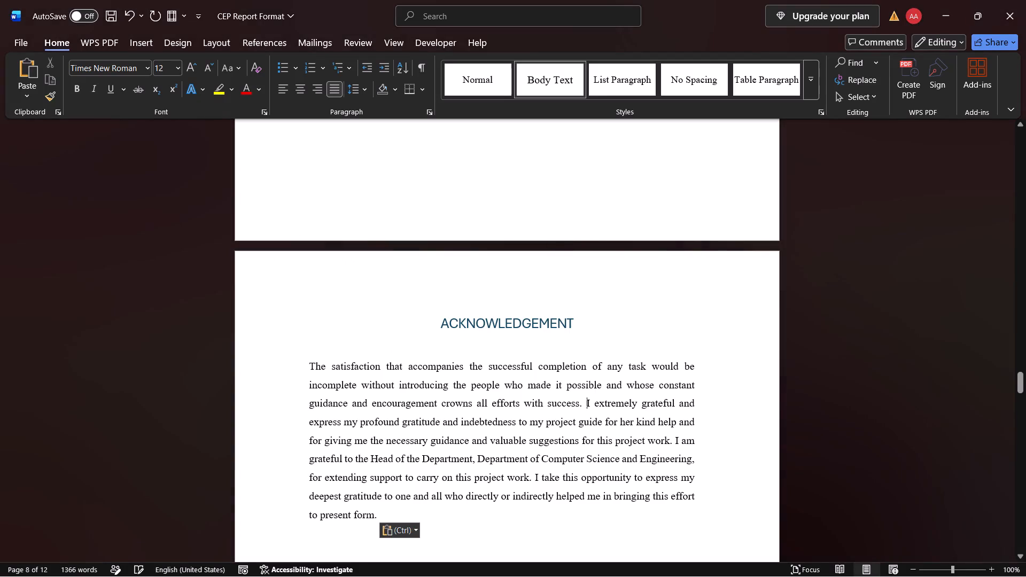
key("Return")
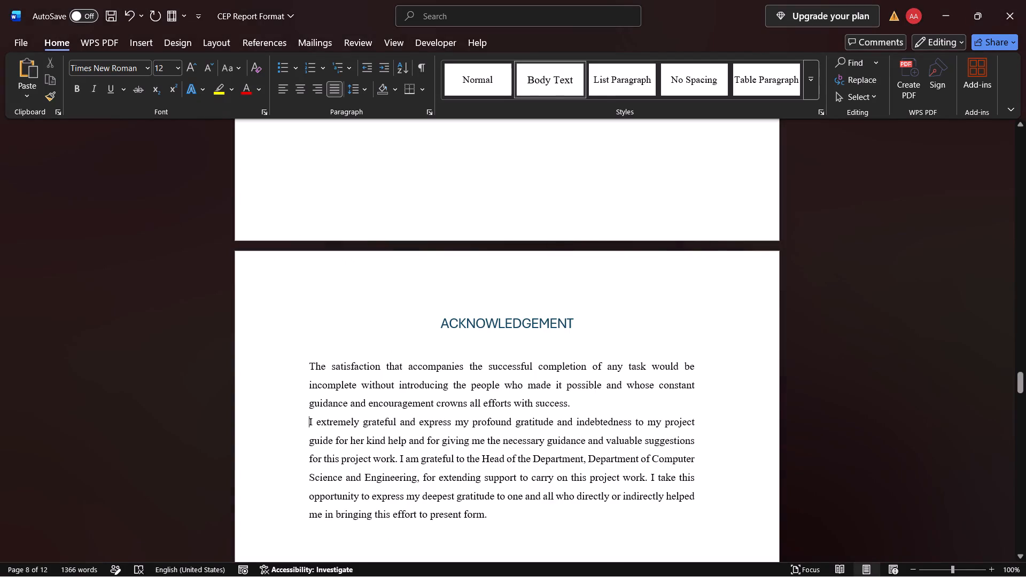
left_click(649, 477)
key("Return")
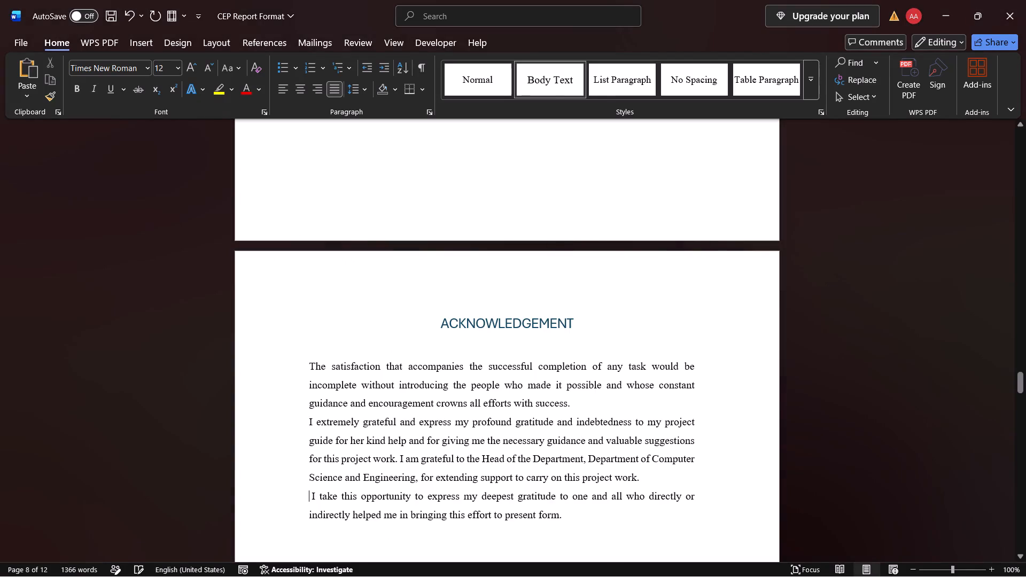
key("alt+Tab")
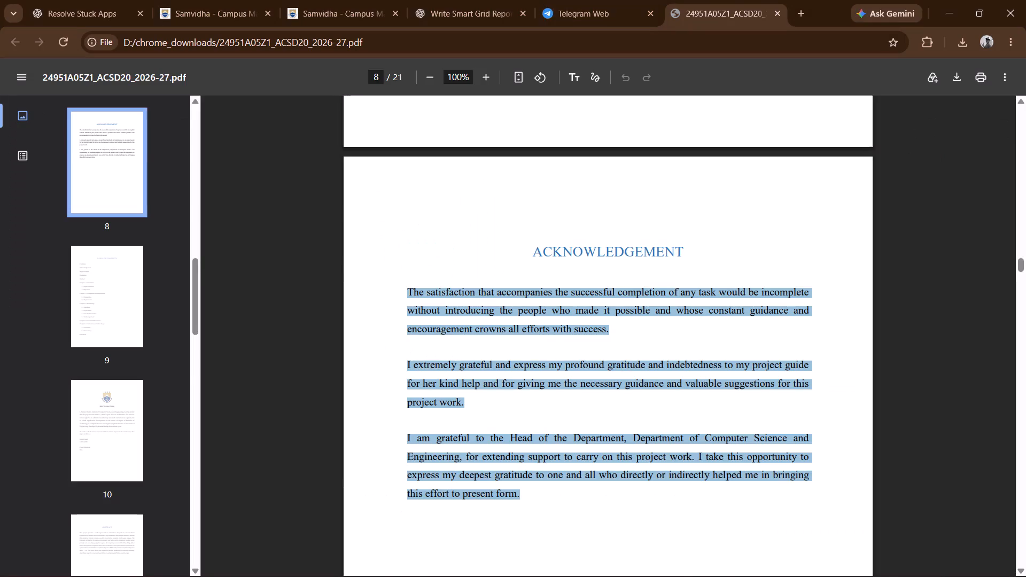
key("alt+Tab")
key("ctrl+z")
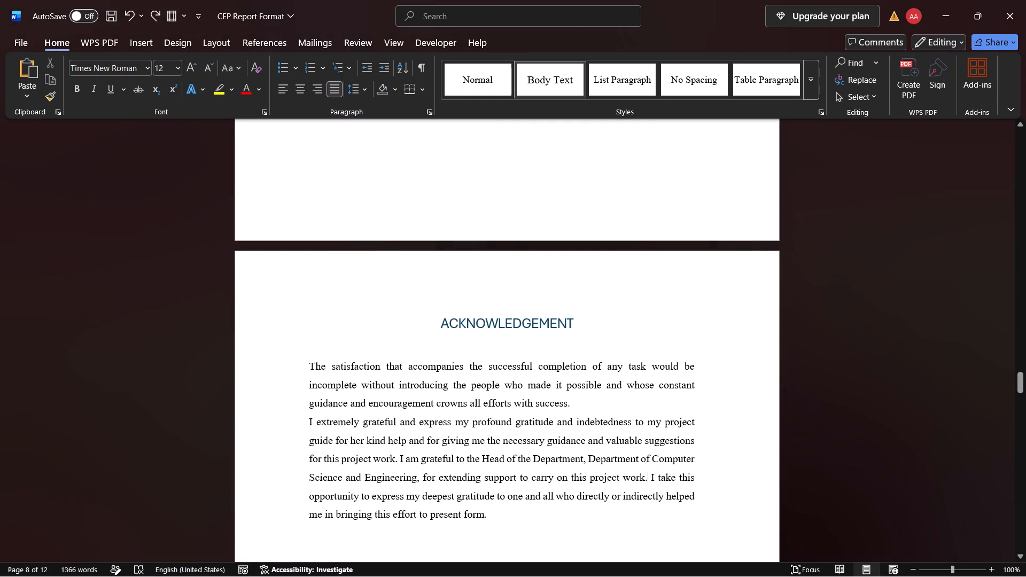
Split off the paragraph starting "I am grateful to the Head" and add blank lines between the Acknowledgement paragraphs, matching the reference PDF.
left_click(402, 457)
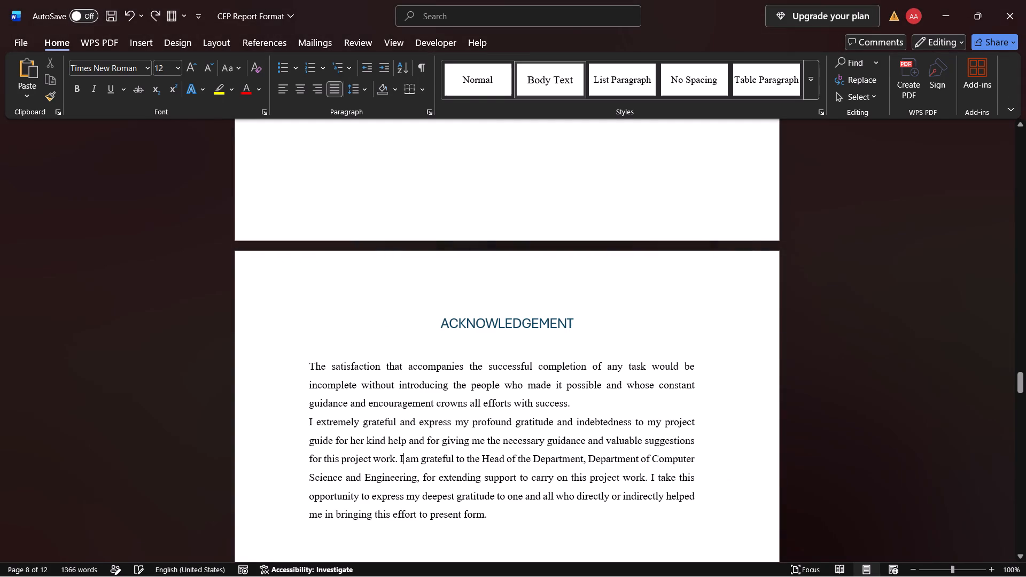
left_click(401, 457)
key("Return")
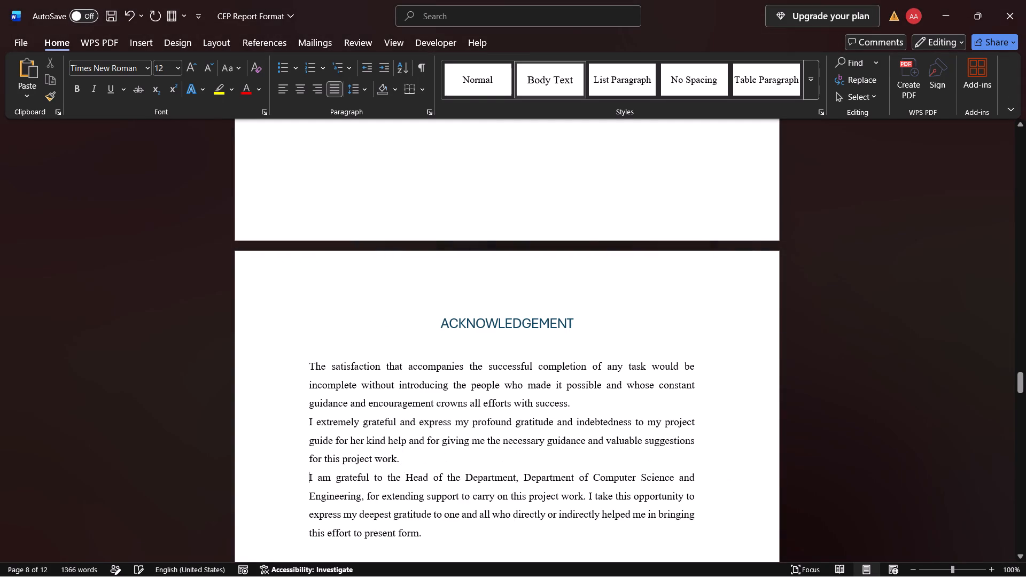
key("Return")
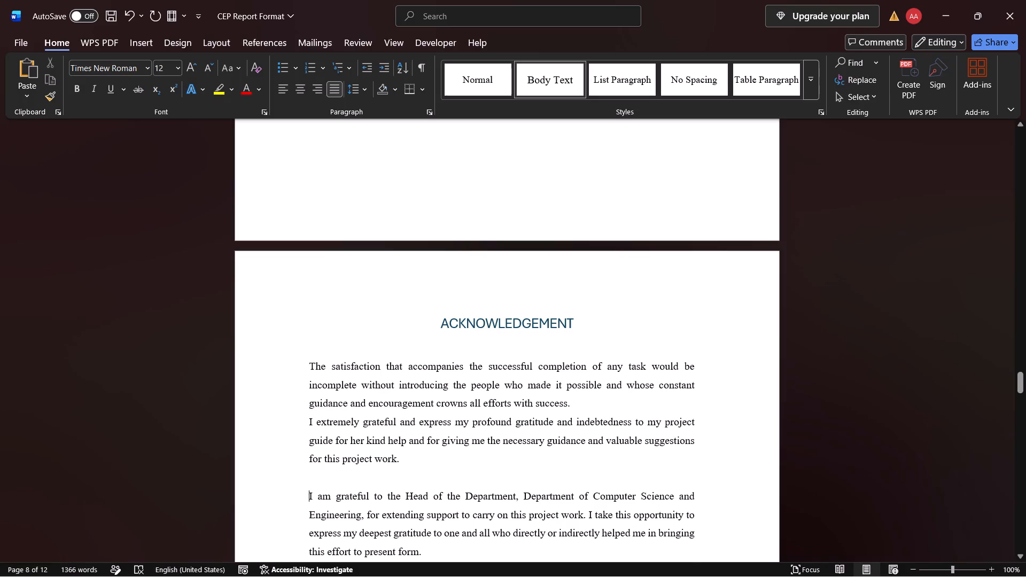
left_click(590, 404)
key("Return")
key("alt+Tab")
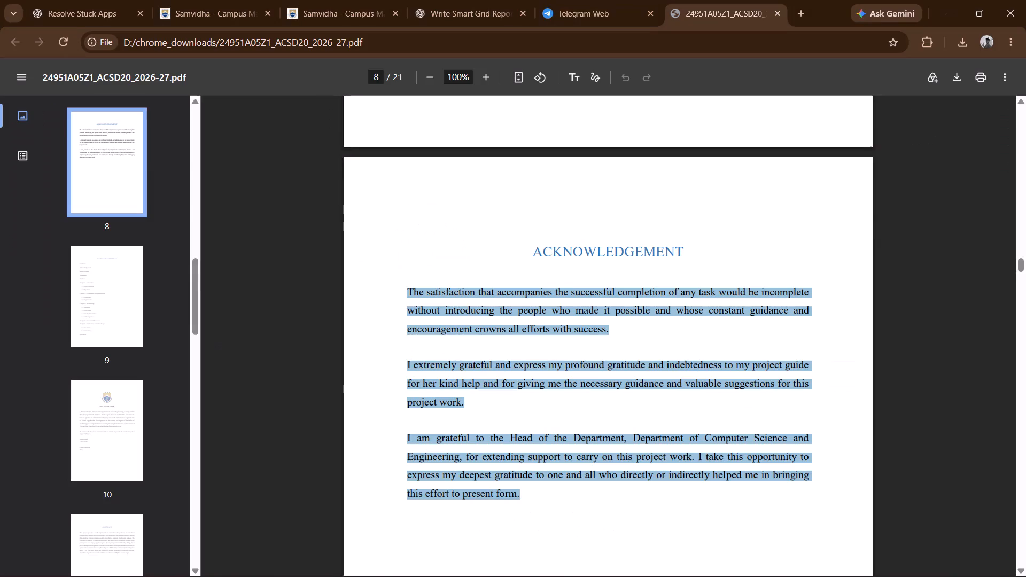
key("alt+Tab")
Review the CEP report from the Acknowledgement through the Abstract and Chapters 2 and 3, returning to the Acknowledgement.
scroll(561, 433, "down", 2)
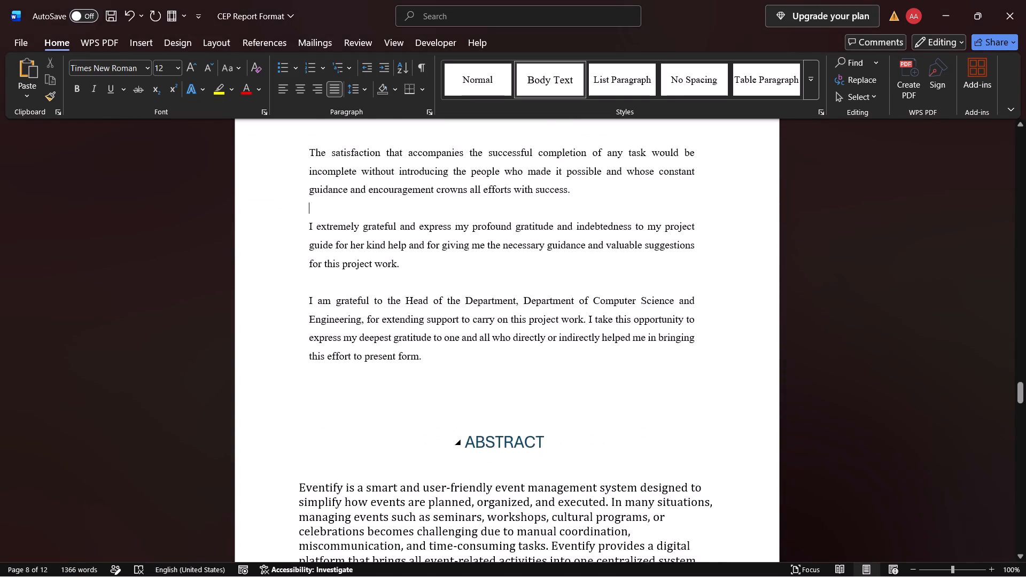
scroll(559, 435, "down", 6)
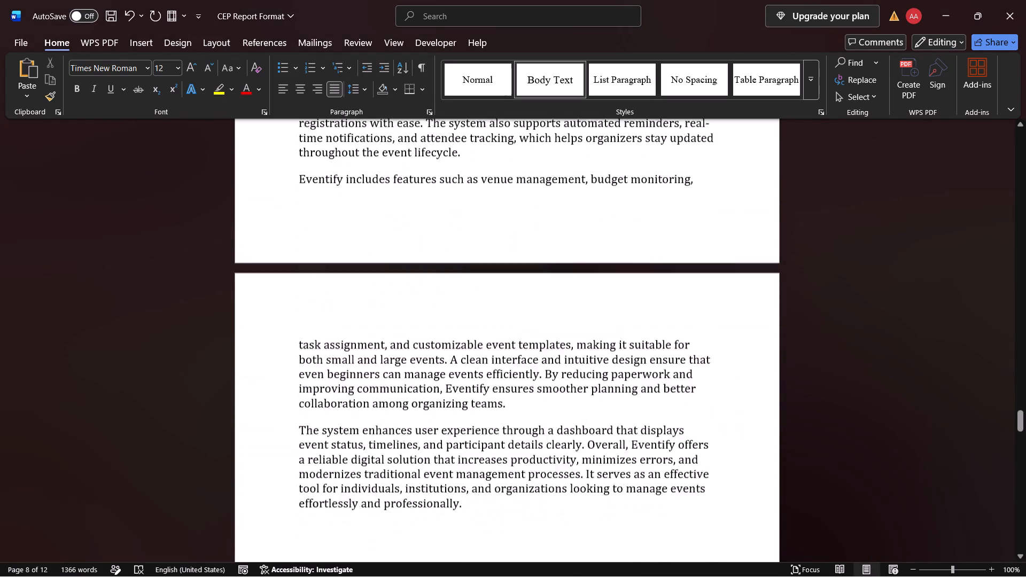
scroll(553, 442, "down", 13)
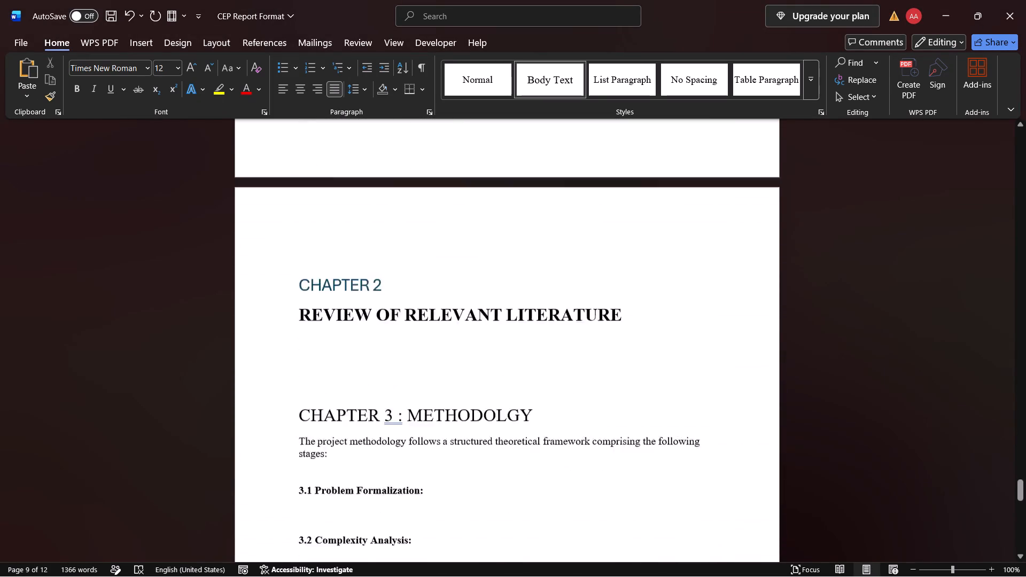
scroll(552, 443, "down", 11)
scroll(552, 443, "up", 7)
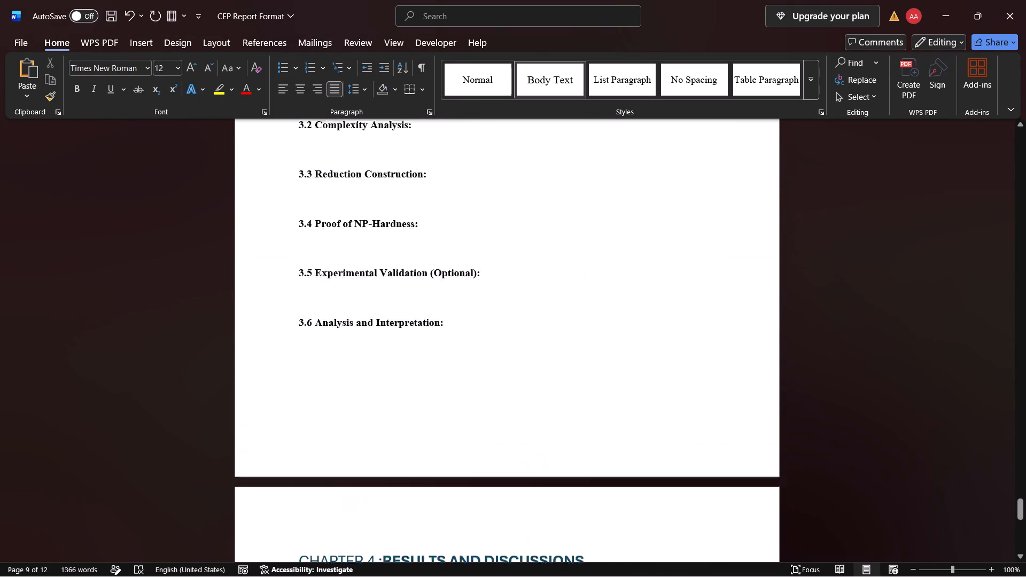
scroll(552, 443, "up", 20)
scroll(552, 443, "up", 2)
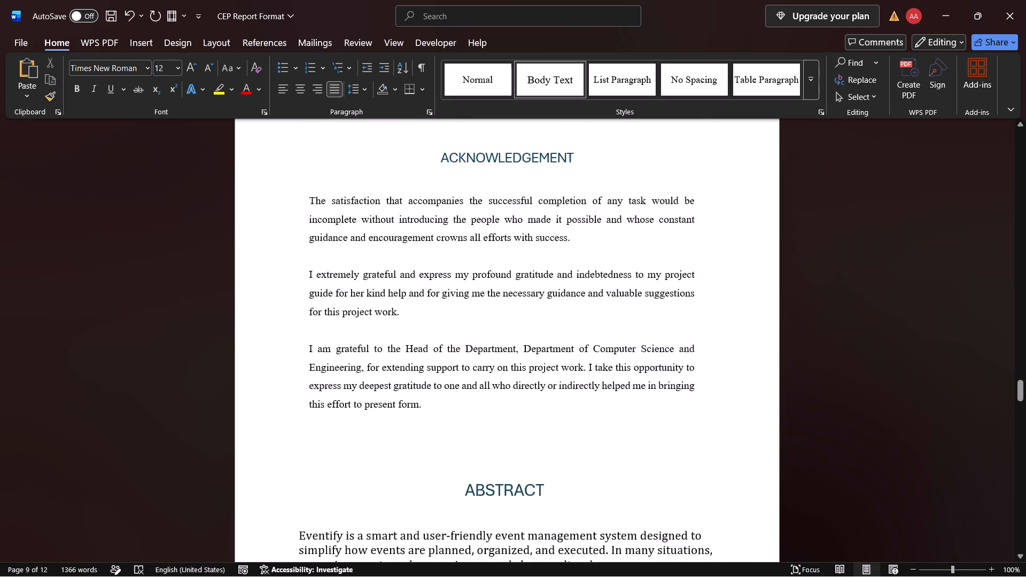
scroll(554, 444, "down", 2)
scroll(554, 444, "up", 5)
scroll(554, 444, "down", 2)
scroll(554, 444, "up", 2)
Check the report's front matter, including the certificate page, the Eventify cover and the inner title page with the student details.
scroll(554, 444, "up", 8)
scroll(554, 444, "down", 3)
scroll(554, 444, "up", 5)
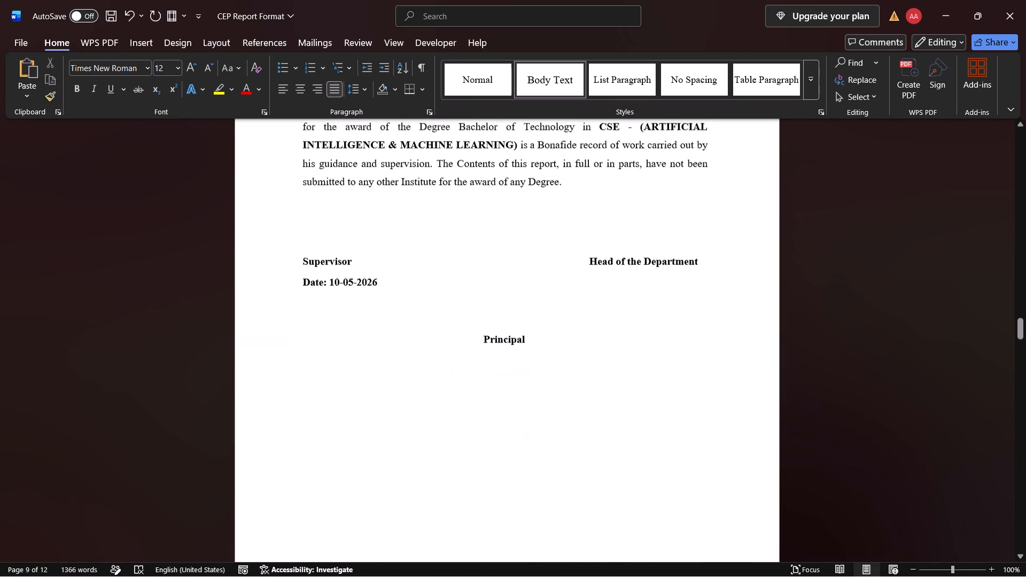
scroll(554, 444, "up", 14)
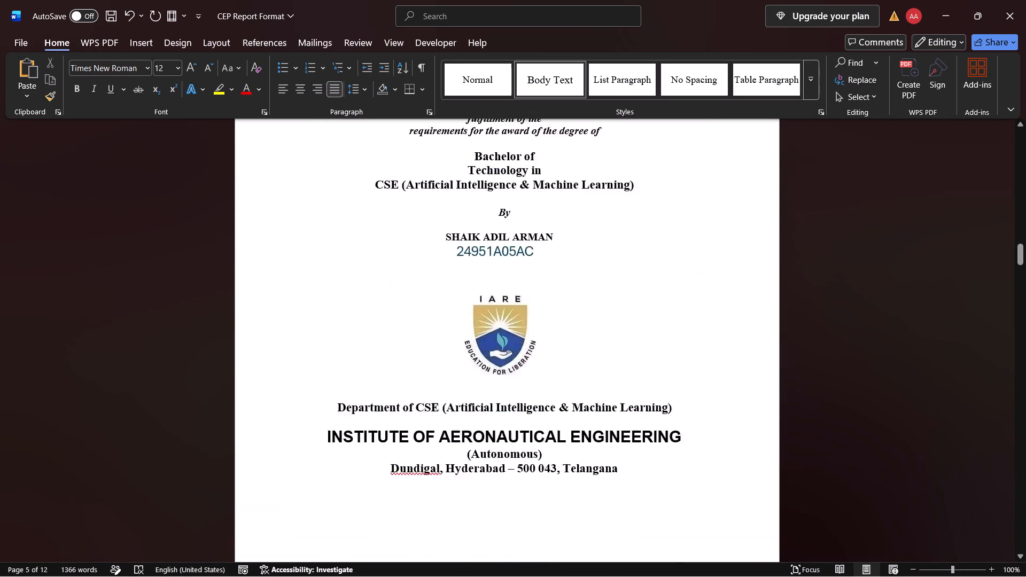
scroll(554, 444, "up", 9)
scroll(554, 444, "down", 7)
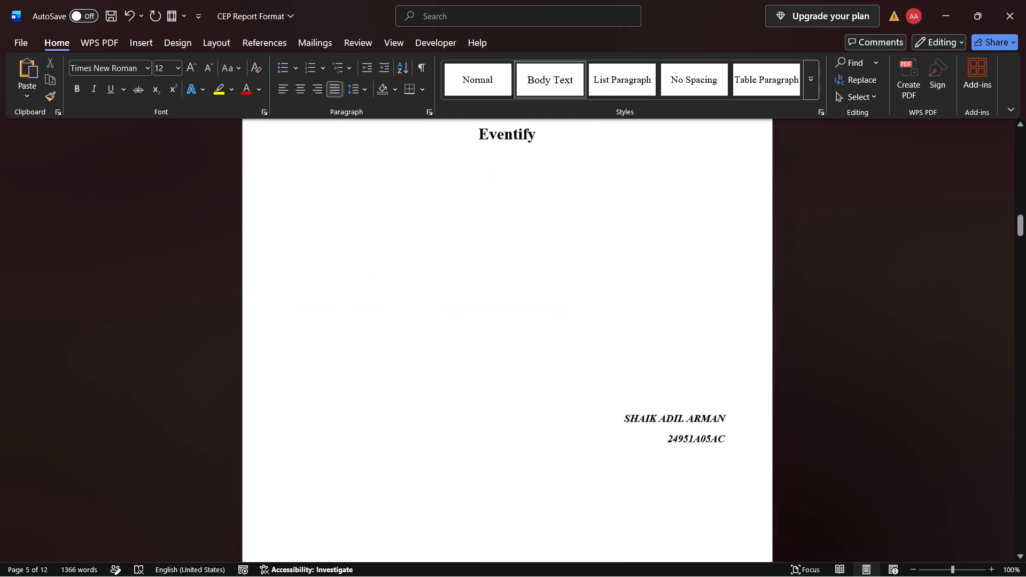
scroll(554, 445, "down", 7)
scroll(554, 445, "up", 5)
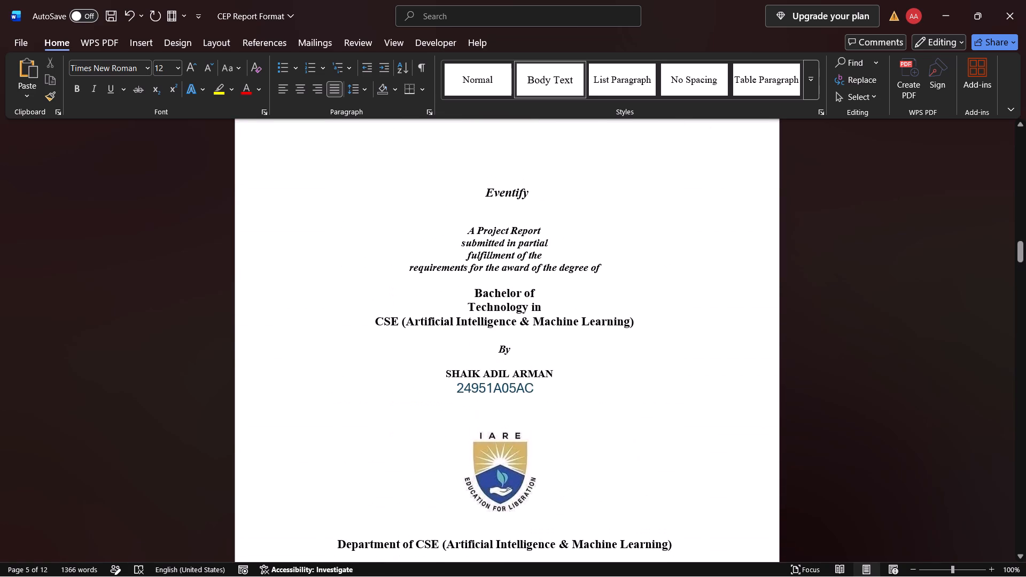
scroll(571, 354, "up", 5)
scroll(571, 354, "down", 6)
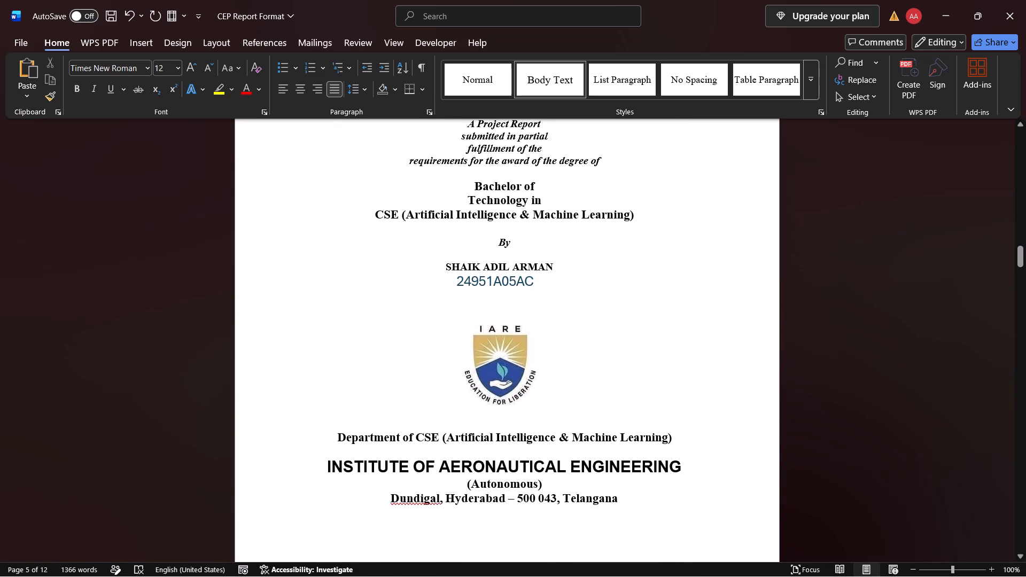
Format the student's roll number on the inner title page as bold 14 pt Times New Roman in black.
left_click_drag(551, 285, 453, 284)
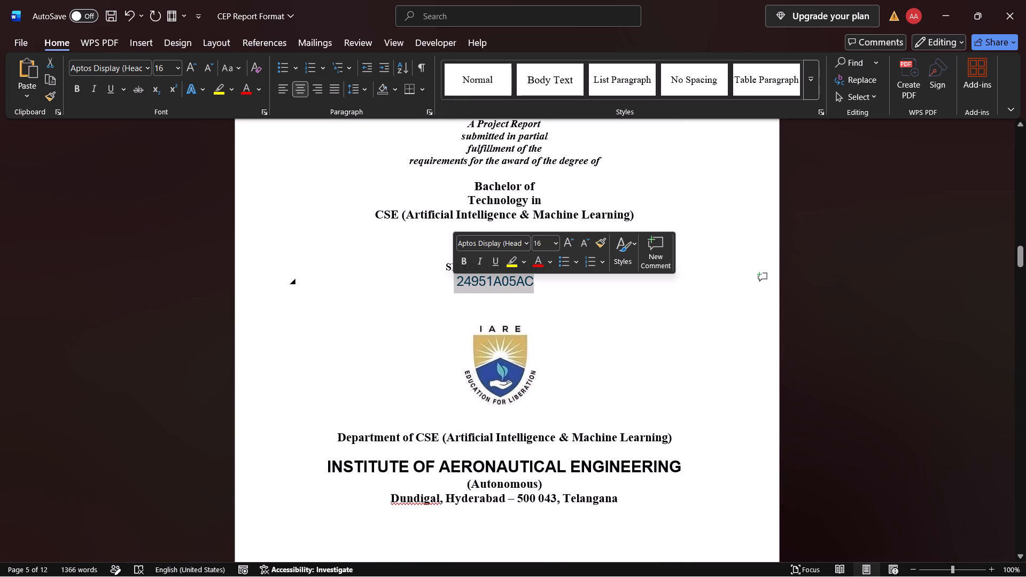
left_click(525, 245)
left_click(527, 336)
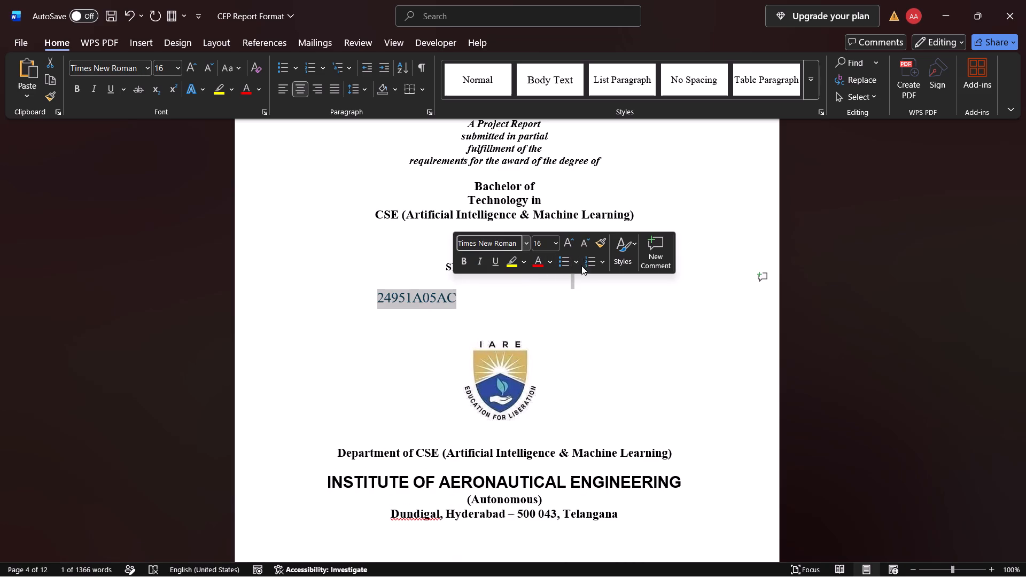
left_click(465, 262)
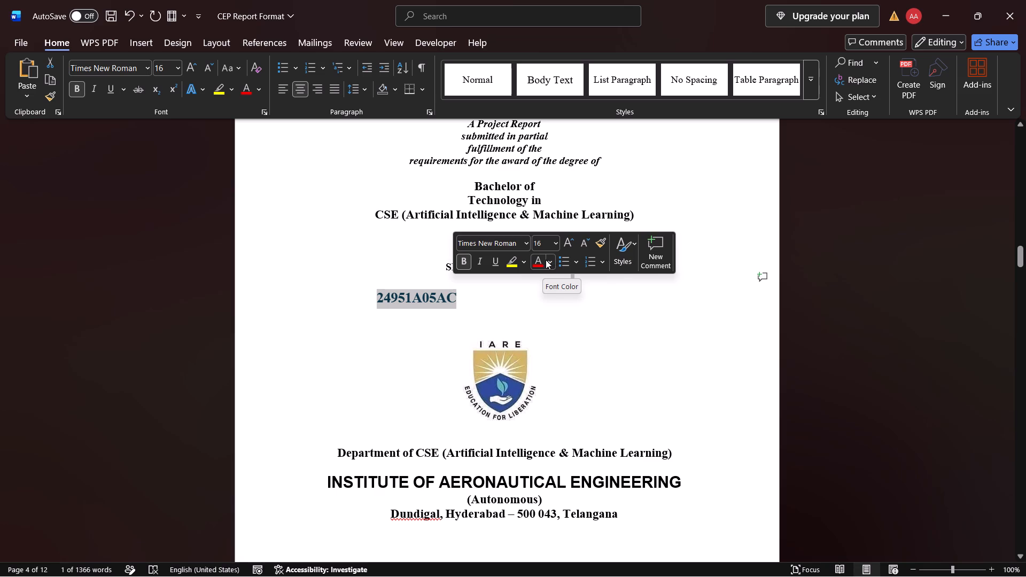
left_click(556, 243)
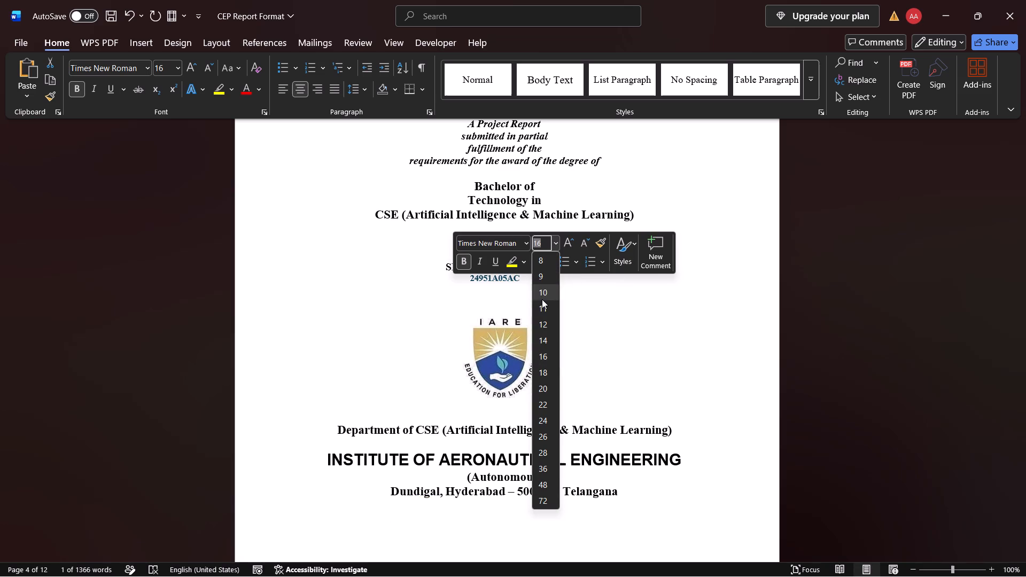
left_click(543, 336)
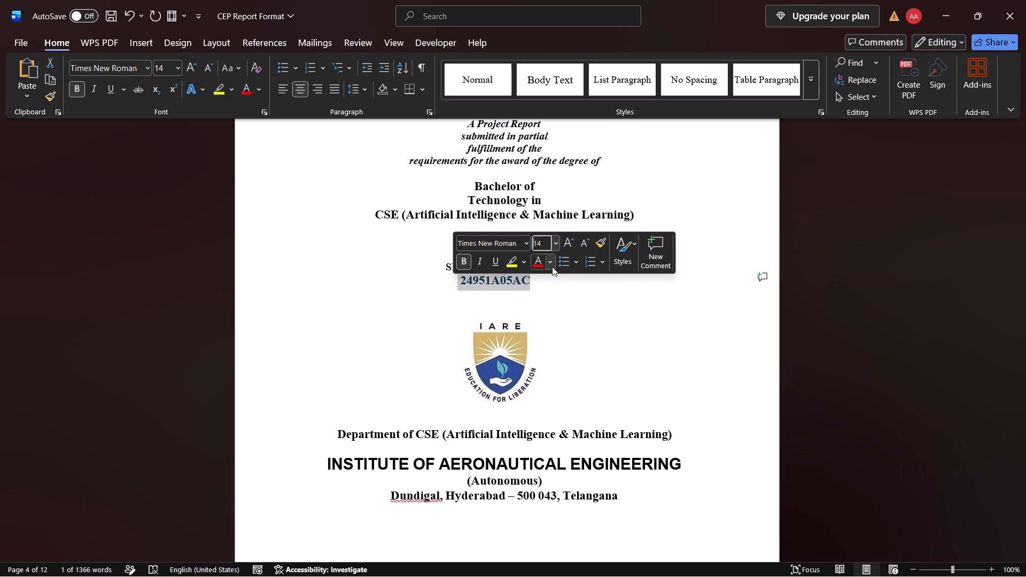
left_click(552, 267)
left_click(564, 347)
left_click(580, 329)
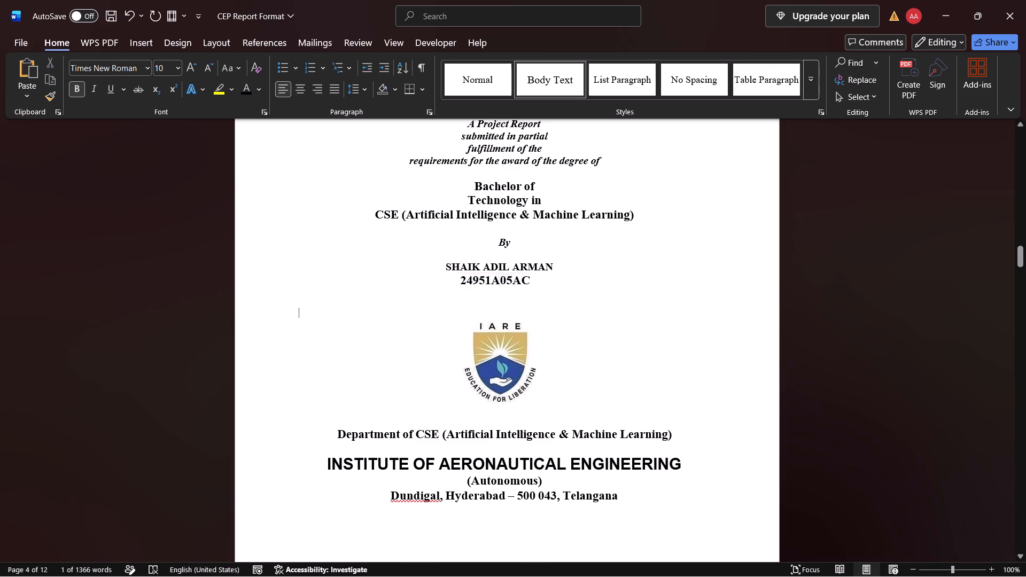
Format the DECLARATION heading as bold Times New Roman in black.
scroll(595, 378, "down", 5)
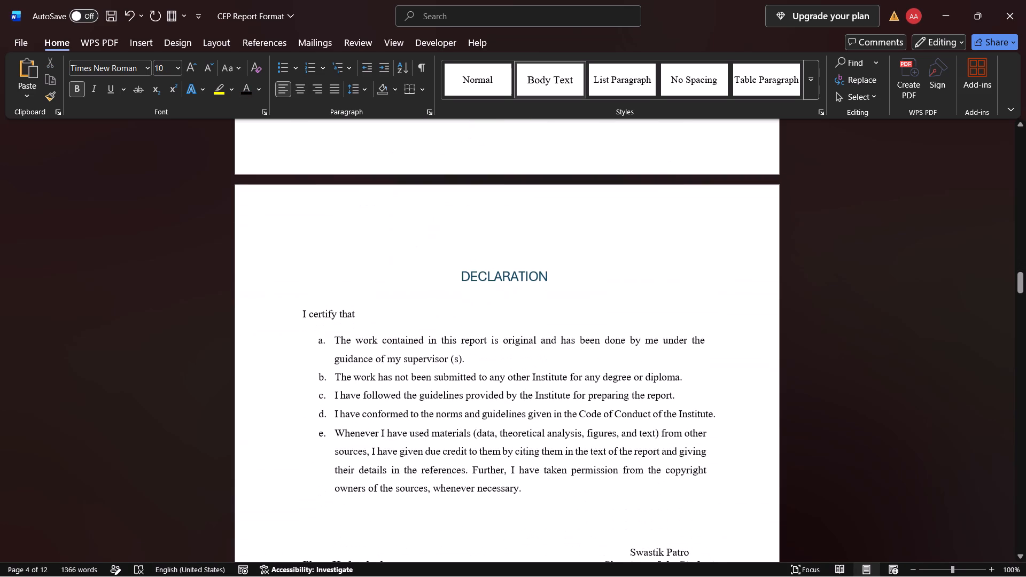
left_click_drag(561, 282, 426, 275)
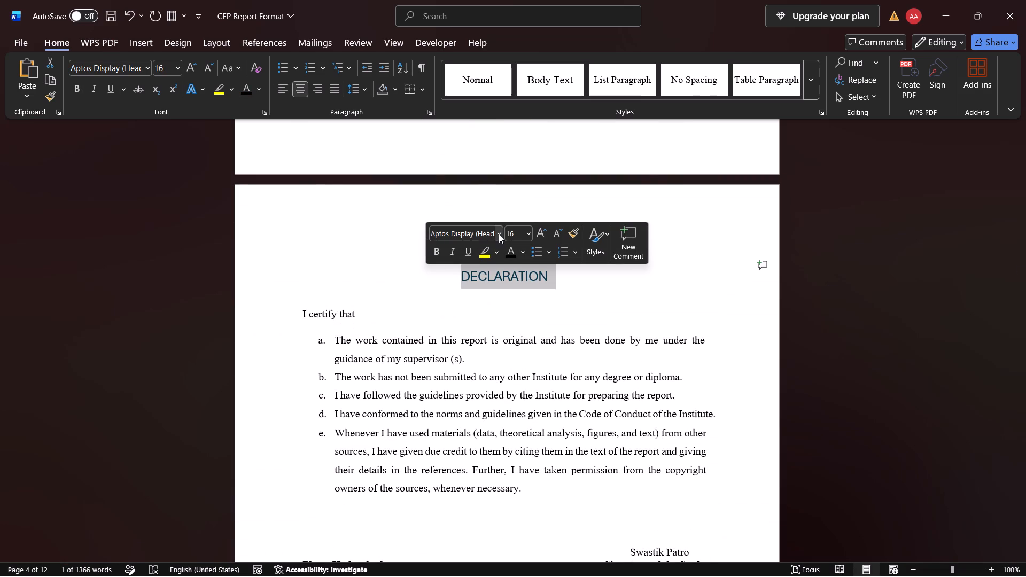
left_click(499, 234)
left_click(477, 334)
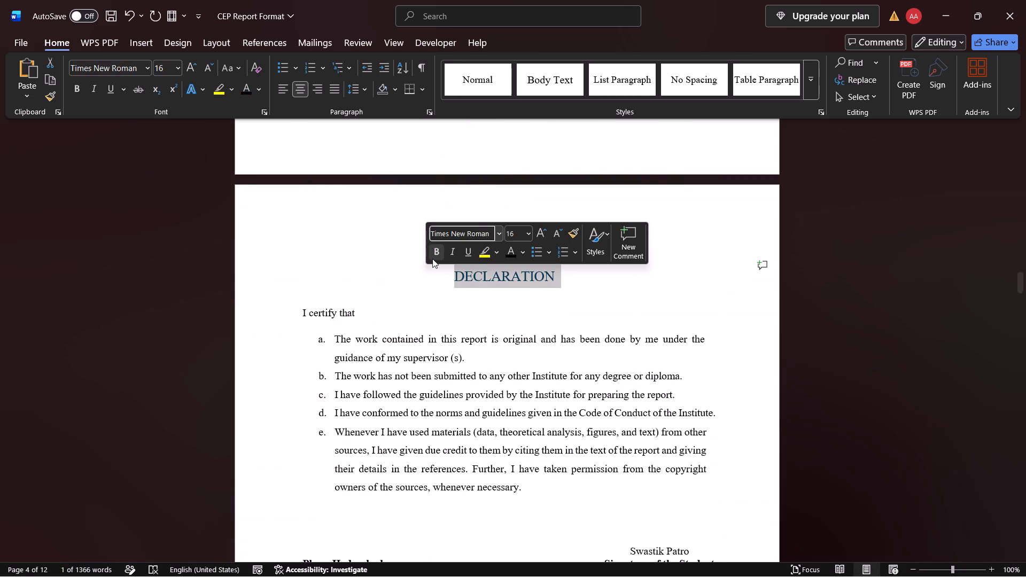
left_click(440, 255)
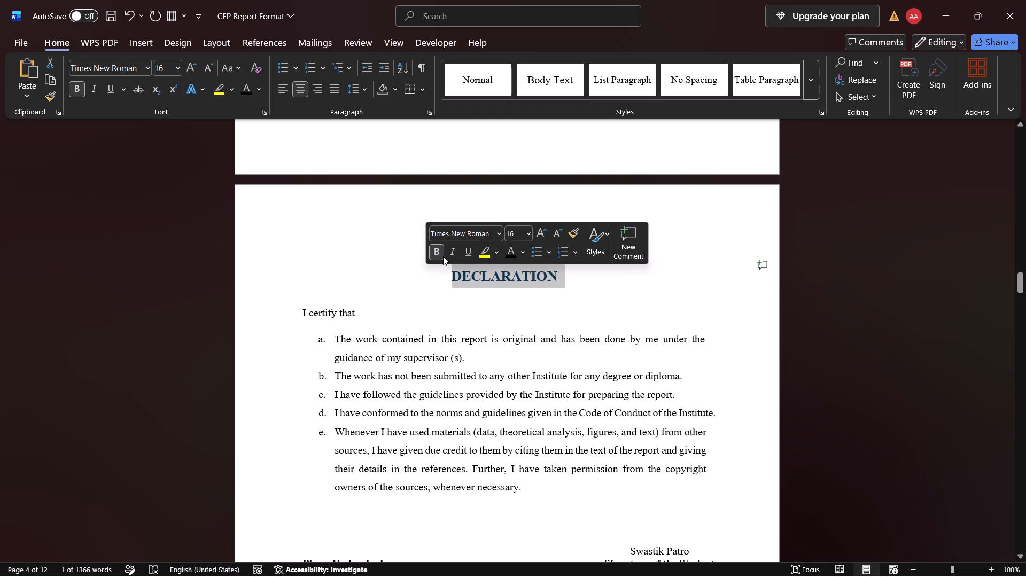
left_click(592, 293)
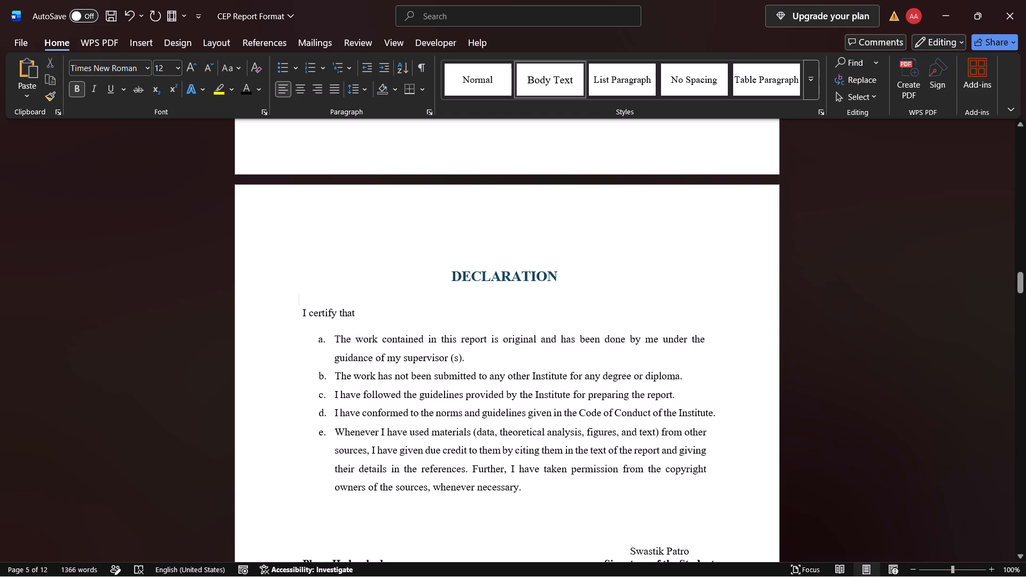
left_click(516, 279)
left_click_drag(566, 279, 422, 269)
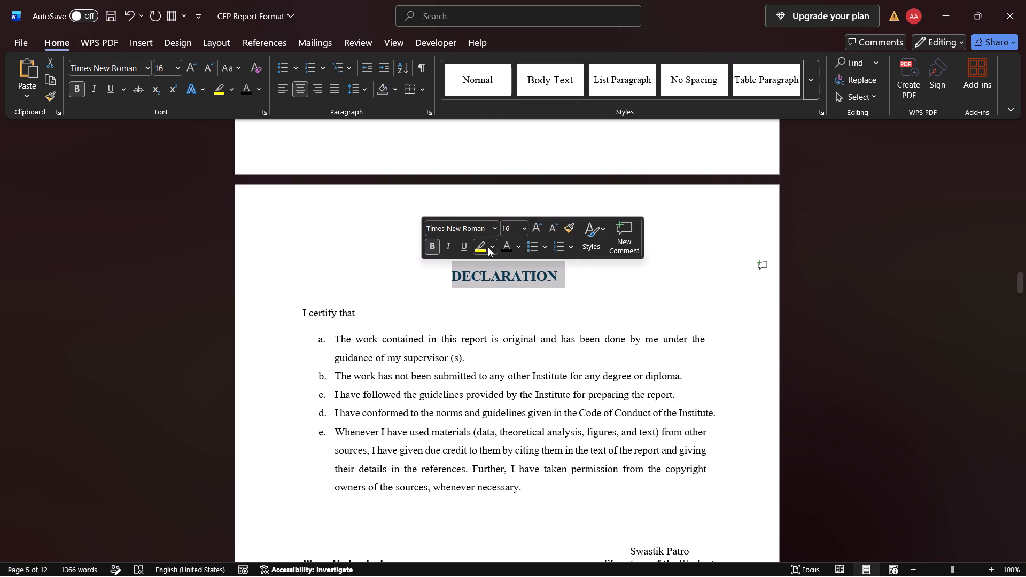
left_click(507, 248)
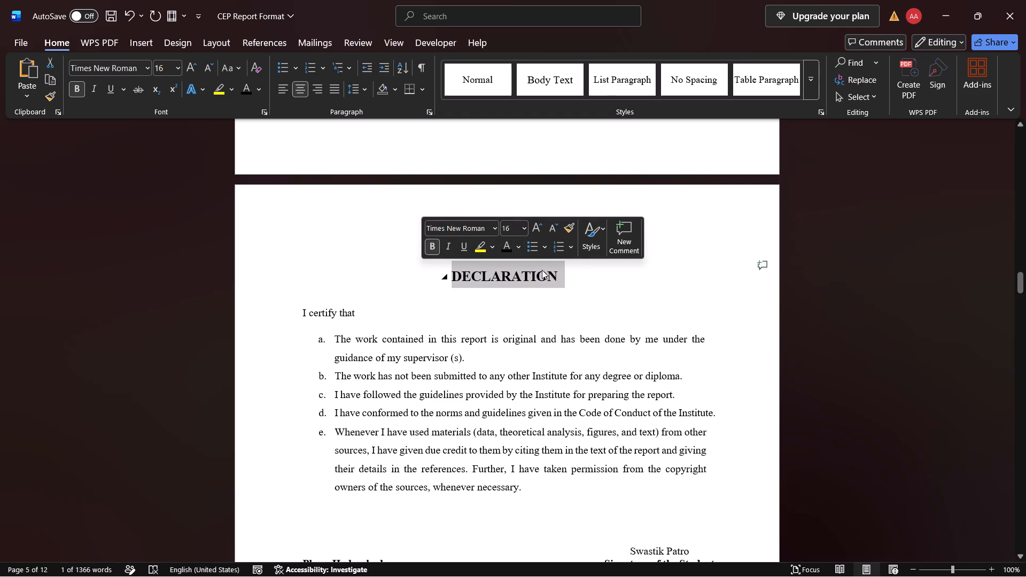
left_click(570, 272)
Format the CERTIFICATE heading as bold Times New Roman in black.
scroll(553, 332, "down", 6)
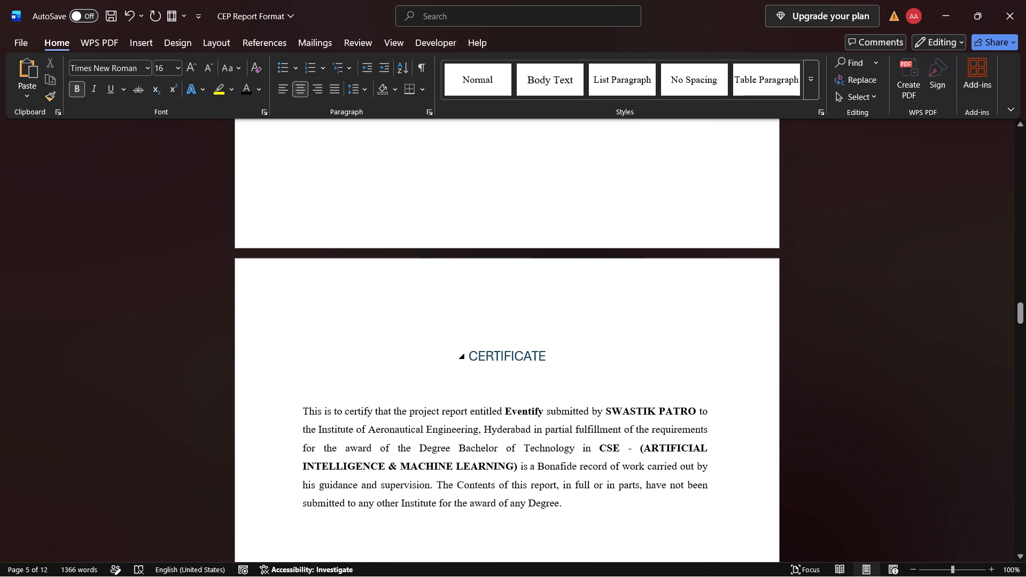
left_click_drag(556, 351, 460, 342)
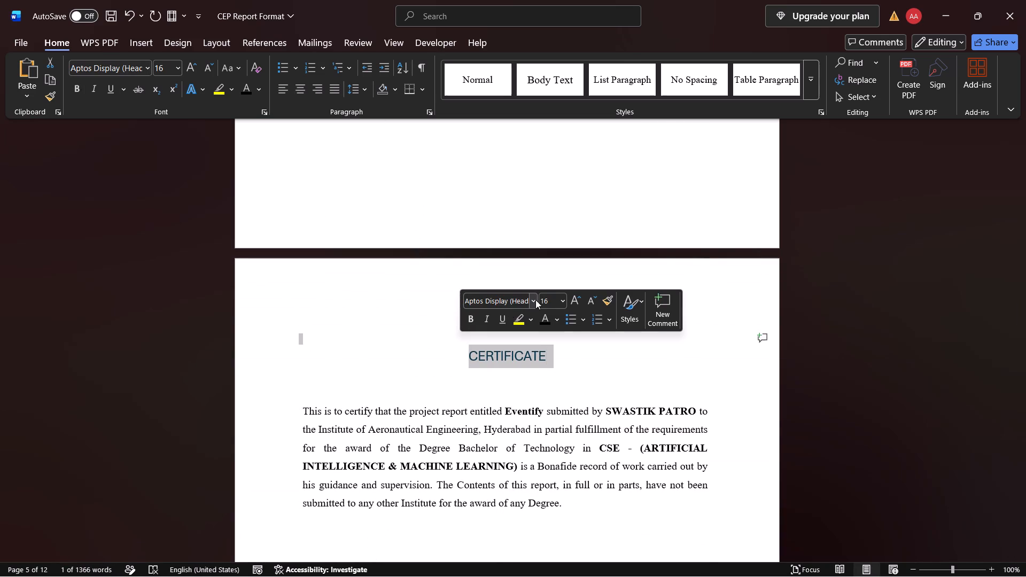
left_click(535, 300)
left_click(503, 89)
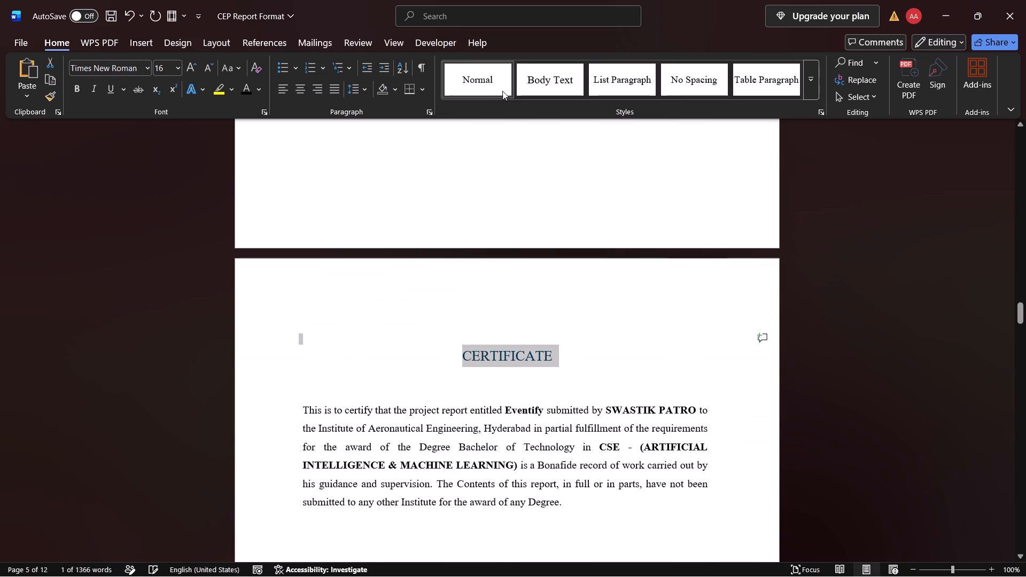
left_click(544, 360)
left_click_drag(568, 353, 446, 342)
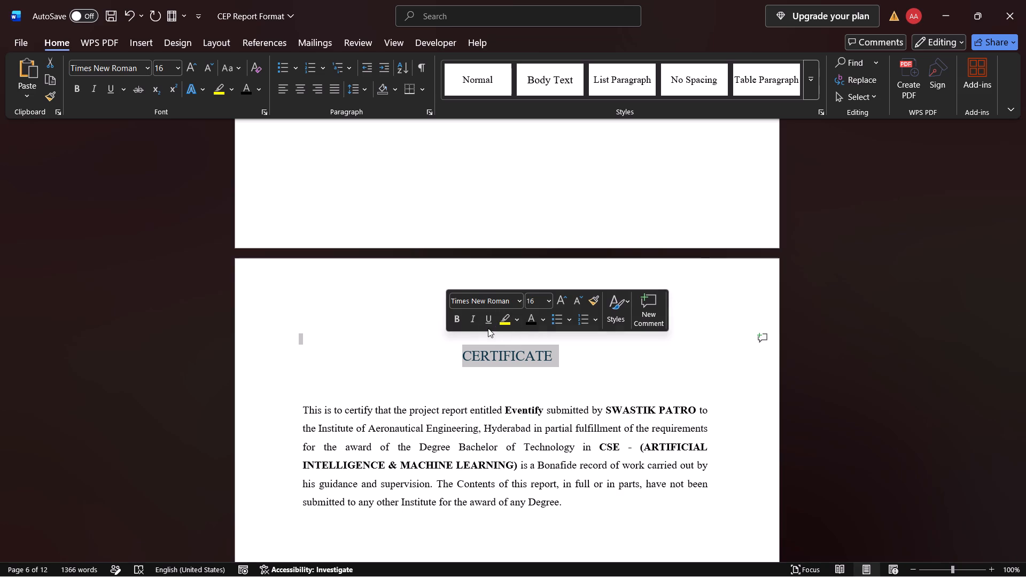
left_click(531, 318)
left_click(455, 323)
left_click(470, 386)
Format the APPROVAL SHEET heading as bold Times New Roman in black.
scroll(469, 387, "down", 7)
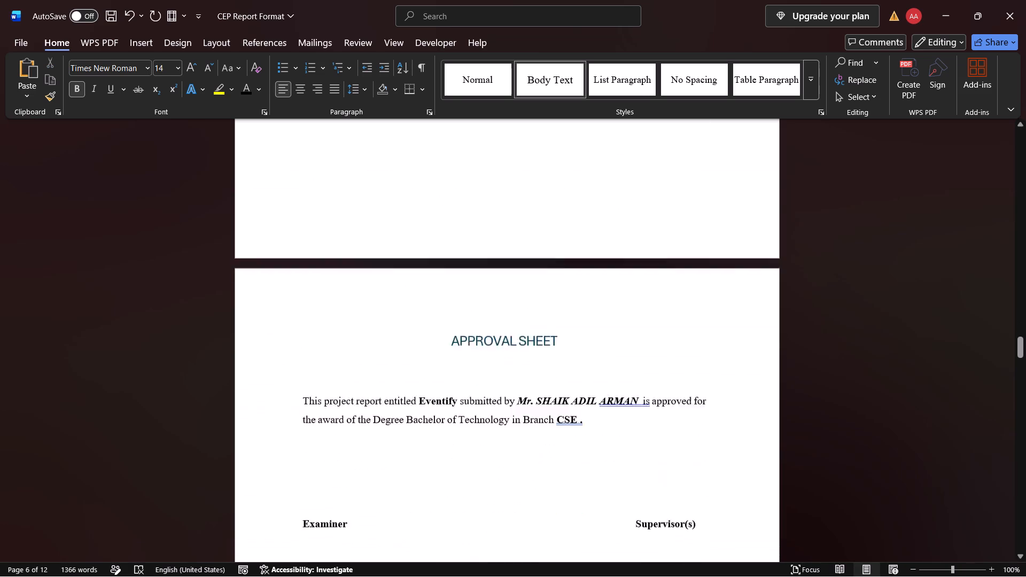
left_click_drag(593, 307, 460, 291)
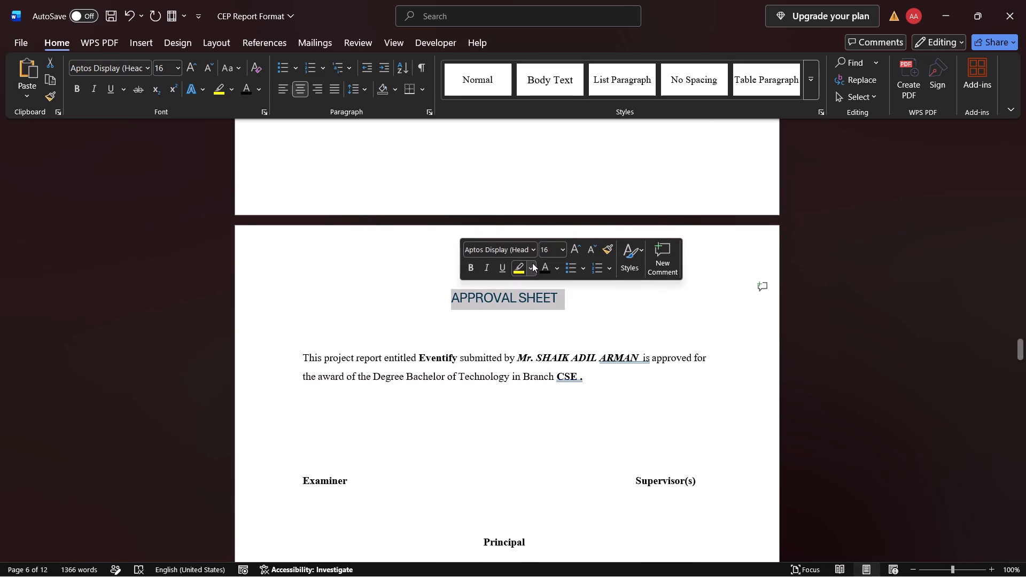
left_click(530, 254)
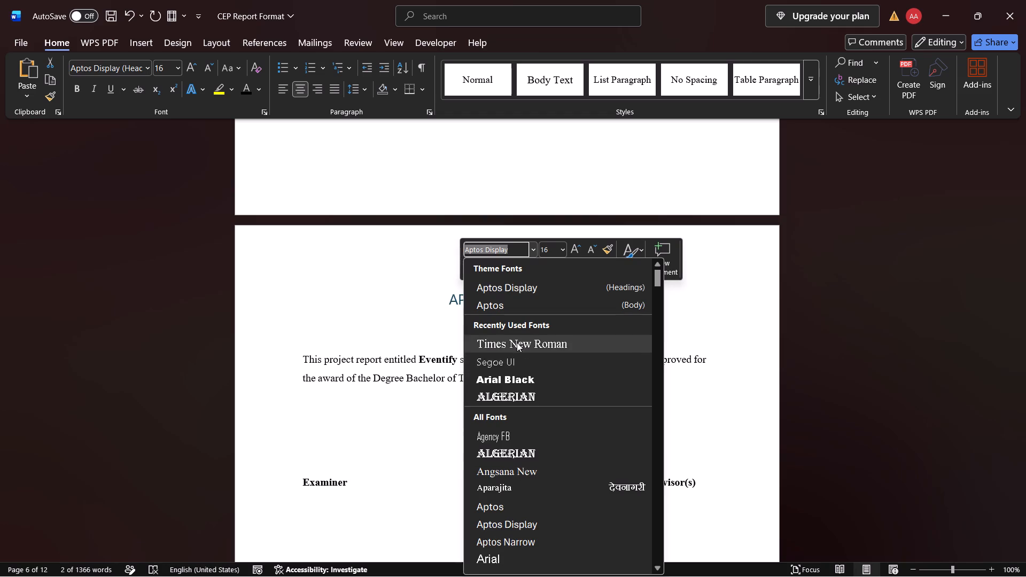
left_click(517, 342)
left_click(469, 268)
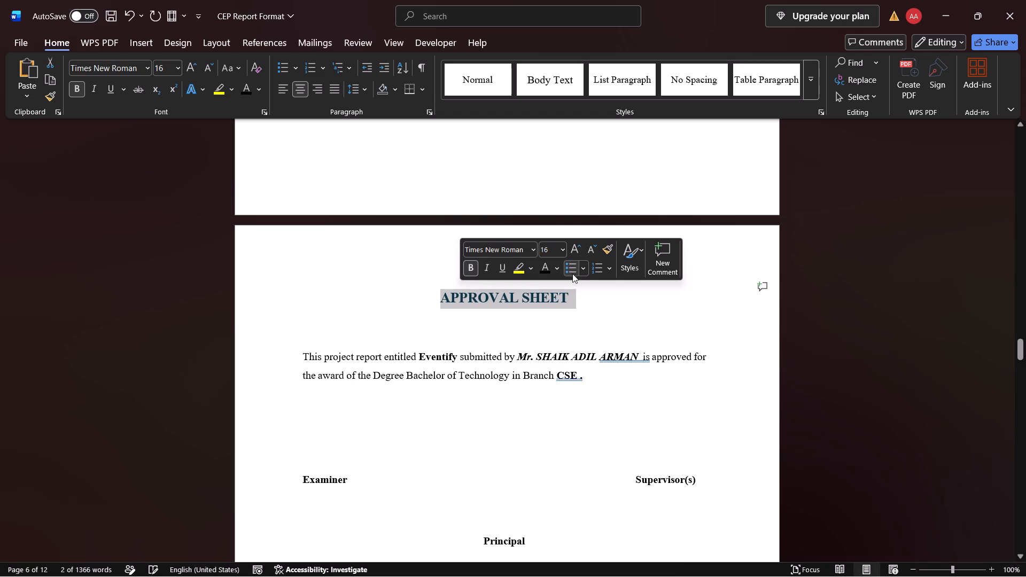
left_click(545, 272)
left_click(547, 329)
Format the ACKNOWLEDGEMENT heading as bold Times New Roman in black.
scroll(547, 336, "down", 5)
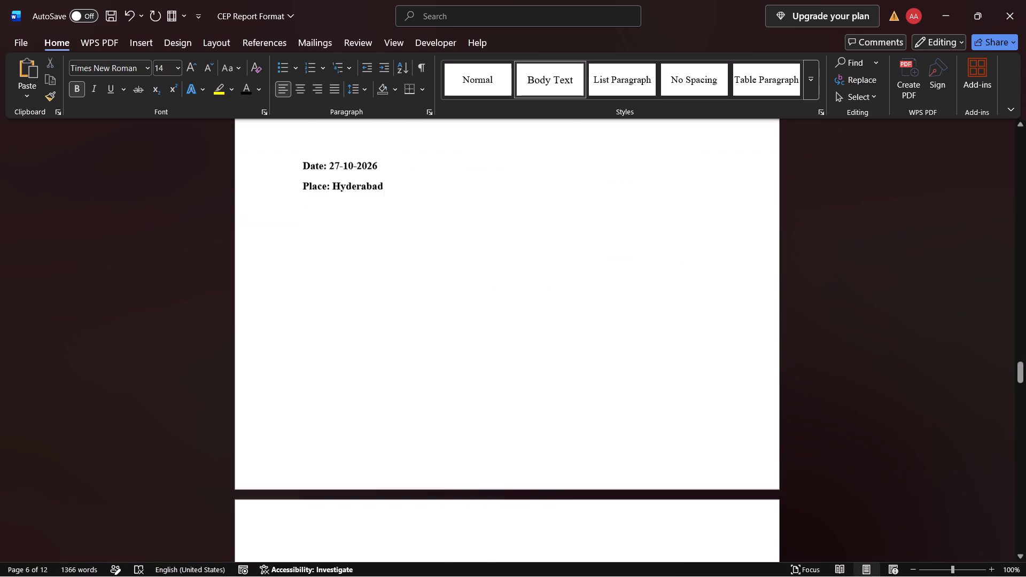
scroll(547, 336, "down", 1)
left_click_drag(586, 362, 436, 364)
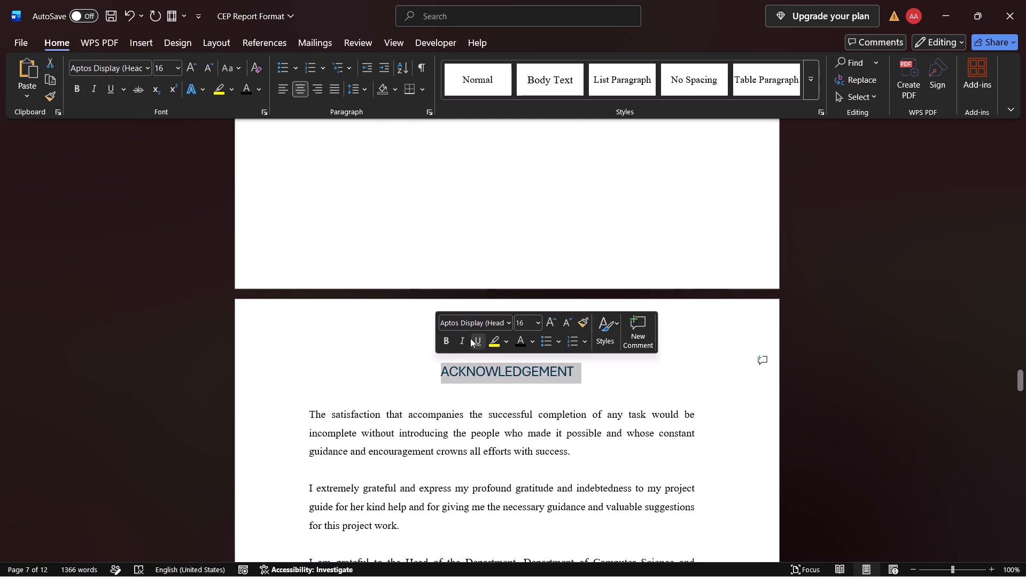
left_click(509, 322)
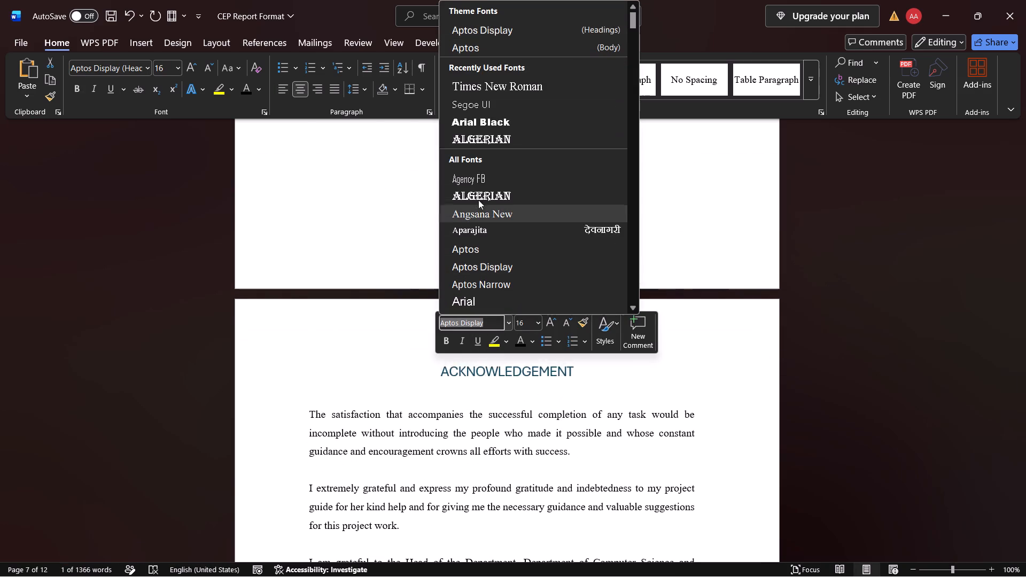
left_click(495, 88)
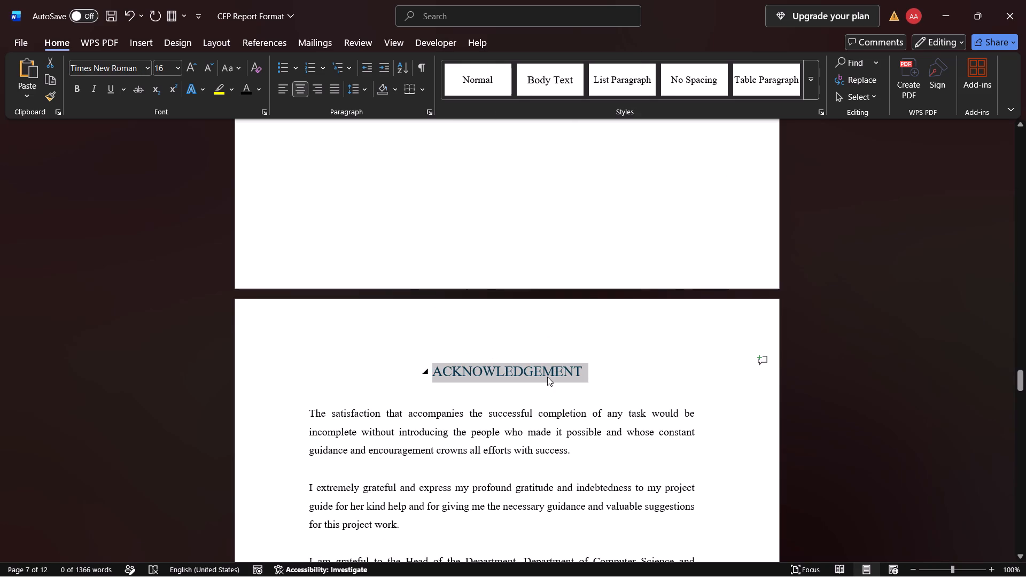
left_click(542, 370)
left_click_drag(596, 370, 410, 360)
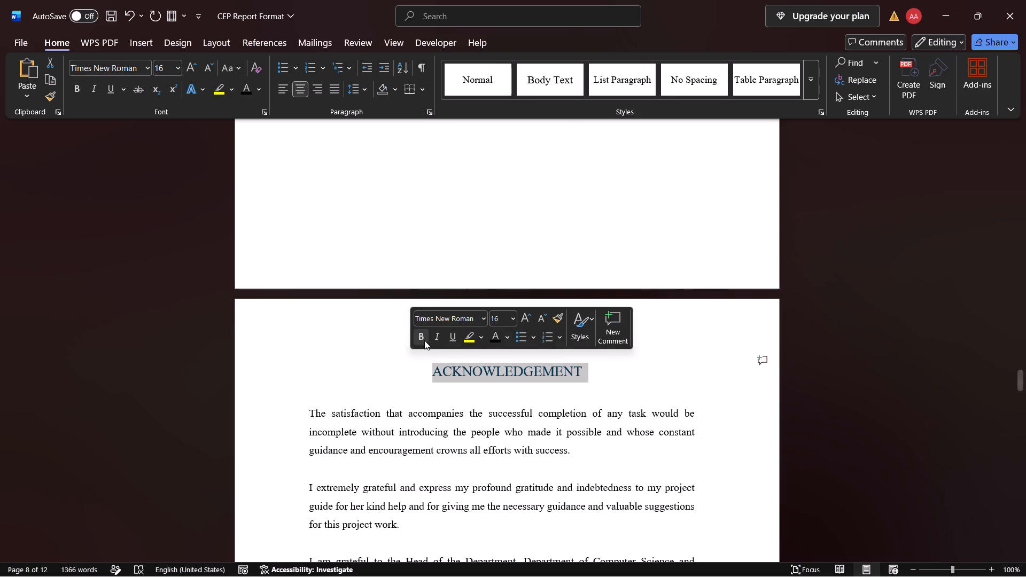
left_click(419, 338)
left_click(499, 338)
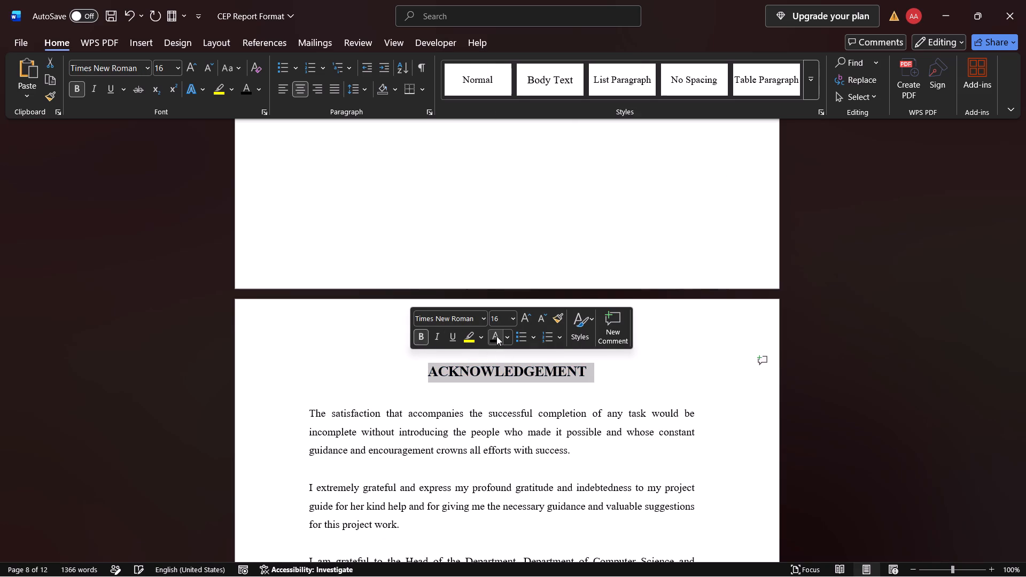
left_click(593, 391)
Switch to the ACSD20 reference PDF in Chrome and examine its front matter, from the title page through the contents to the Abstract page.
scroll(593, 391, "down", 3)
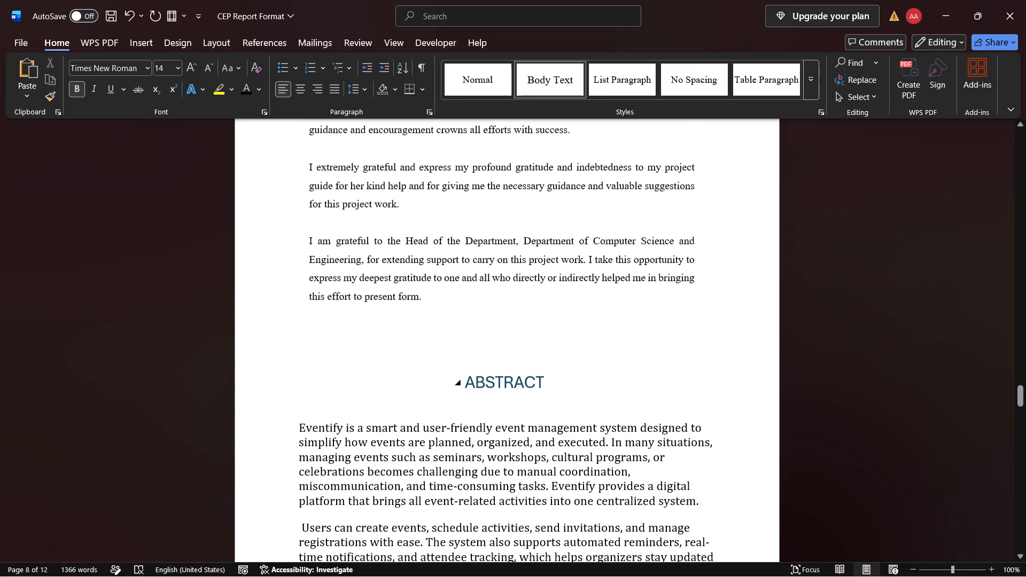
left_click(455, 371)
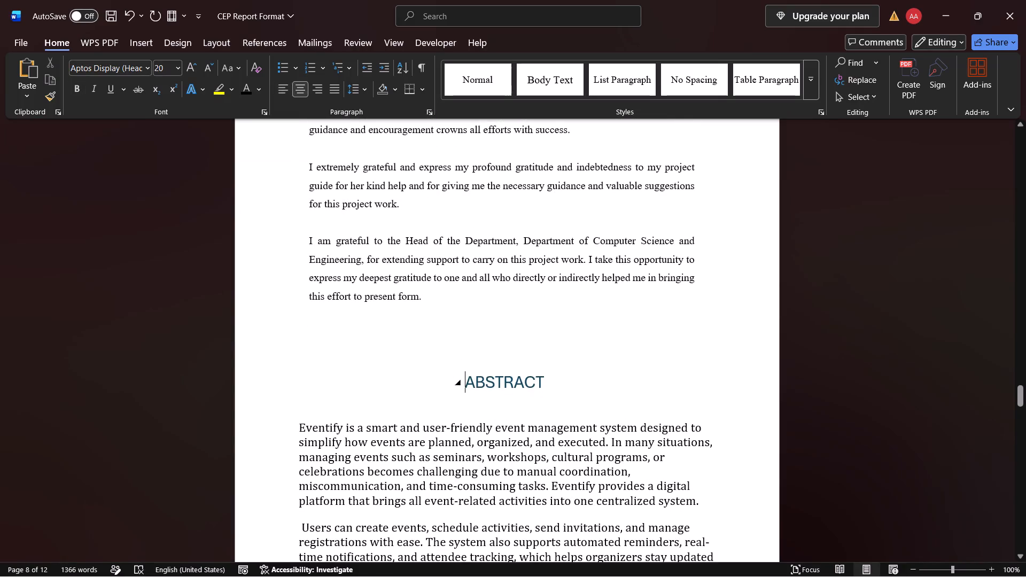
key("alt+Tab")
scroll(522, 391, "down", 4)
scroll(522, 391, "up", 3)
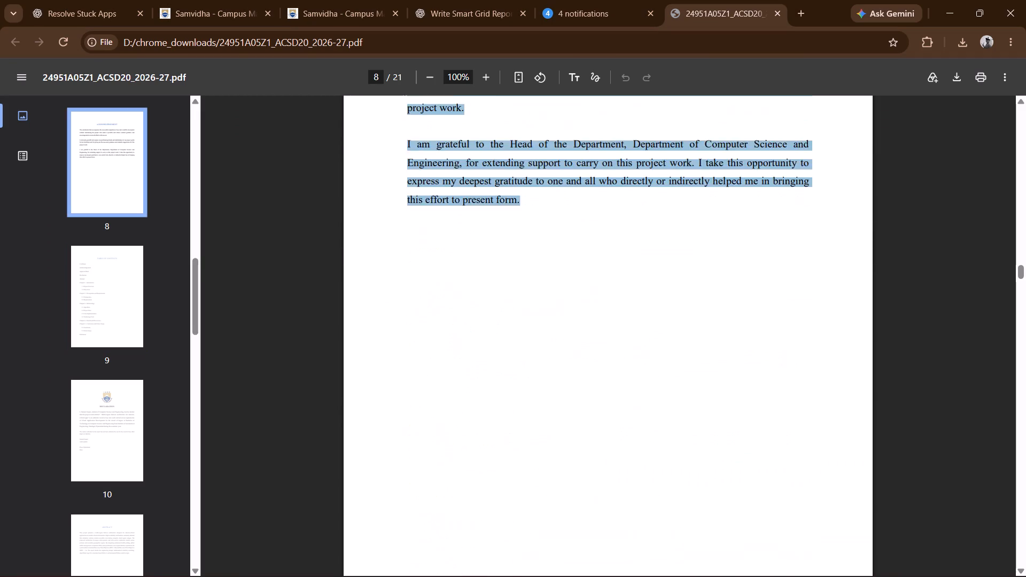
scroll(522, 391, "up", 1)
scroll(522, 391, "down", 2)
scroll(522, 391, "up", 5)
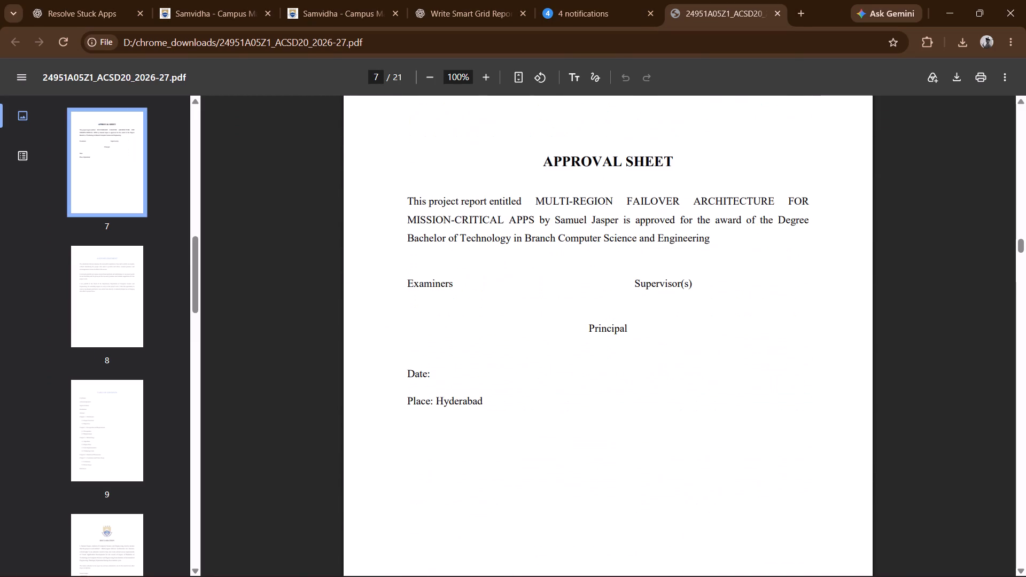
scroll(522, 391, "up", 5)
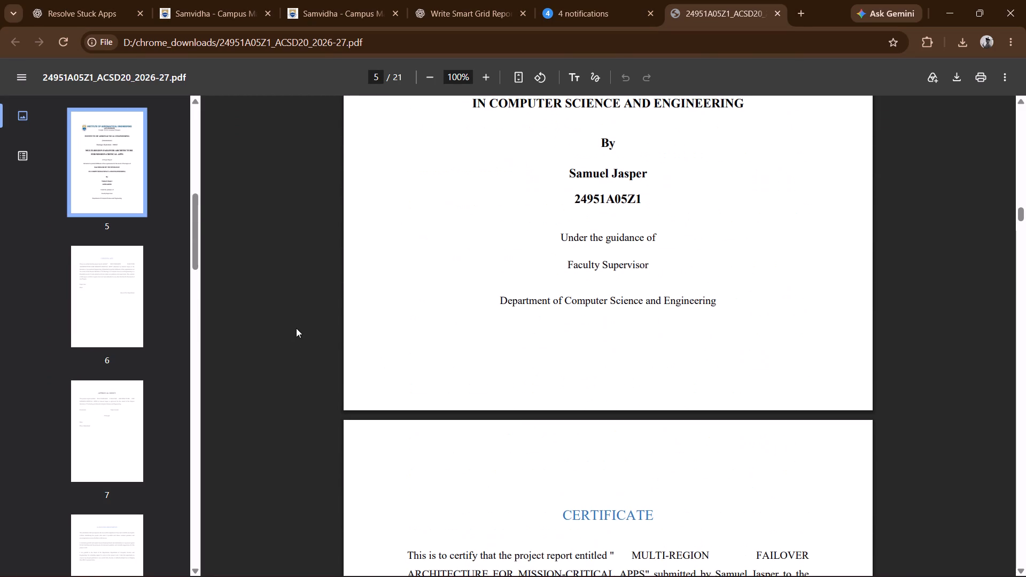
scroll(293, 341, "down", 13)
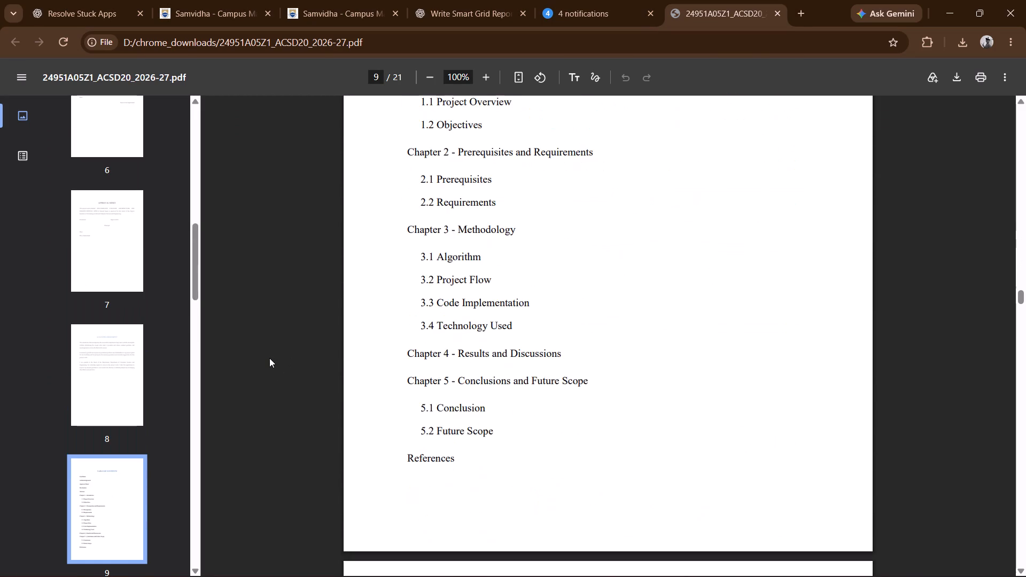
scroll(269, 358, "down", 3)
scroll(269, 358, "up", 2)
scroll(269, 358, "down", 4)
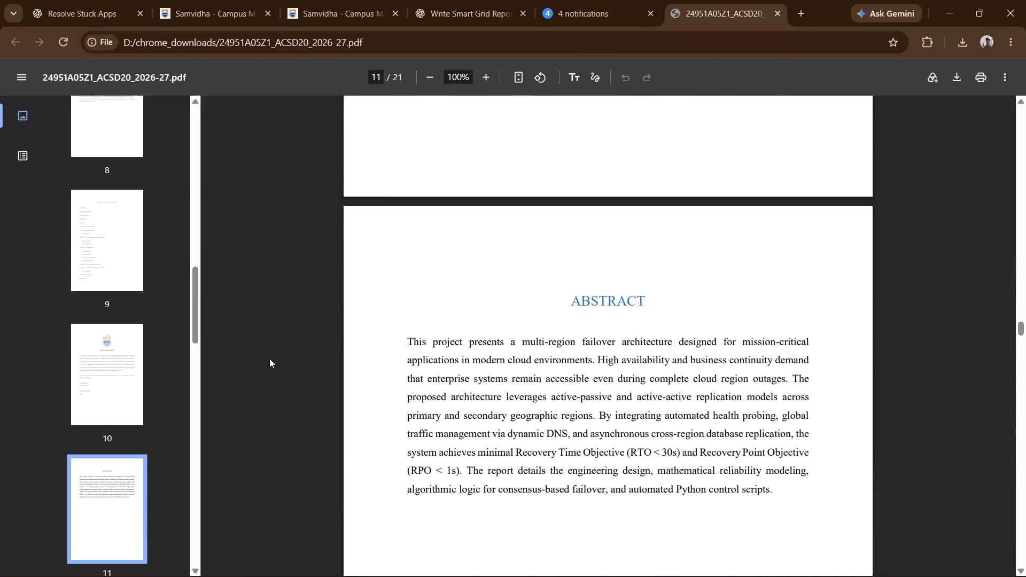
Copy the ABSTRACT heading and its full paragraph from page 11 of the reference PDF.
left_click_drag(566, 295, 656, 456)
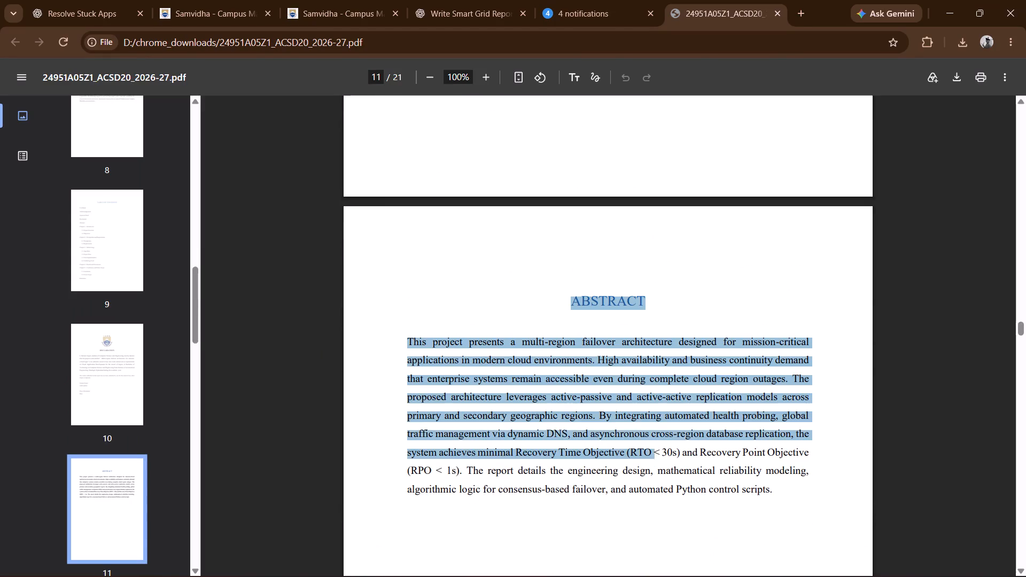
left_click_drag(656, 456, 780, 488)
key("ctrl+c")
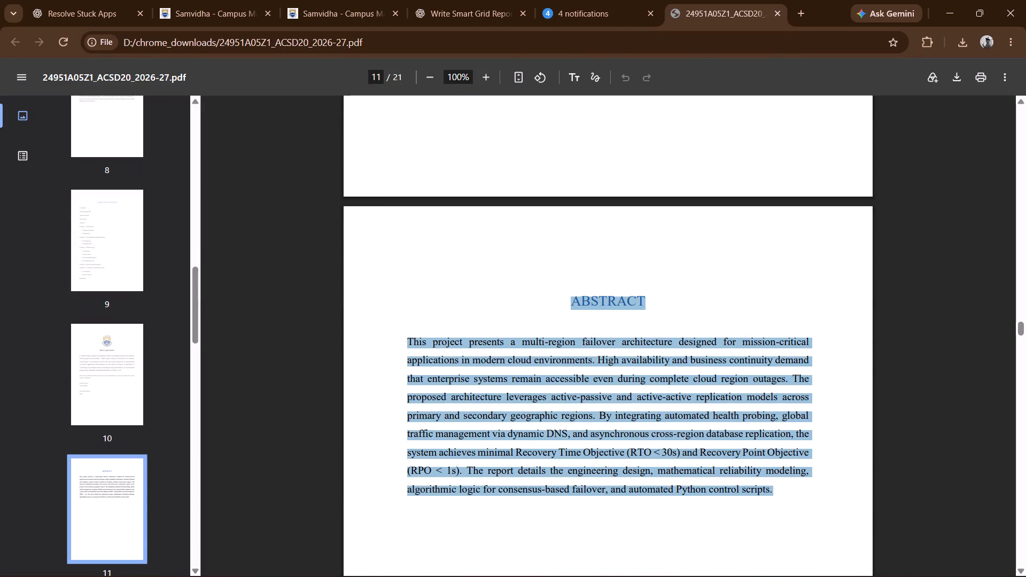
Switch to the Word report and insert blank lines before the ABSTRACT heading to move it onto a new page.
key("alt+Tab")
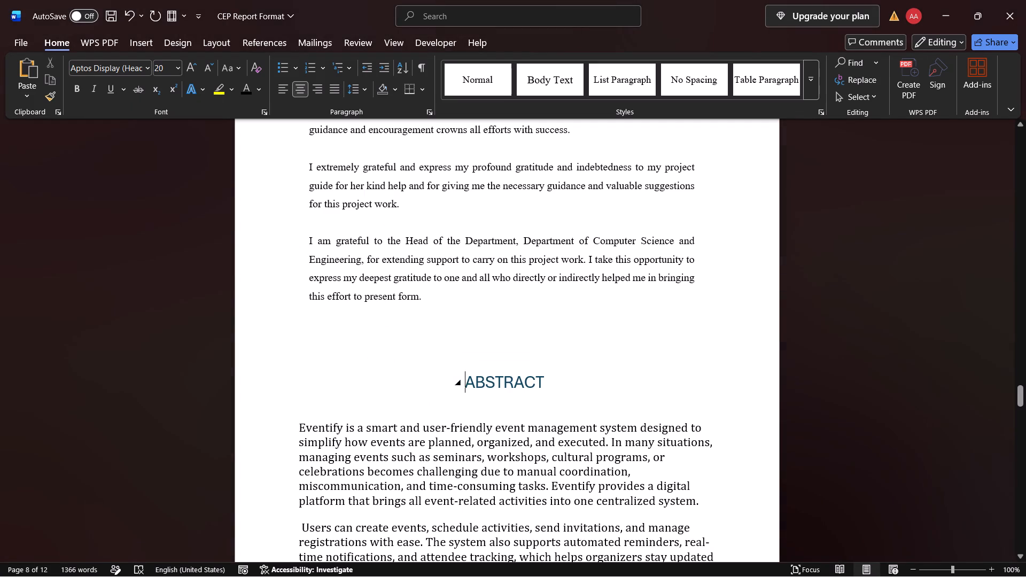
left_click(463, 378)
key("Return")
key("Return")
key("Return")
key("Return")
key("Return")
key("Return")
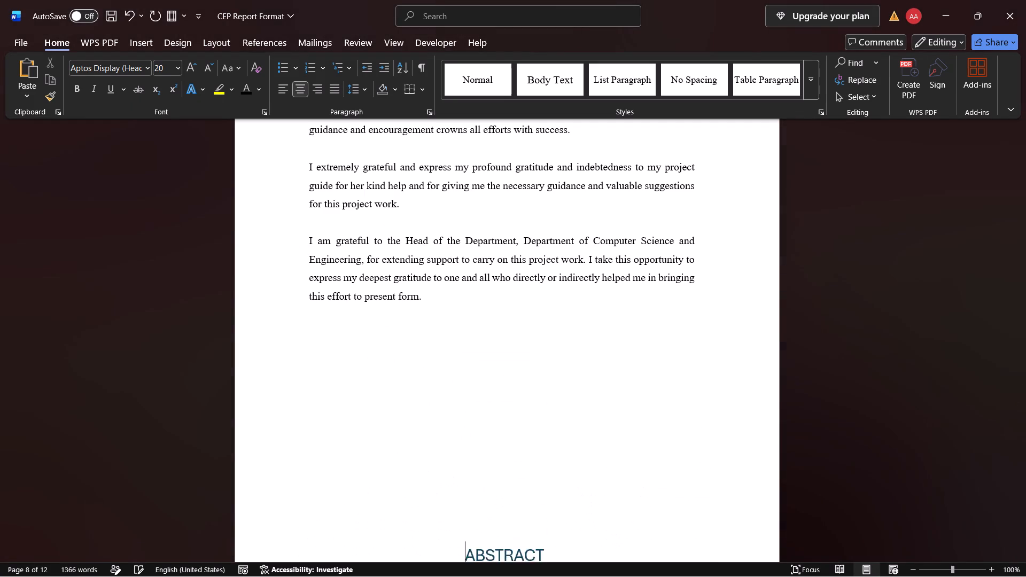
key("Return")
key("Return")
key("Return")
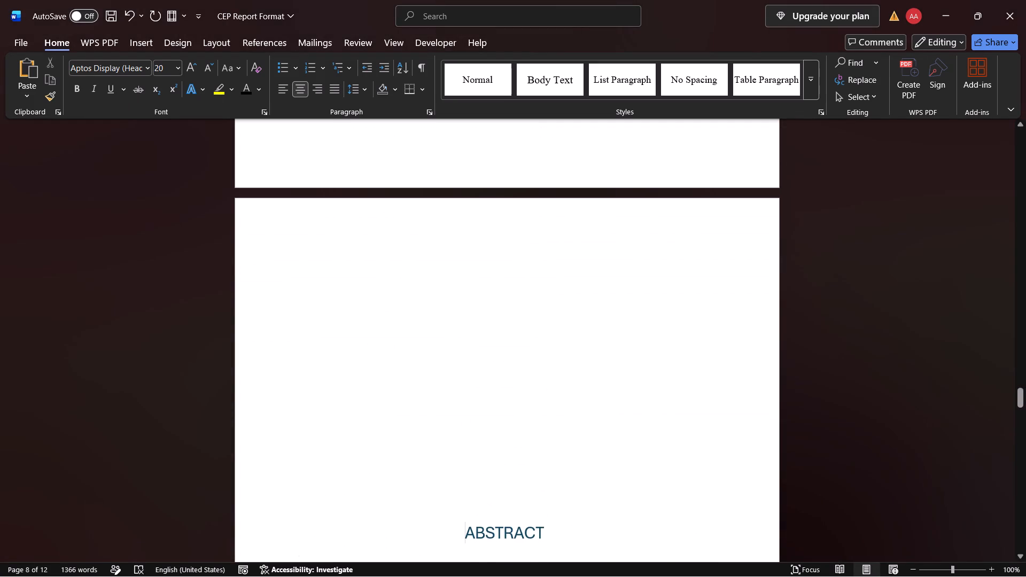
key("BackSpace")
key("BackSpace")
key("BackSpace")
key("Return")
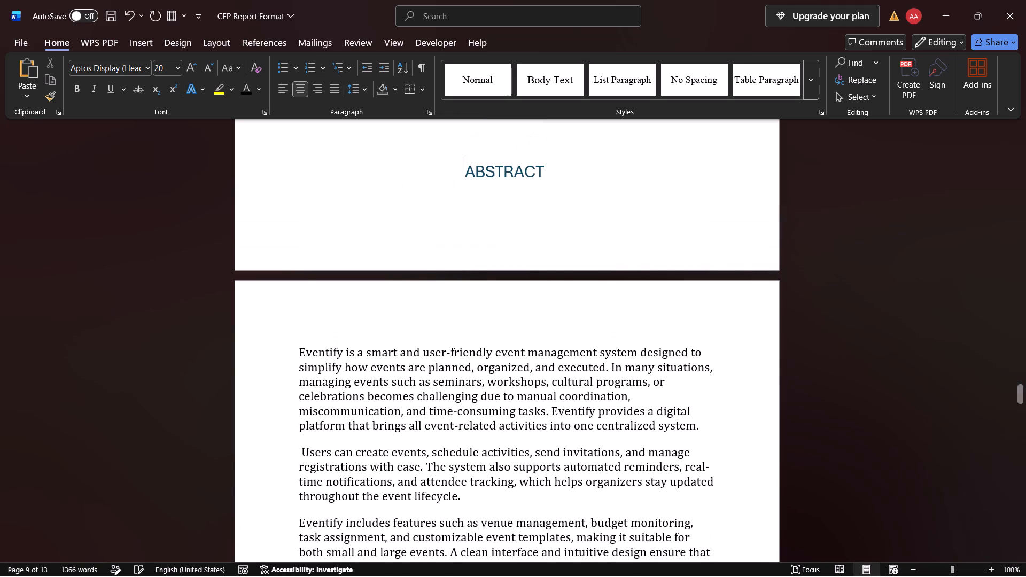
key("Return")
Delete the ABSTRACT heading and the Eventify abstract text through "The system enhances user experience through a dashboard that displays".
left_click_drag(460, 492, 483, 533)
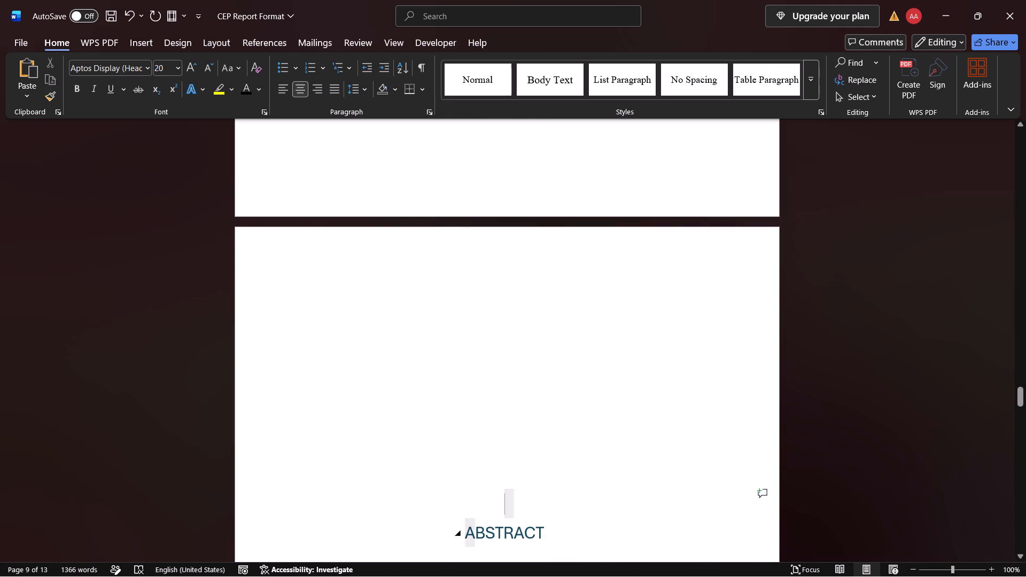
left_click_drag(483, 533, 663, 456)
scroll(527, 558, "down", 2)
scroll(551, 510, "down", 1)
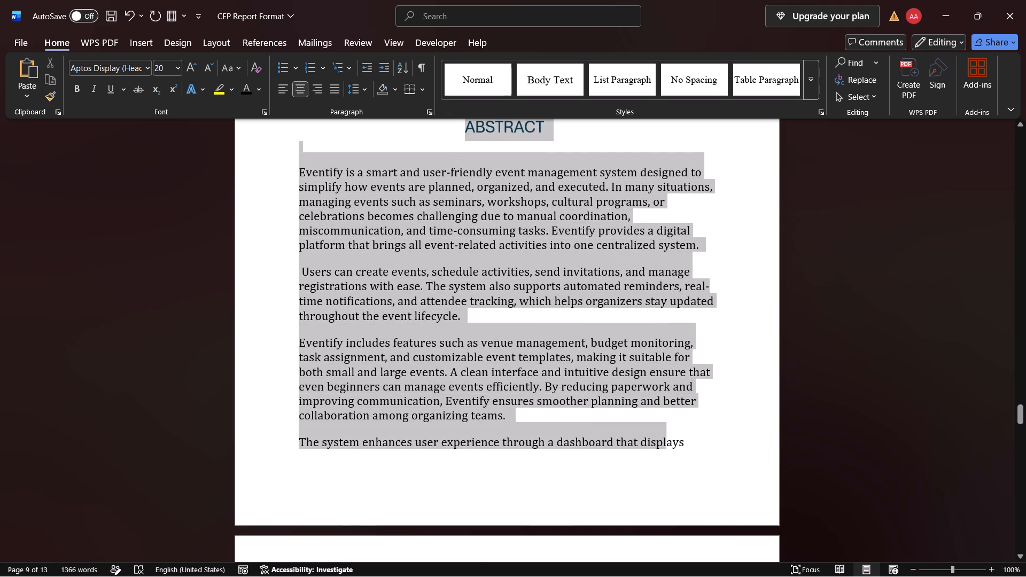
left_click_drag(663, 456, 745, 451)
key("BackSpace")
Remove surplus blank heading lines between the acknowledgement text and the remaining Eventify abstract lines.
scroll(607, 453, "up", 2)
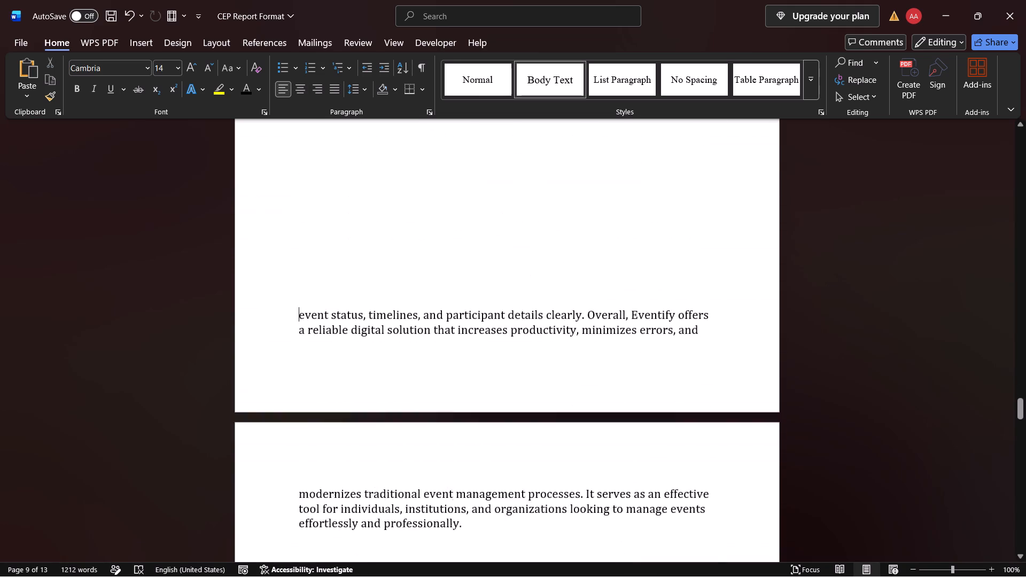
scroll(607, 453, "up", 3)
scroll(607, 453, "down", 1)
left_click(535, 452)
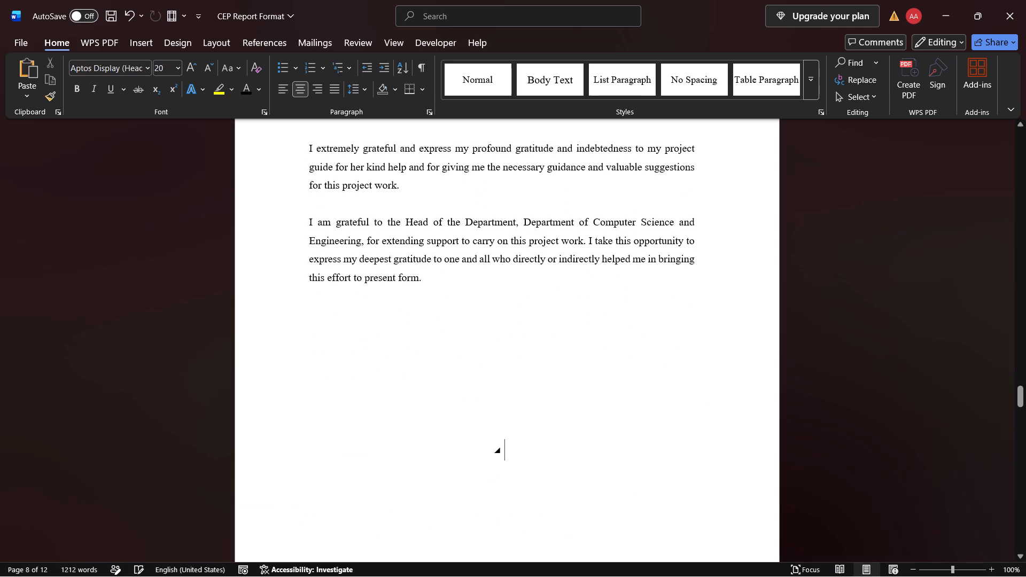
key("BackSpace")
key("BackSpace")
key("BackSpace")
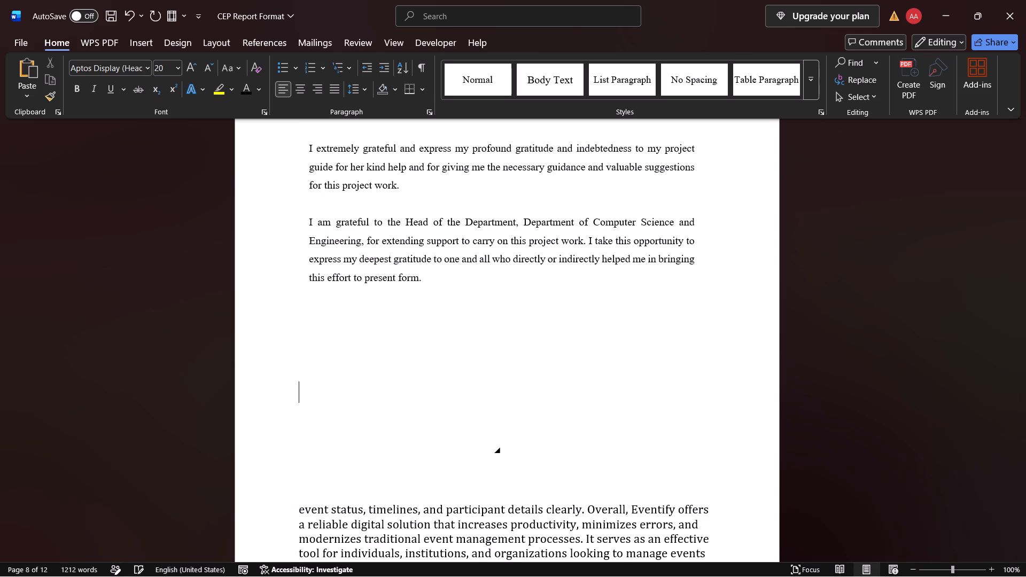
left_click(531, 458)
key("BackSpace")
Insert blank lines after the acknowledgement to reach a new page and paste the copied multi-region failover abstract there.
scroll(527, 465, "down", 1)
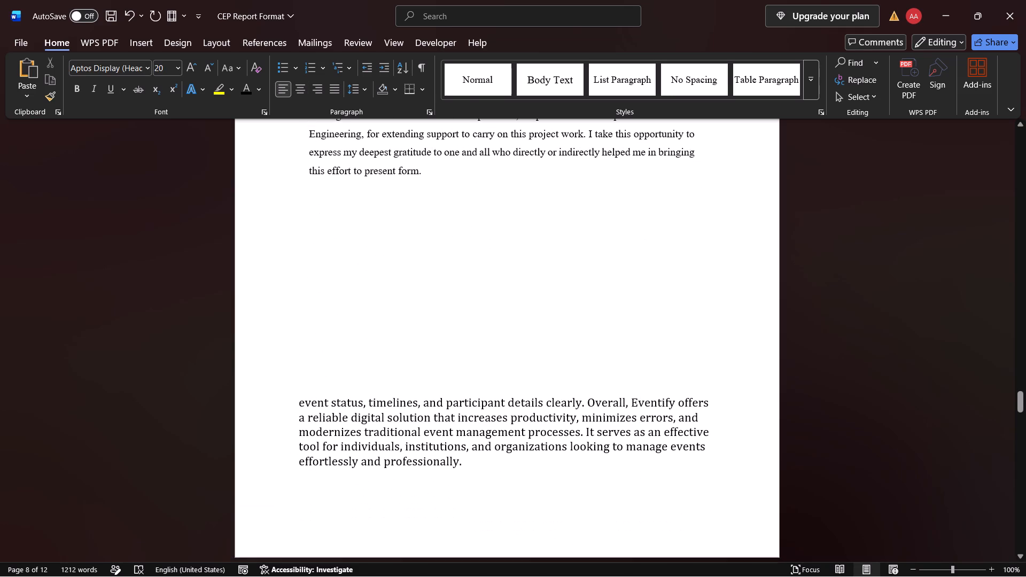
key("Return")
key("Return")
key("Return")
key("Return")
key("Return")
key("Return")
key("Return")
key("Return")
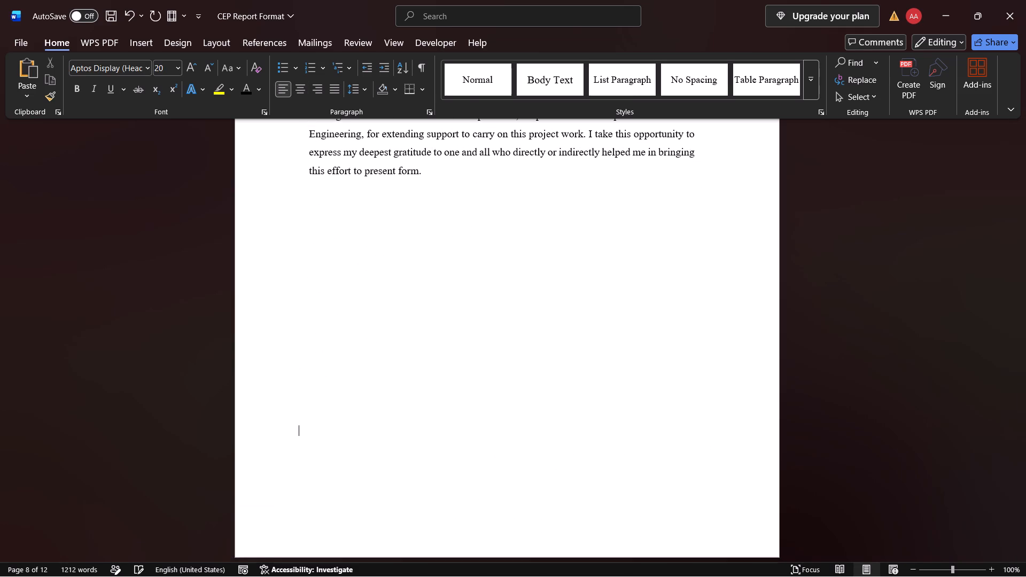
key("Return")
key("Return")
key("Return")
key("Return")
key("Return")
key("Return")
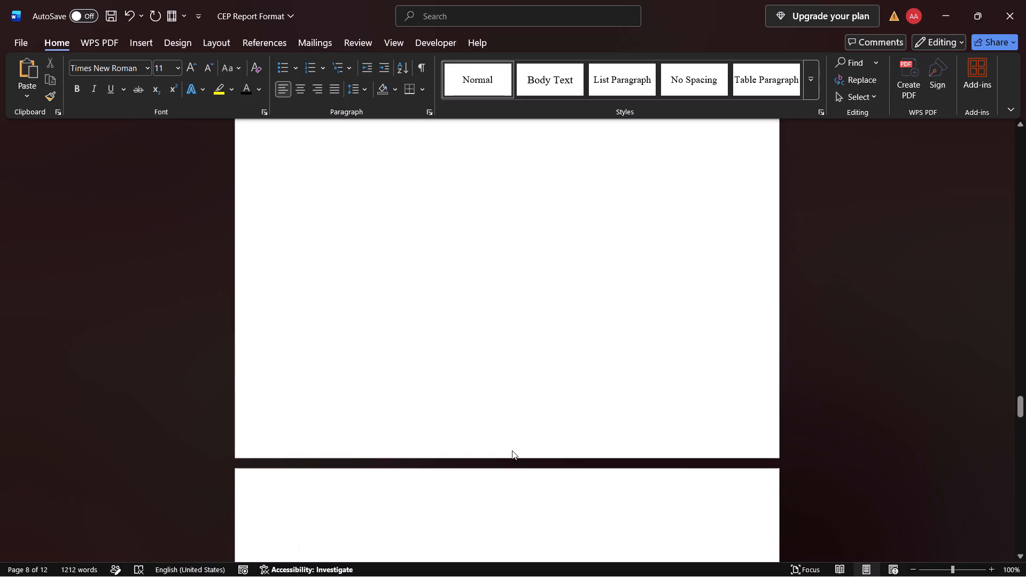
key("ctrl+v")
scroll(512, 450, "down", 1)
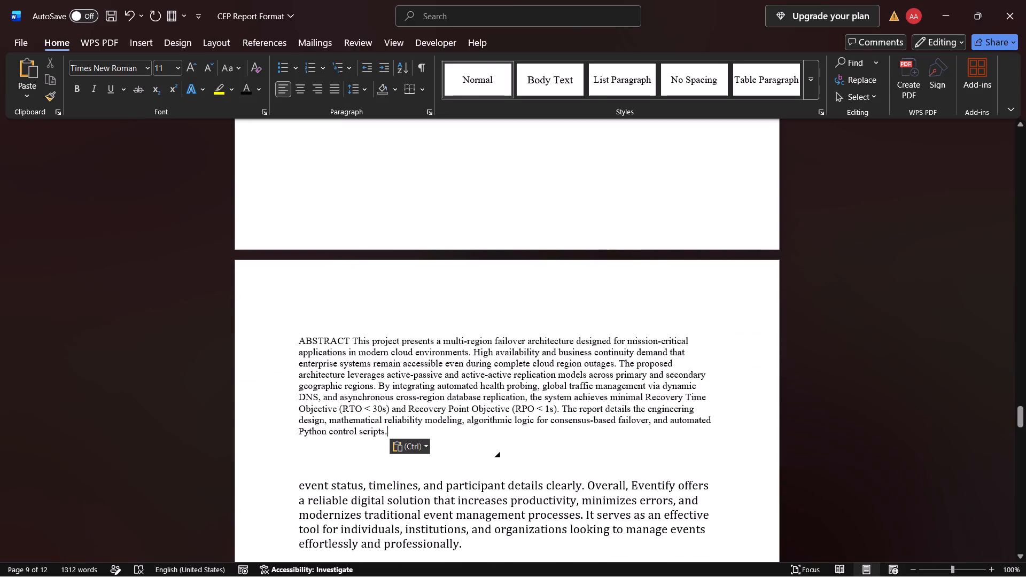
key("alt+Tab")
scroll(512, 450, "up", 3)
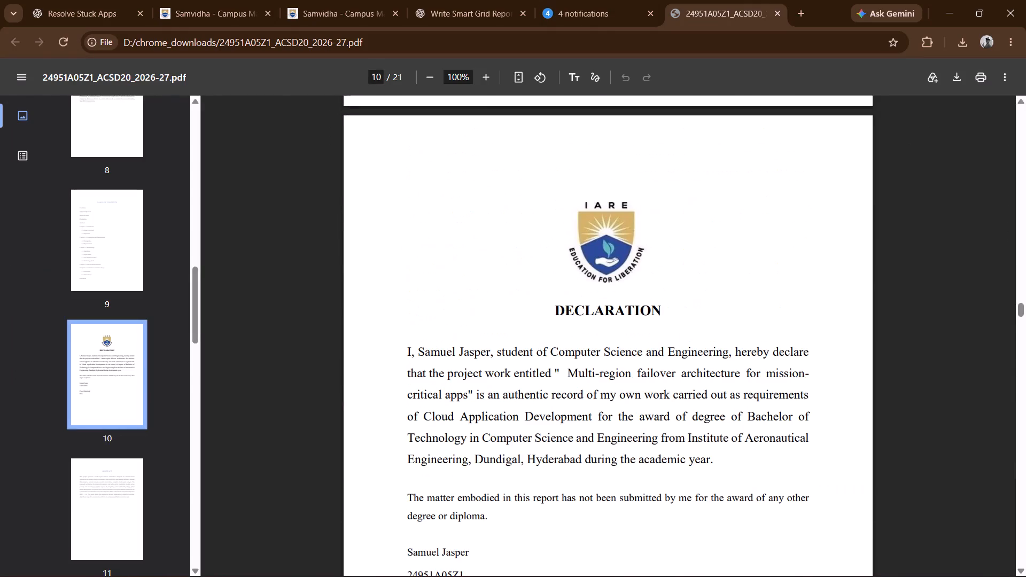
key("alt+Tab")
scroll(512, 450, "up", 11)
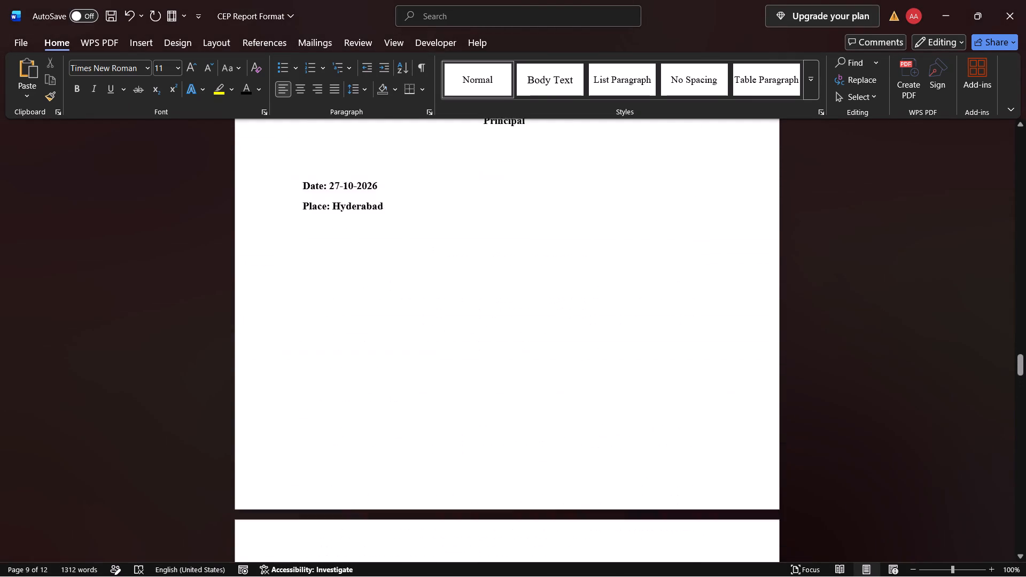
scroll(512, 450, "up", 16)
scroll(511, 450, "up", 6)
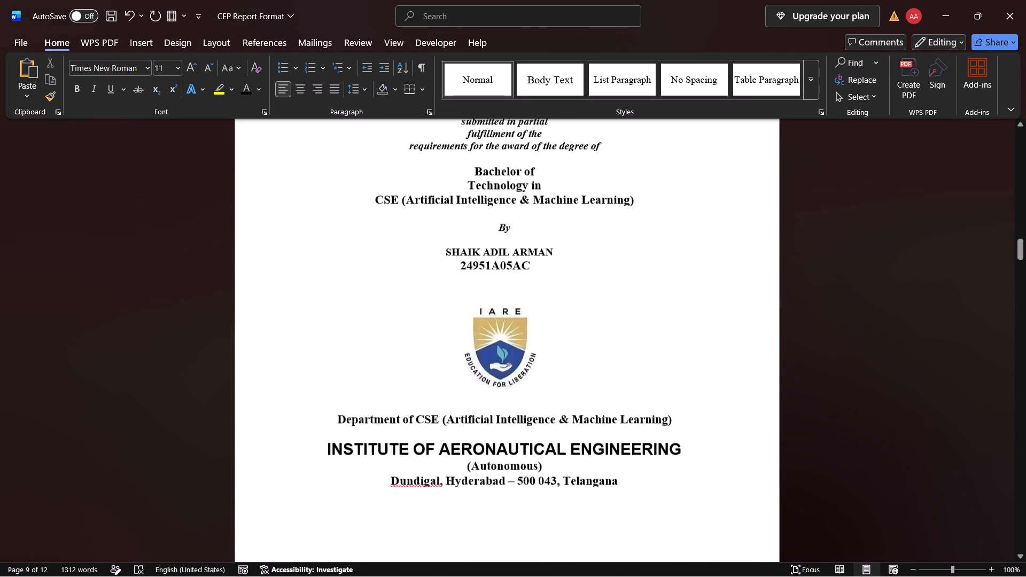
scroll(511, 450, "up", 20)
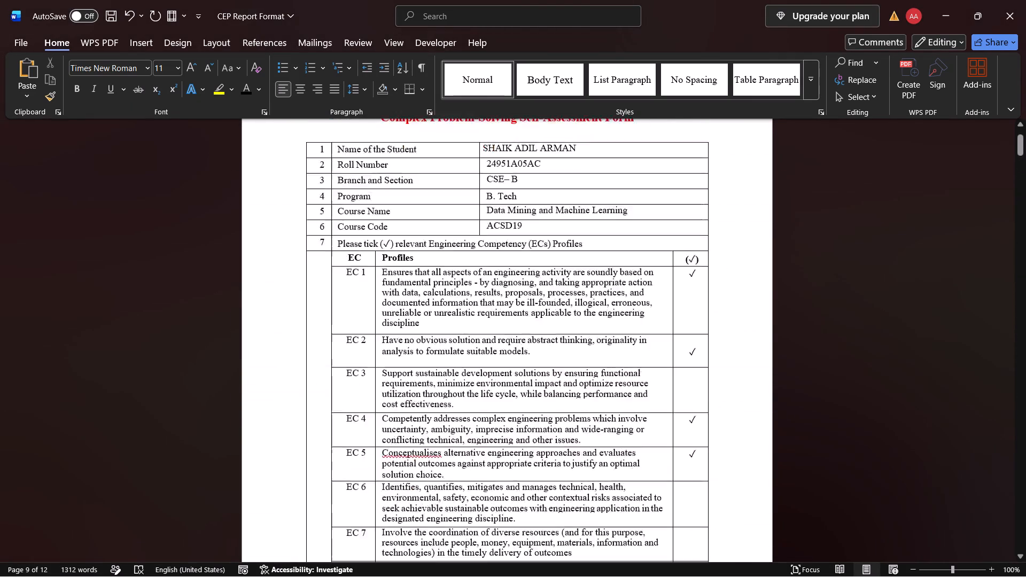
scroll(511, 450, "up", 5)
scroll(511, 450, "down", 19)
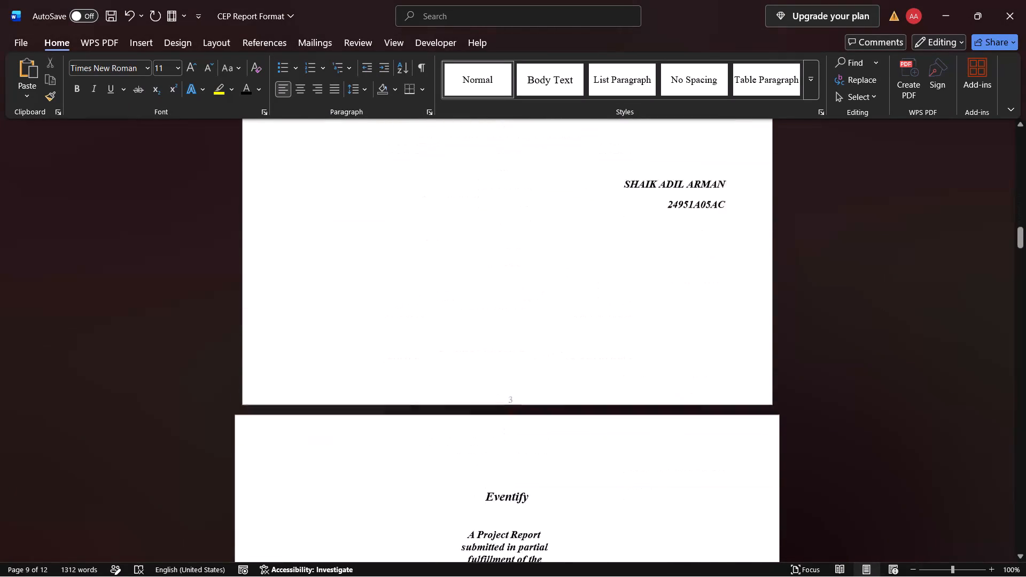
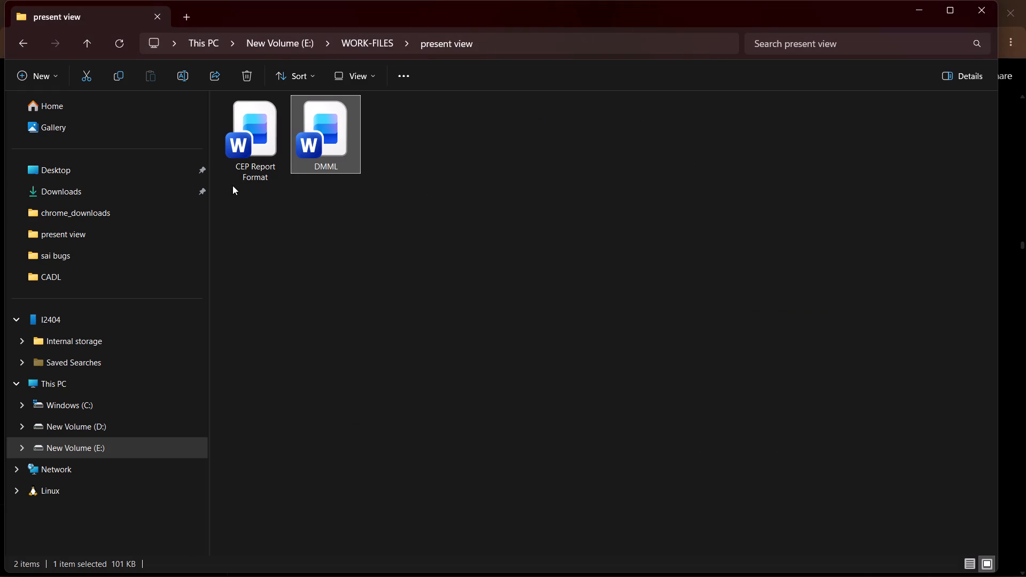
double_click(322, 153)
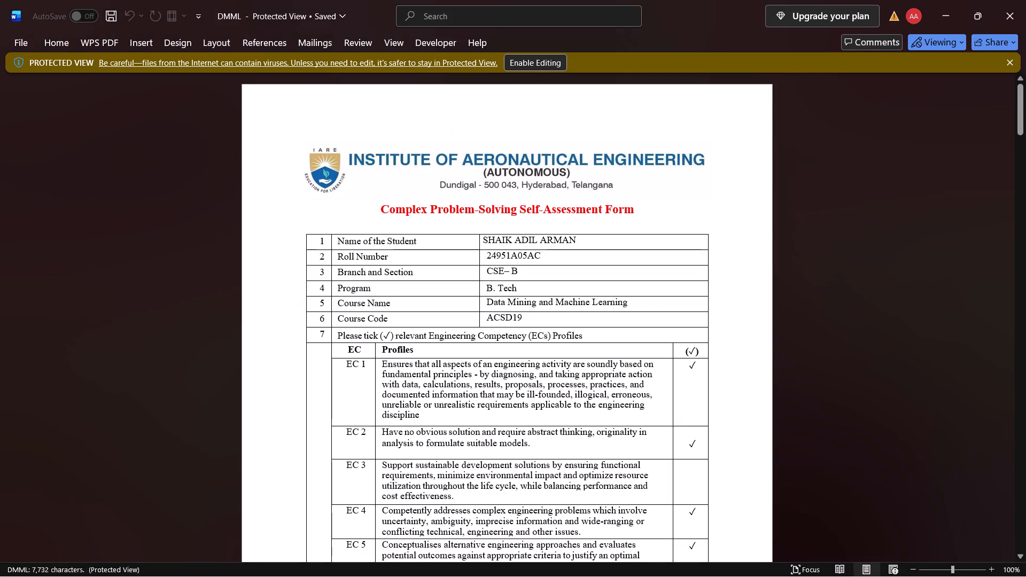
left_click(533, 68)
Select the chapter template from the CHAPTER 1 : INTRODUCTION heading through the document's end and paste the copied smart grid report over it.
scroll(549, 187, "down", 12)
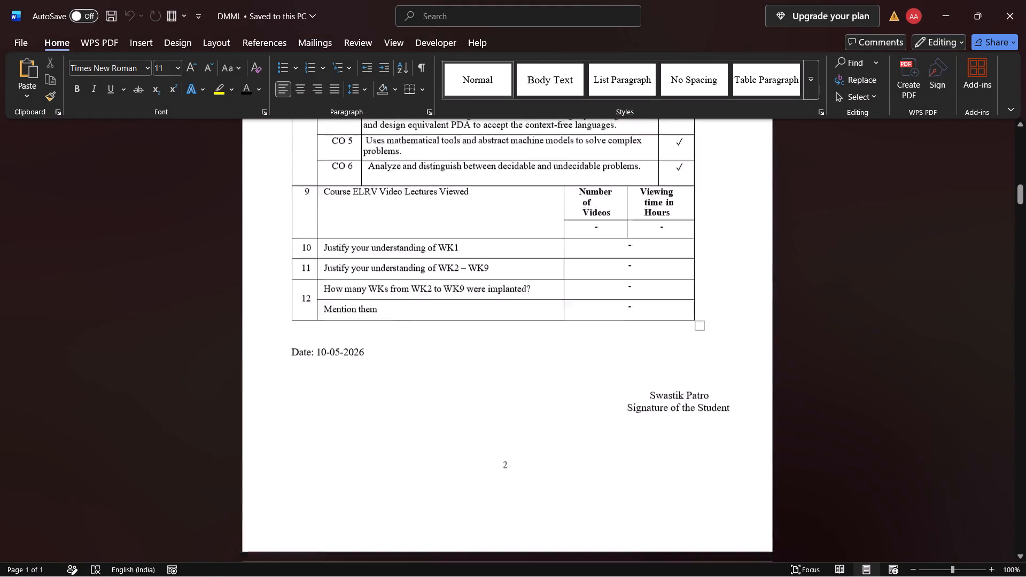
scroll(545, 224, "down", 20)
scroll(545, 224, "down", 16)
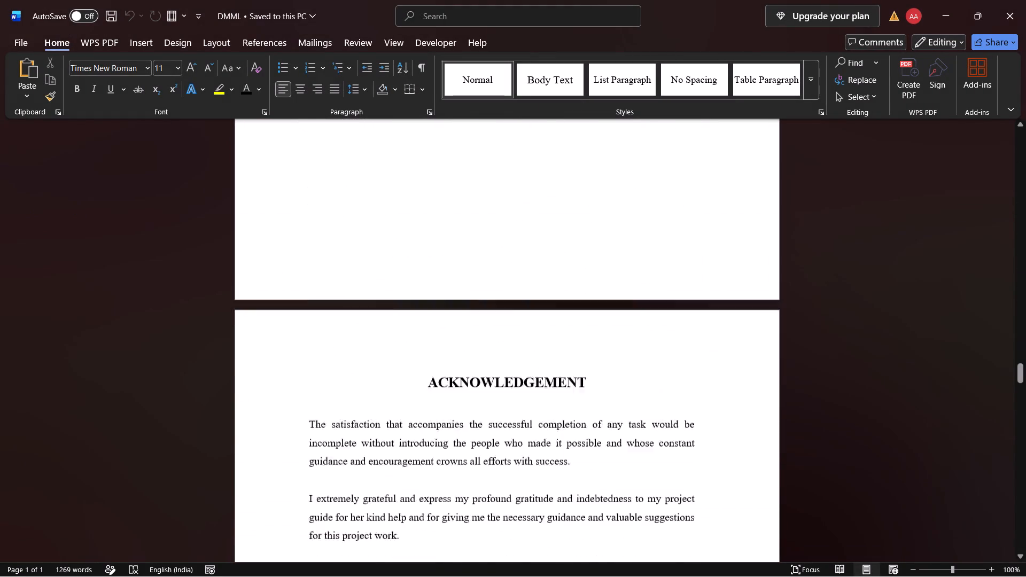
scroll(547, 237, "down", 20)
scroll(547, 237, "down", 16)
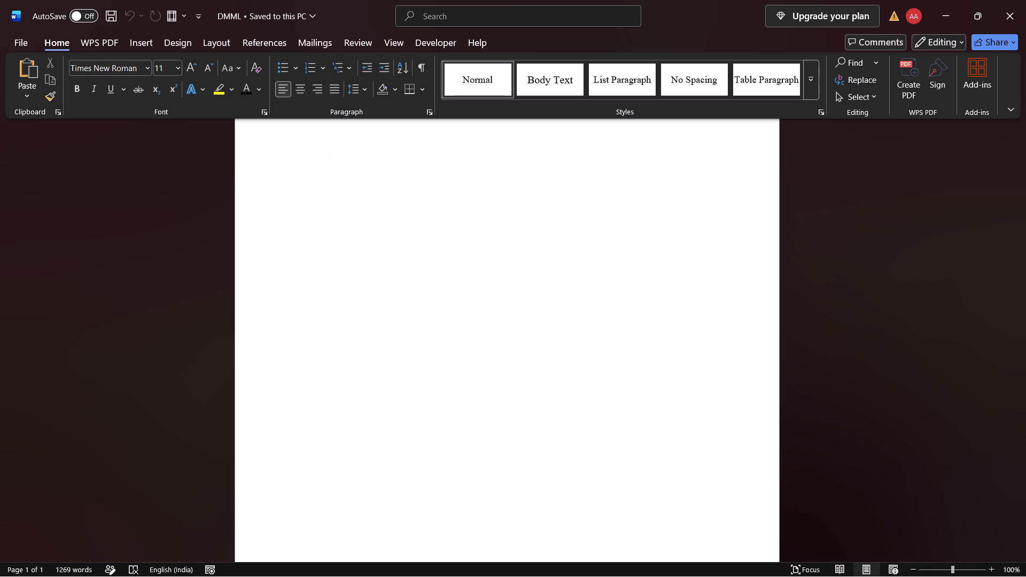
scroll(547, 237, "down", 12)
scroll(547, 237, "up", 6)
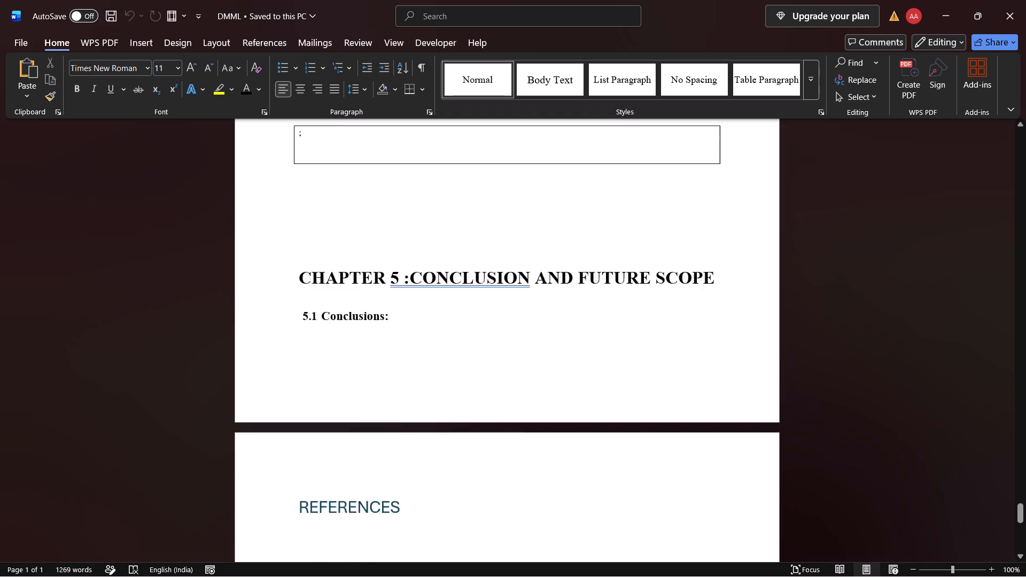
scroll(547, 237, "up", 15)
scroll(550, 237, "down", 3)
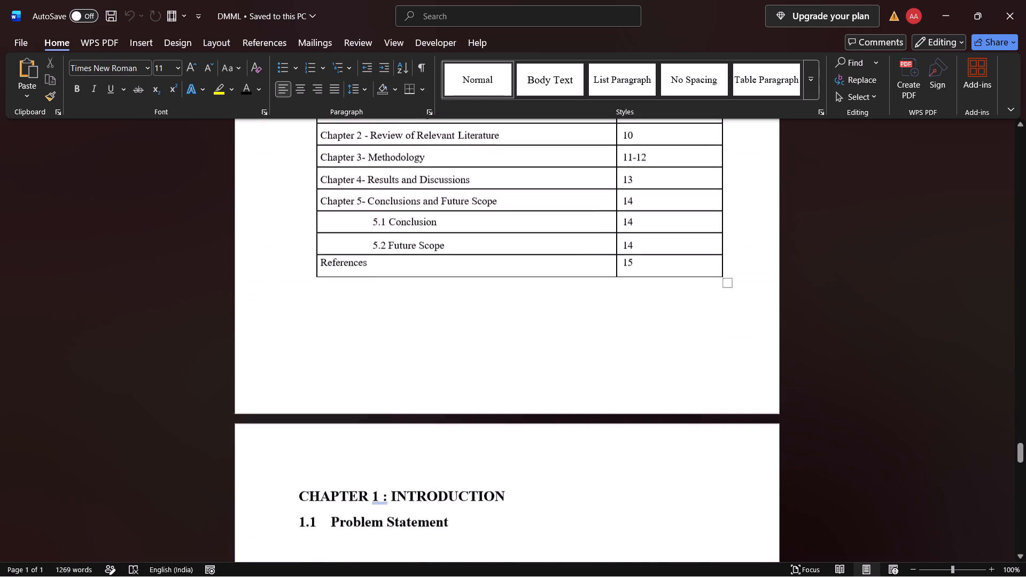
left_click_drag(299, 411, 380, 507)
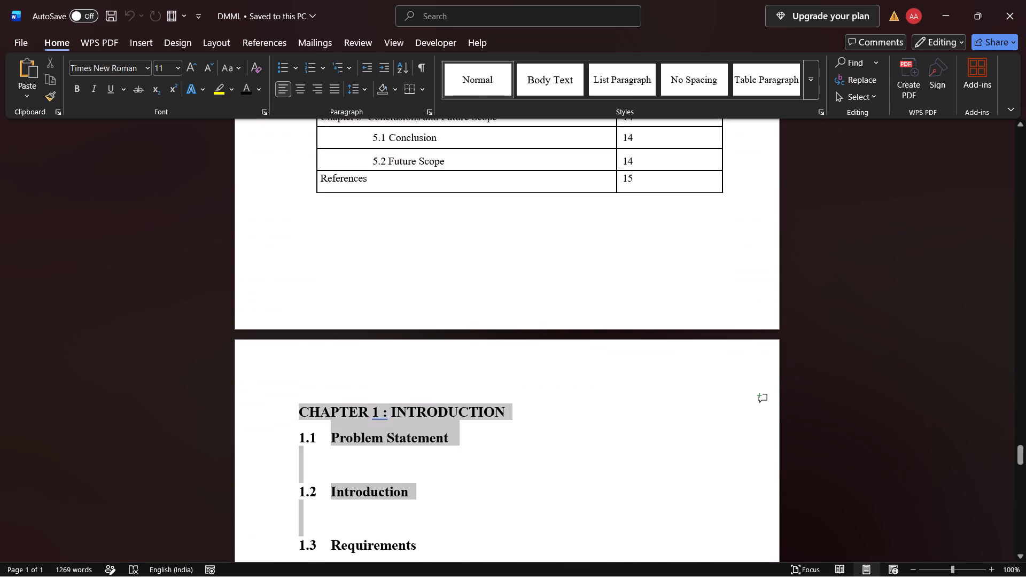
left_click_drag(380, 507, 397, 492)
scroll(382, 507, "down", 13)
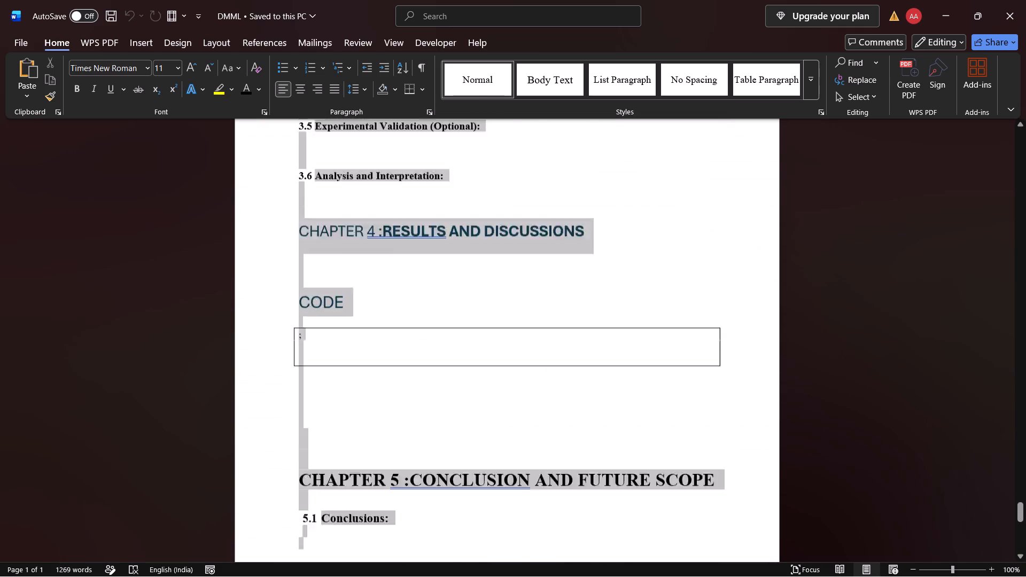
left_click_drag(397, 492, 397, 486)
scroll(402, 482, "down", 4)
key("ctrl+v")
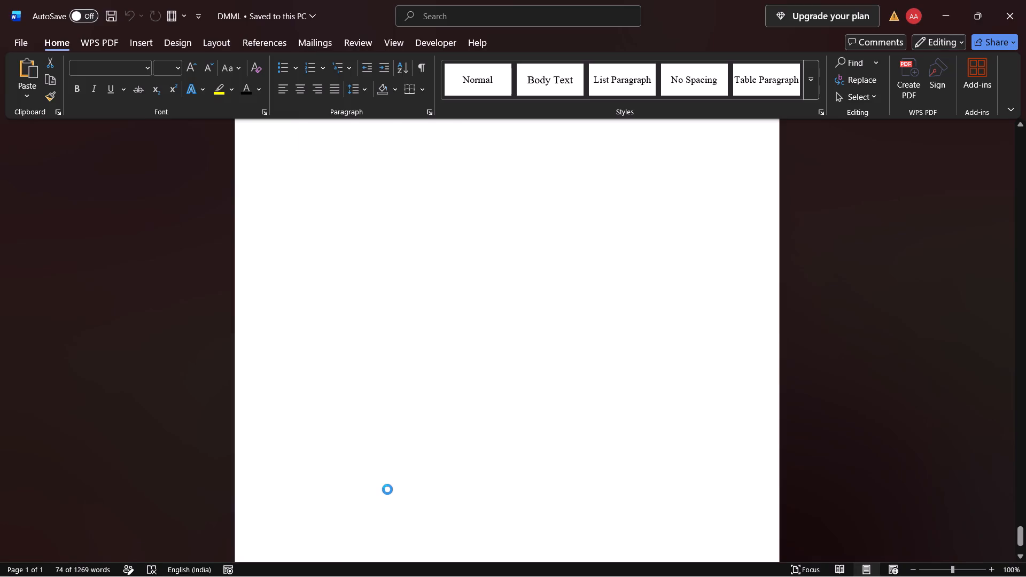
Check the pasted report's formatting from the references back through Chapter 5 to the Python code listing.
scroll(372, 457, "up", 5)
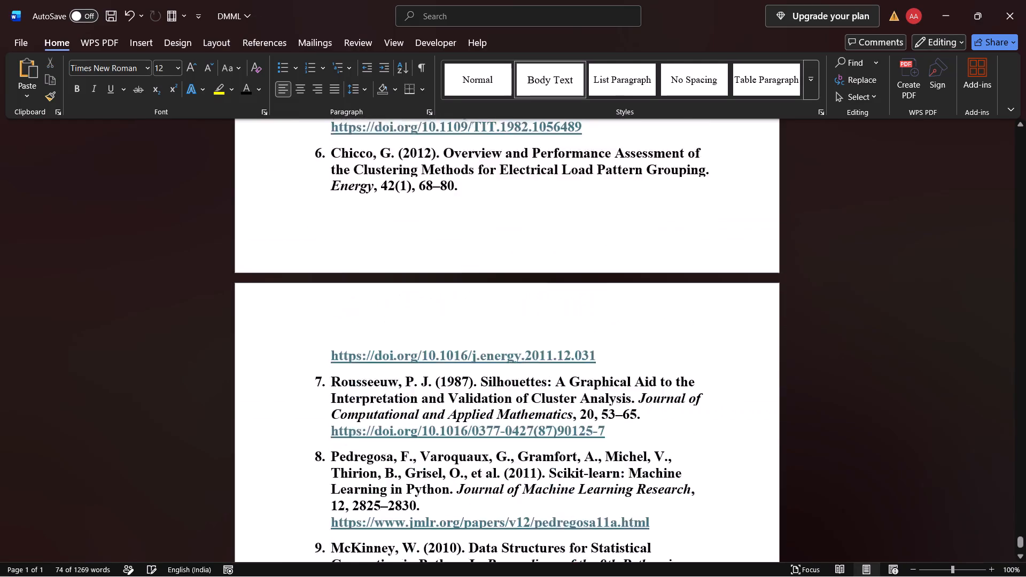
scroll(374, 457, "up", 20)
scroll(374, 457, "up", 15)
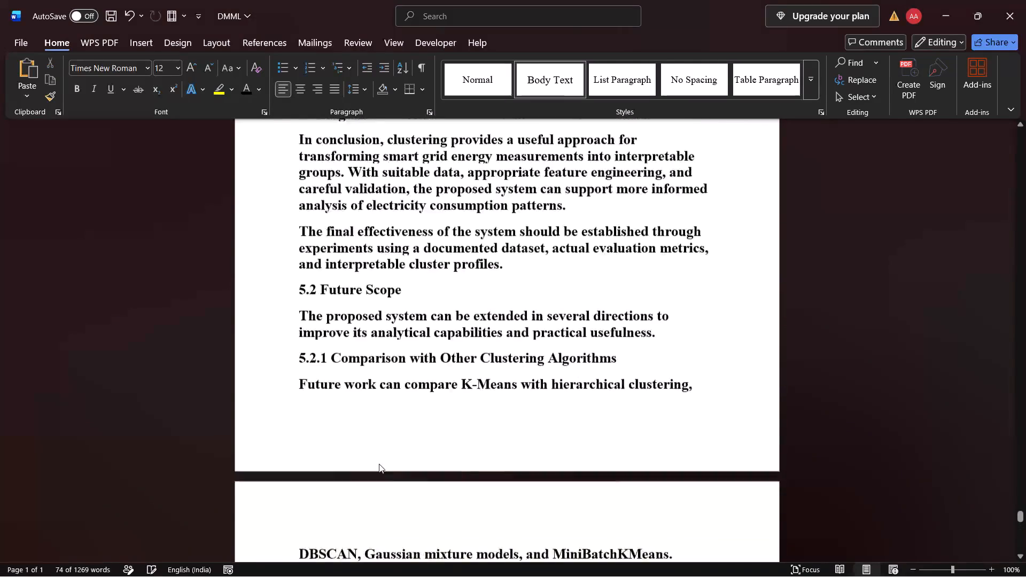
scroll(379, 464, "up", 20)
scroll(379, 464, "up", 13)
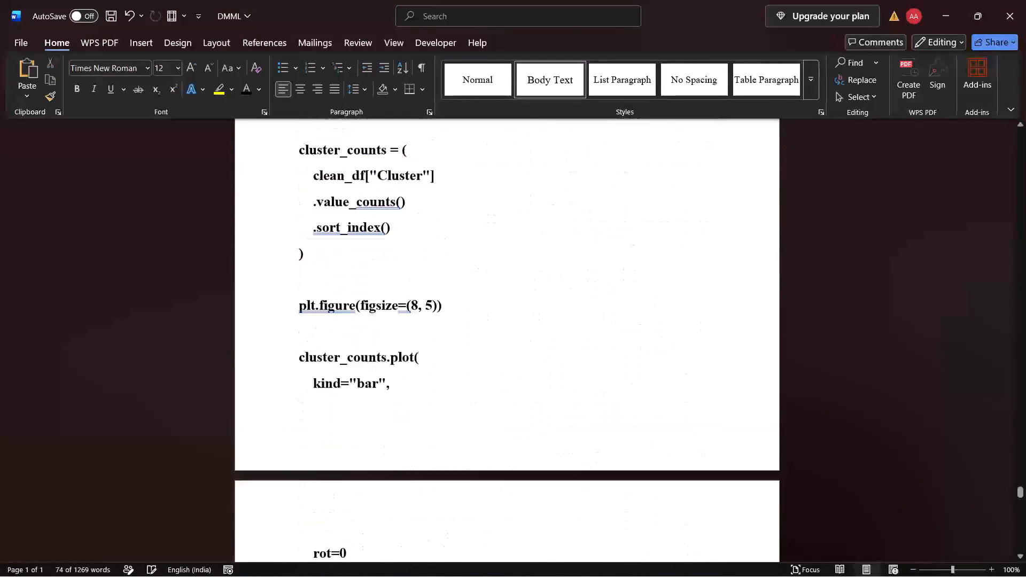
scroll(379, 464, "up", 9)
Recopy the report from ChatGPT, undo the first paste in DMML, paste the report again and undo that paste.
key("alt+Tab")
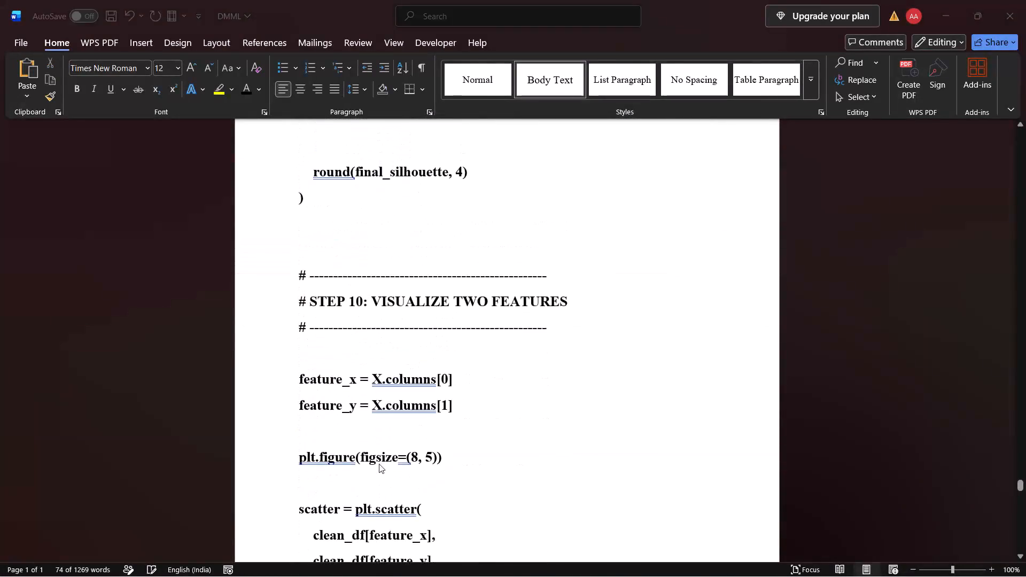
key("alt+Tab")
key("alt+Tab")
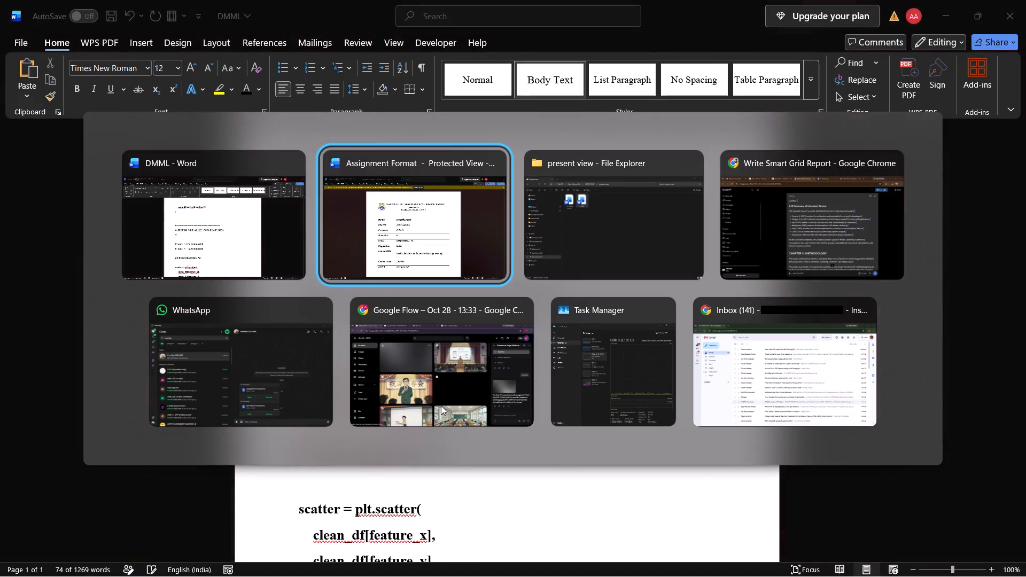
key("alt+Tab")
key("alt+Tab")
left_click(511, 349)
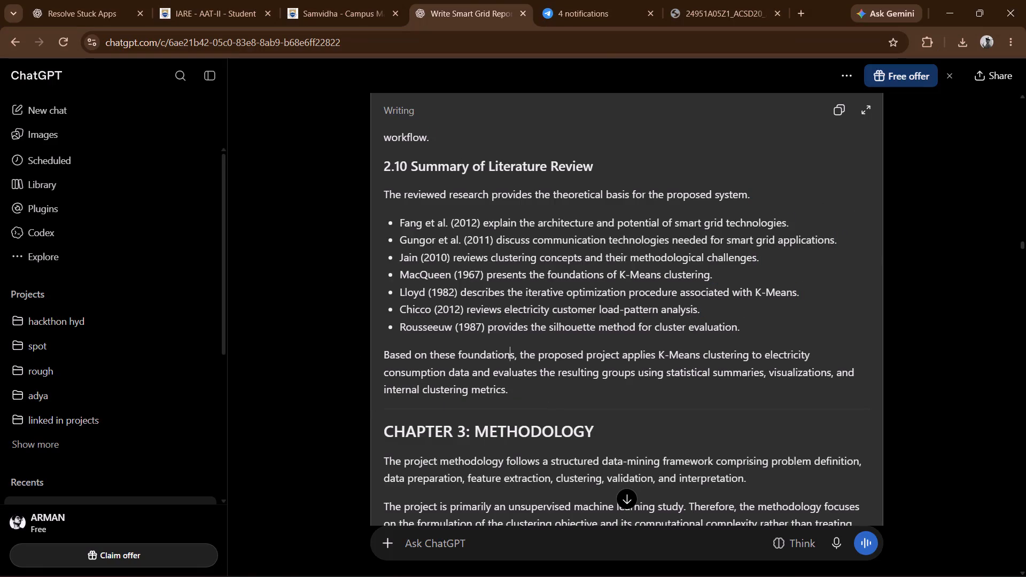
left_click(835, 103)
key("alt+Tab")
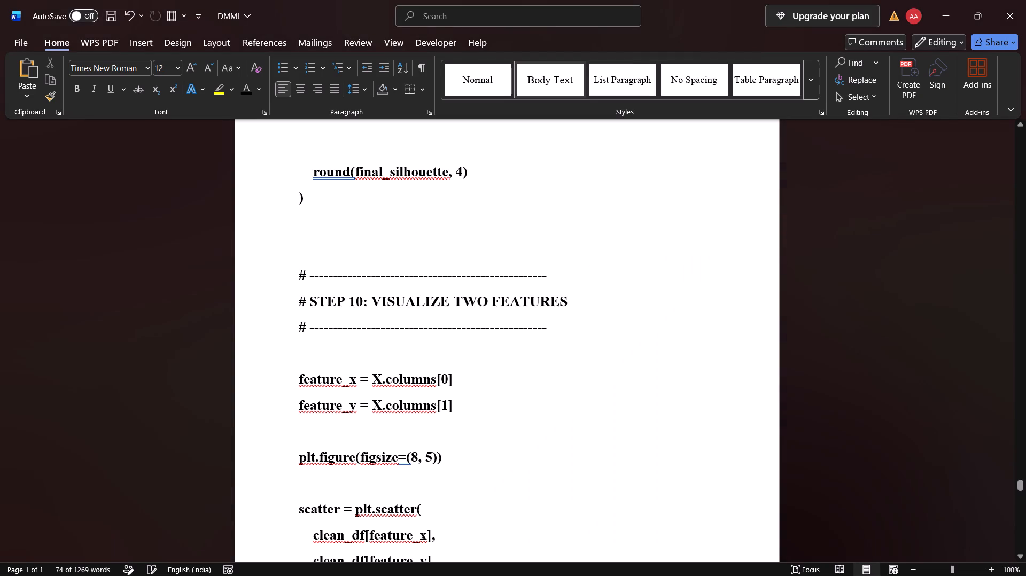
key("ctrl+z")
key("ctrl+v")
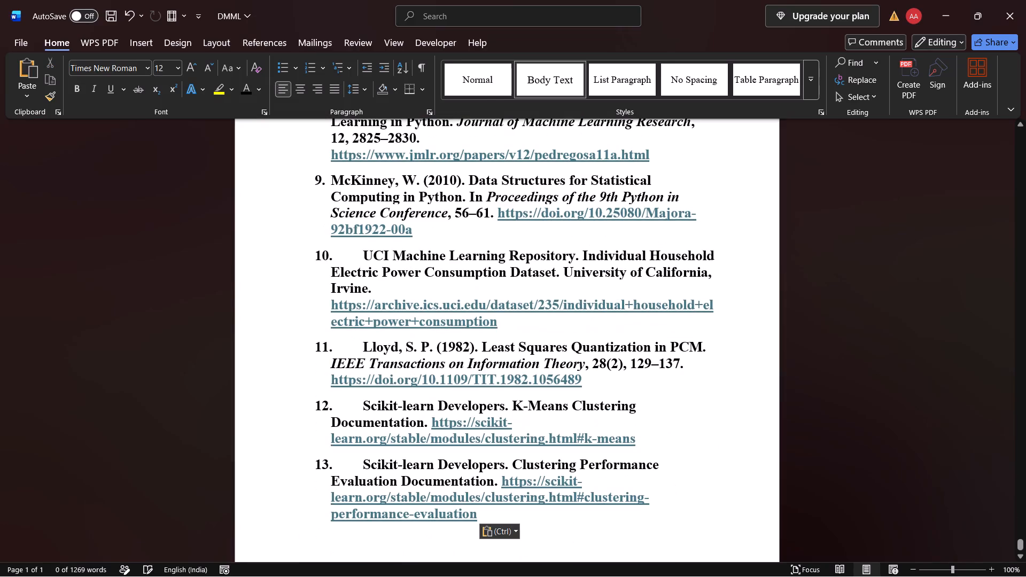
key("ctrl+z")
Look through the ChatGPT report from Chapter 3 to the end of its reference list and the submission notes.
key("alt+Tab")
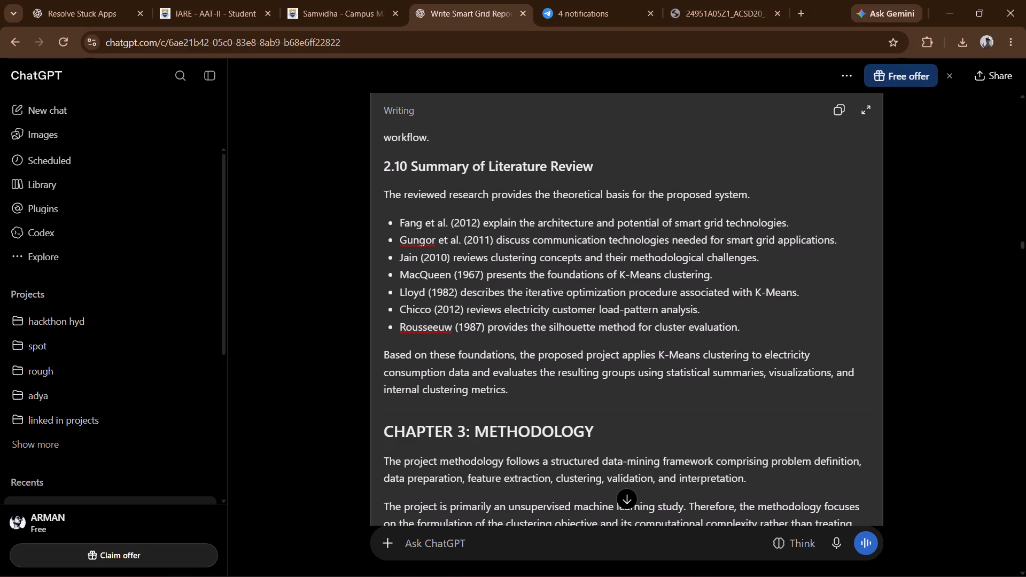
left_click(588, 329)
scroll(612, 355, "down", 15)
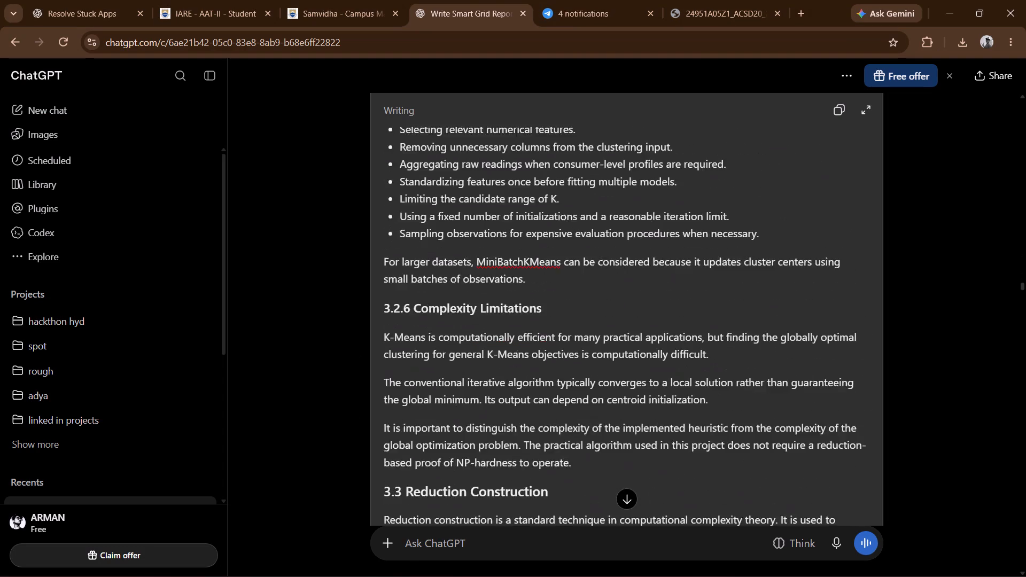
scroll(598, 374, "down", 19)
scroll(597, 375, "down", 5)
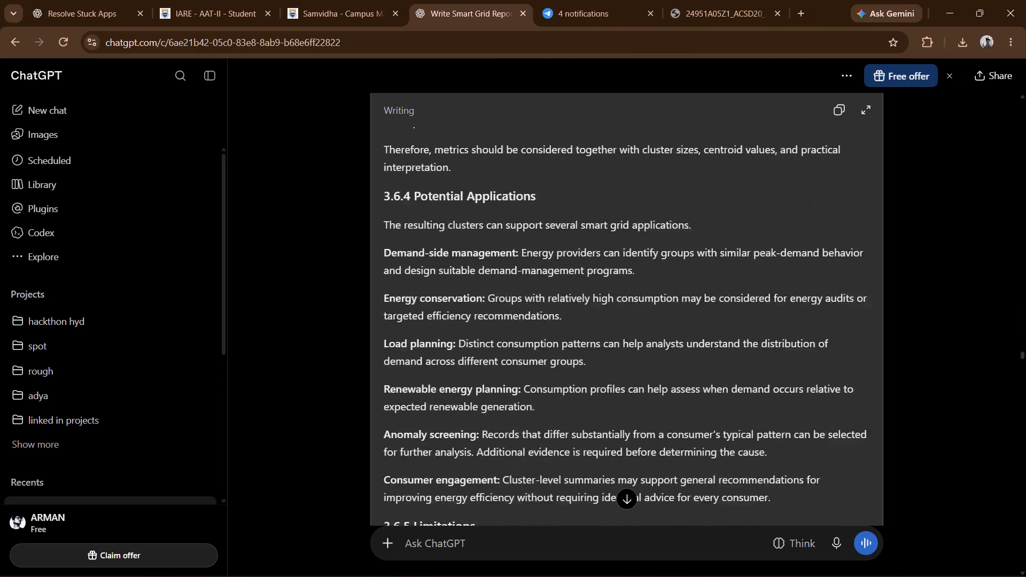
scroll(597, 375, "down", 13)
scroll(597, 375, "down", 15)
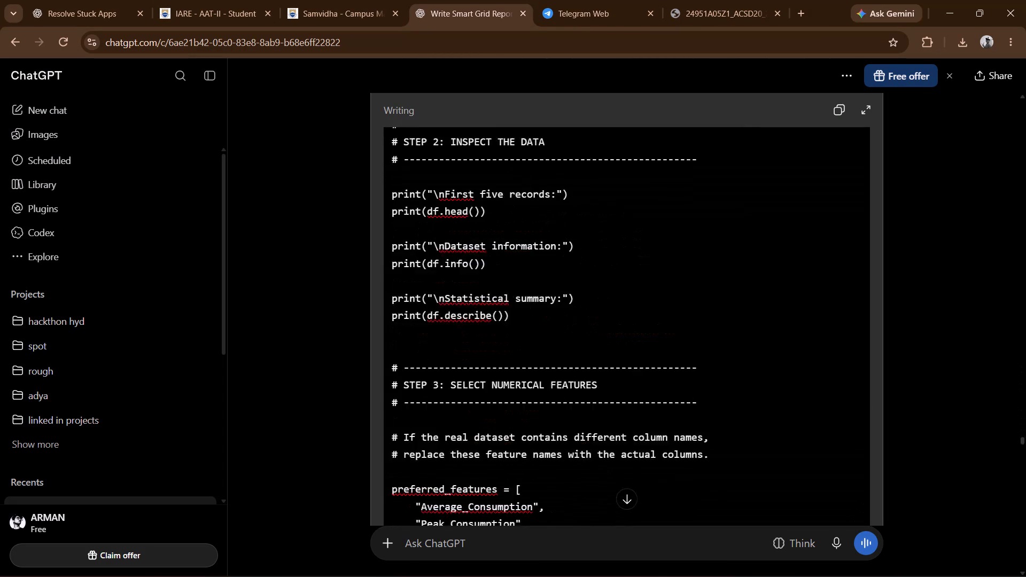
scroll(597, 375, "down", 11)
scroll(597, 375, "down", 12)
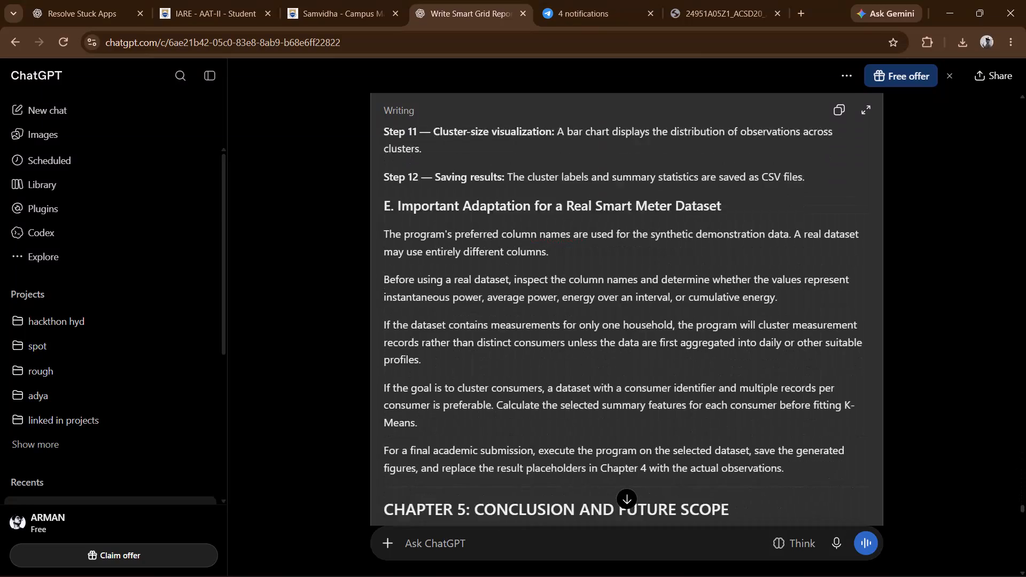
scroll(597, 375, "up", 5)
scroll(597, 375, "down", 20)
scroll(597, 375, "down", 5)
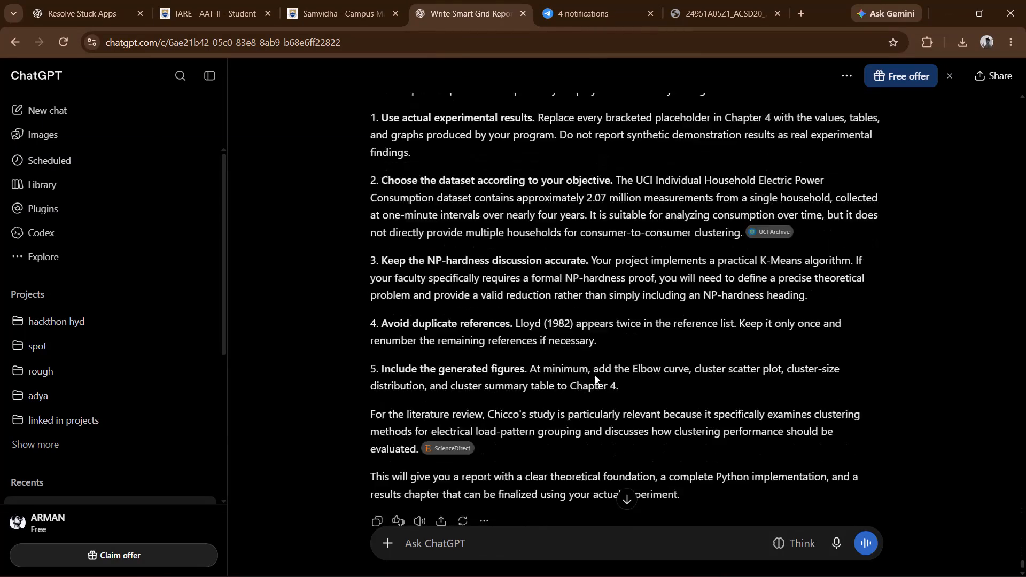
scroll(595, 375, "down", 4)
scroll(595, 375, "up", 4)
scroll(595, 375, "down", 2)
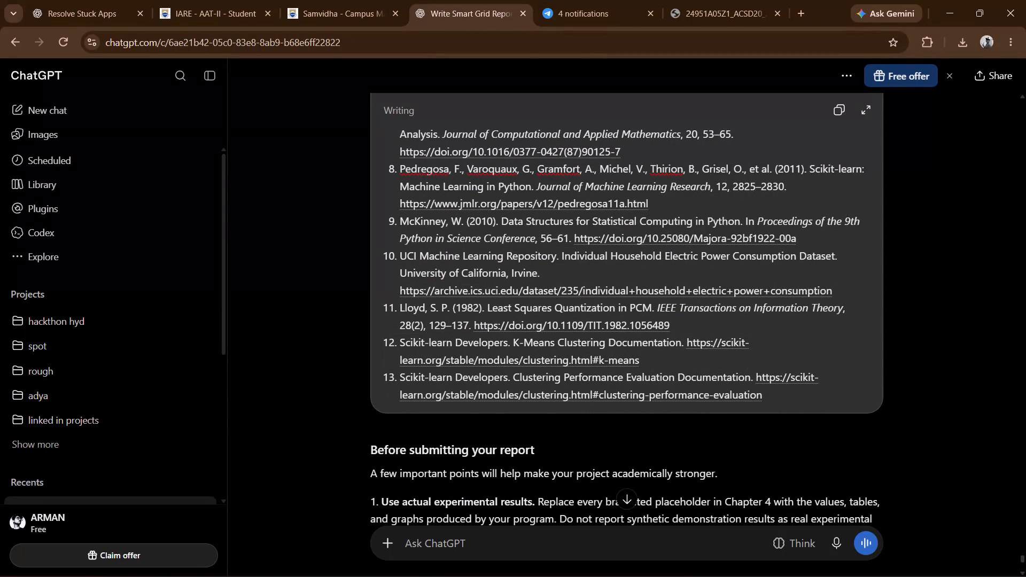
Copy the whole ChatGPT report from its title through reference 13 as selected text and paste it over the chapter template in DMML.
left_click_drag(783, 399, 522, 1)
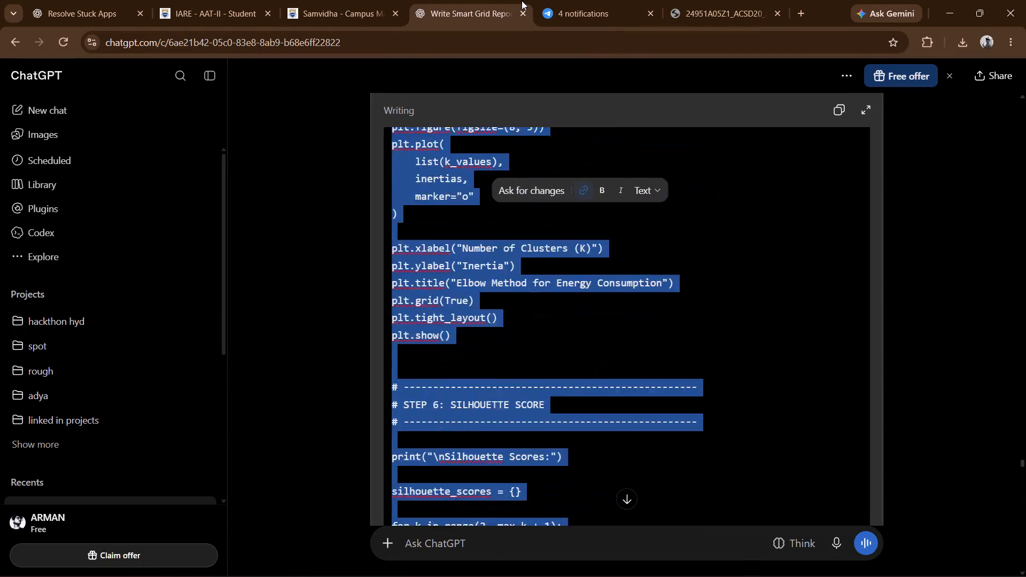
left_click_drag(522, 1, 486, 0)
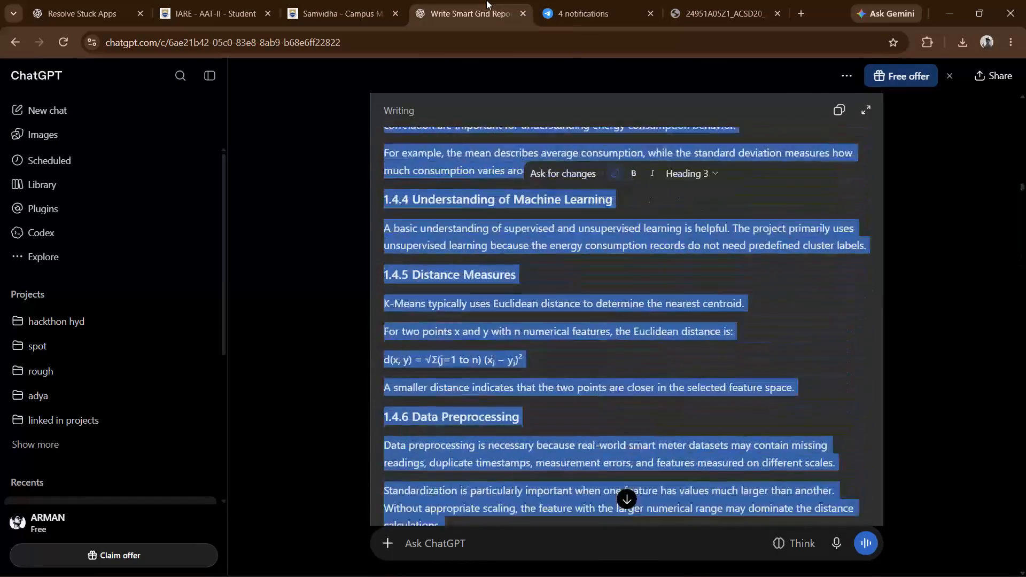
left_click_drag(486, 0, 488, 406)
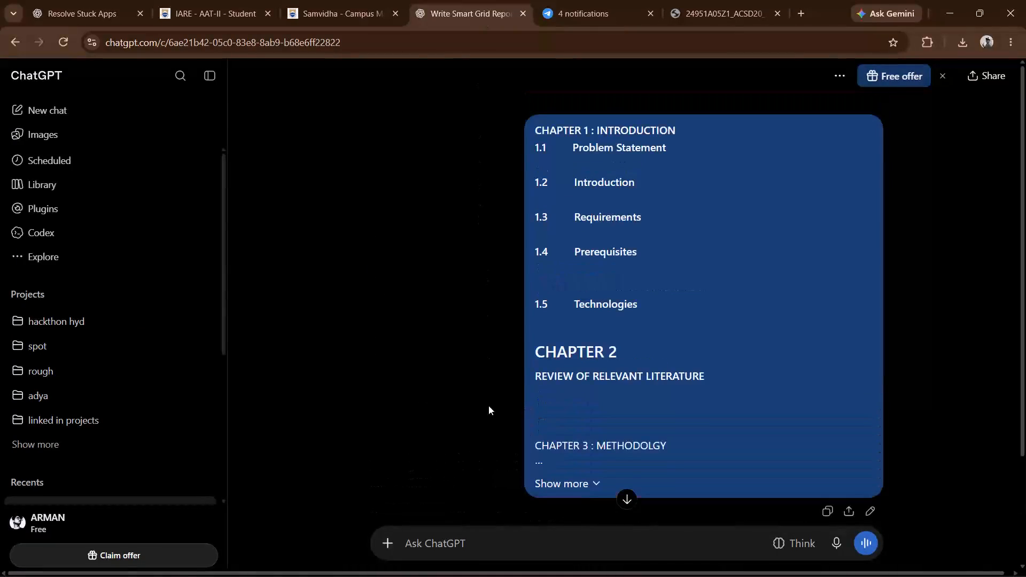
left_click_drag(488, 406, 367, 465)
scroll(491, 406, "down", 1)
key("ctrl+c")
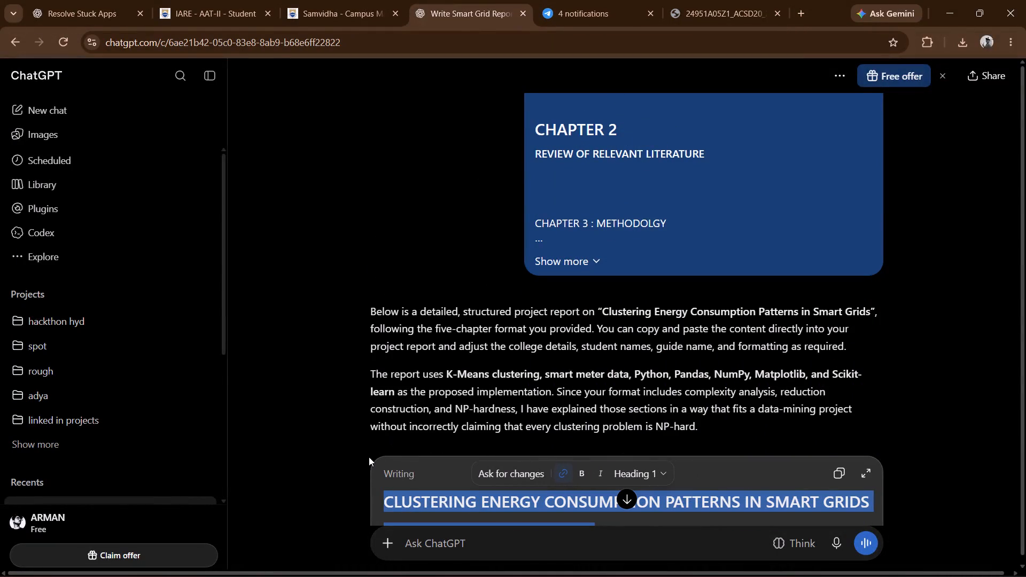
key("alt+Tab")
key("ctrl+v")
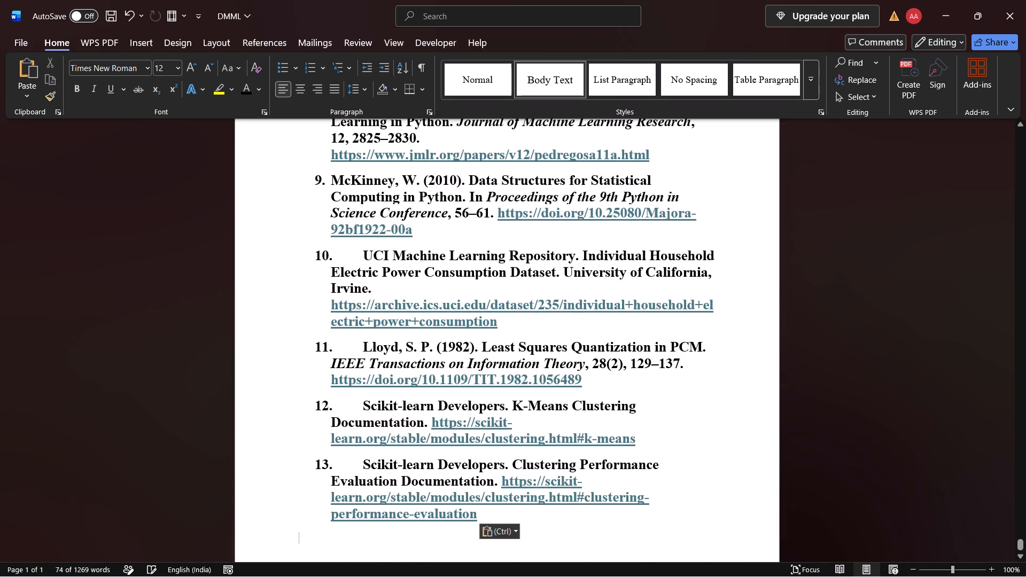
Check the pasted report's formatting in DMML from the references back through Chapter 5 to the feature selection code.
scroll(354, 303, "up", 16)
scroll(361, 306, "up", 5)
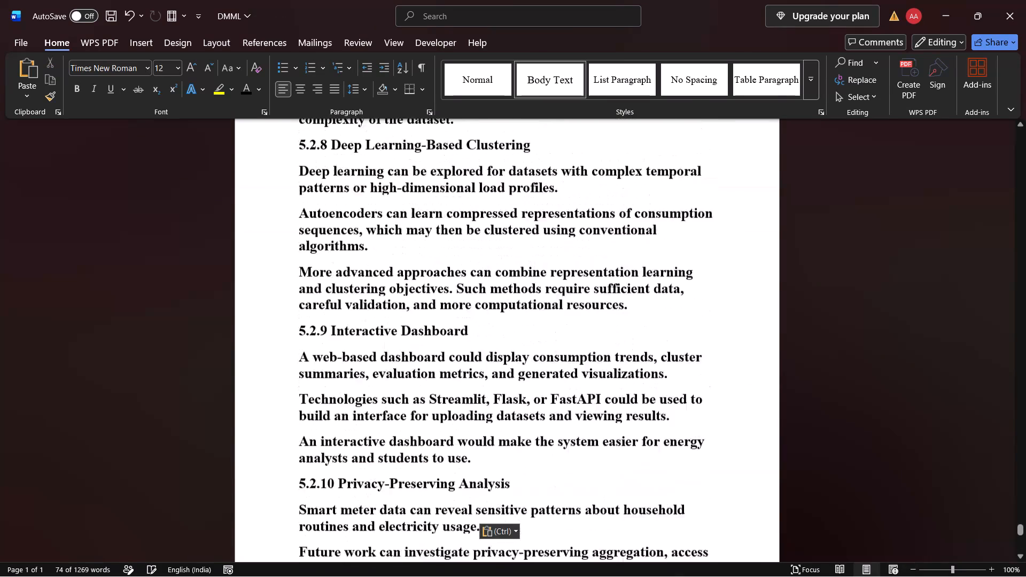
scroll(361, 306, "up", 10)
scroll(363, 308, "up", 19)
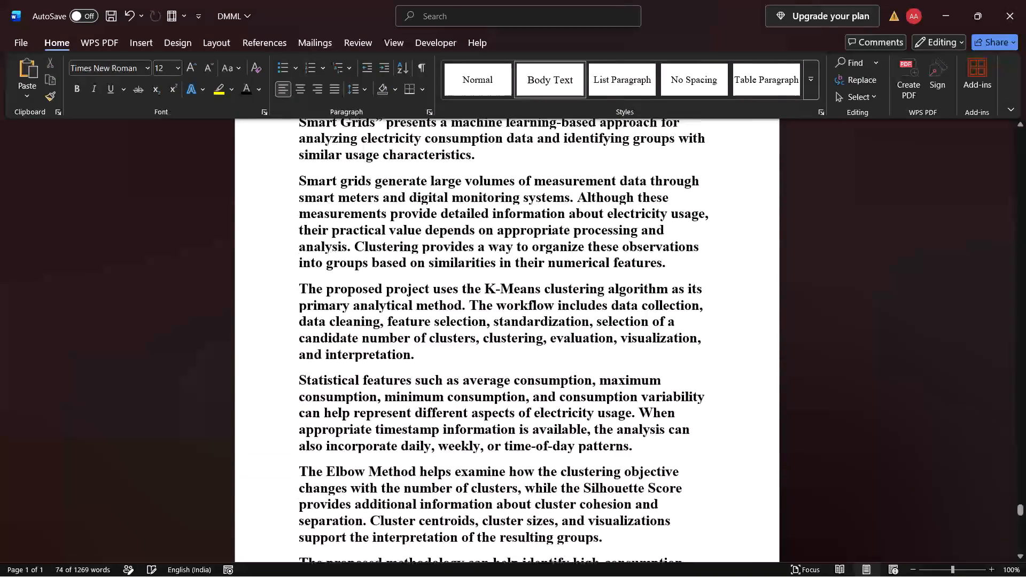
scroll(365, 309, "up", 14)
scroll(365, 309, "up", 13)
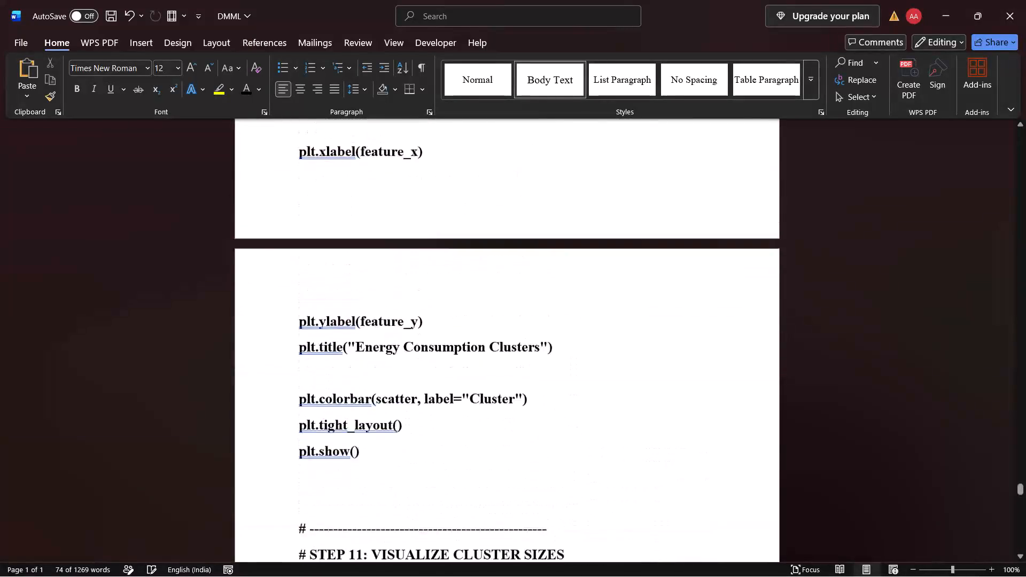
scroll(365, 309, "up", 20)
scroll(365, 309, "up", 13)
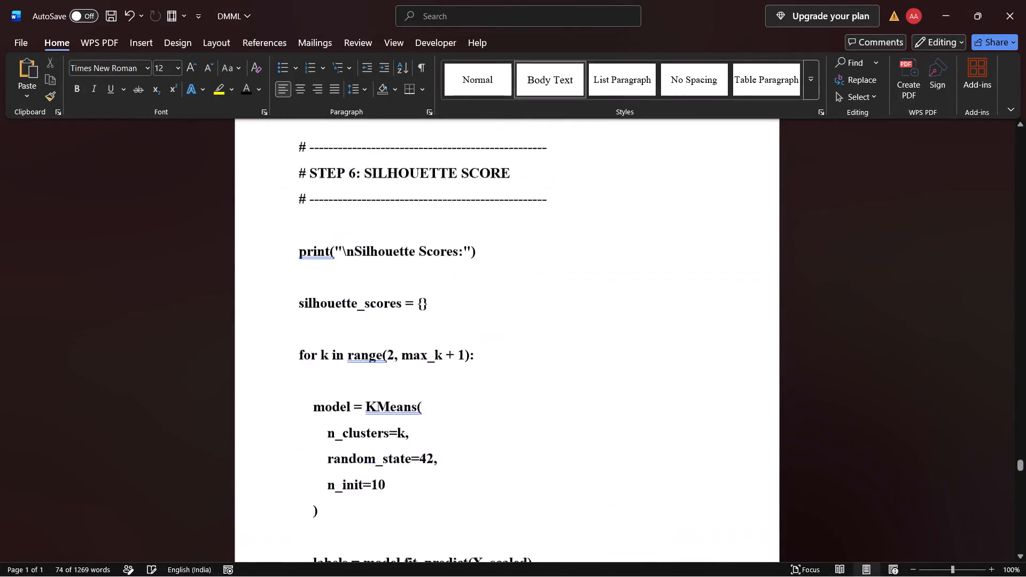
scroll(369, 309, "up", 11)
scroll(370, 310, "up", 14)
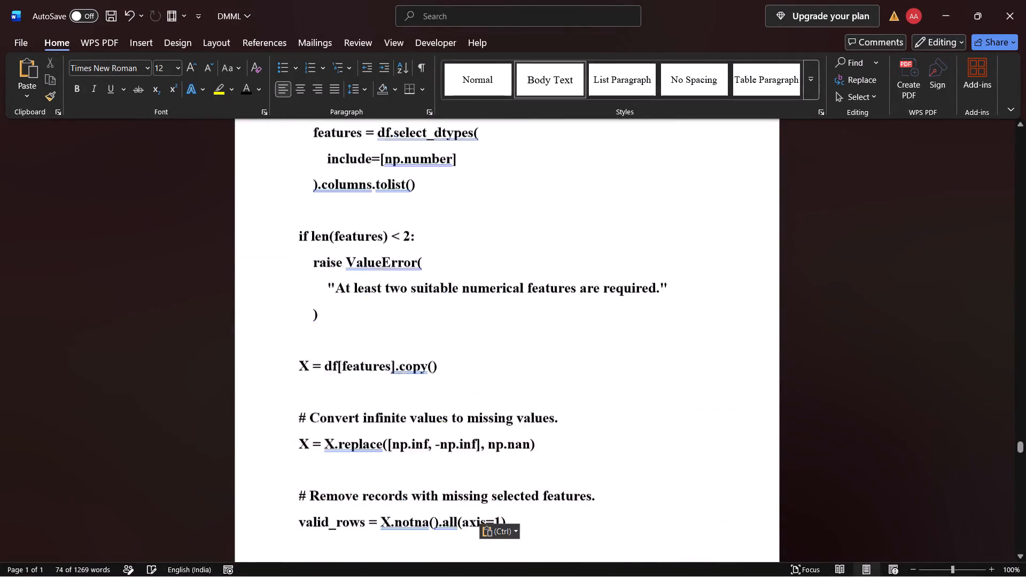
scroll(370, 310, "up", 2)
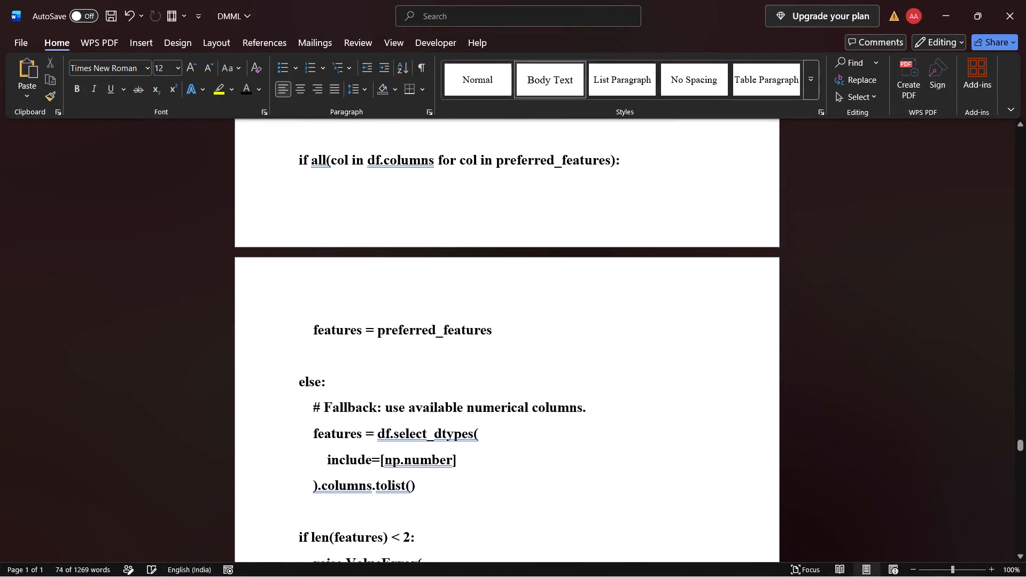
Undo the report paste, delete the selected chapter template content after the contents table, and paste the report there again.
key("alt+Tab")
key("alt+Tab")
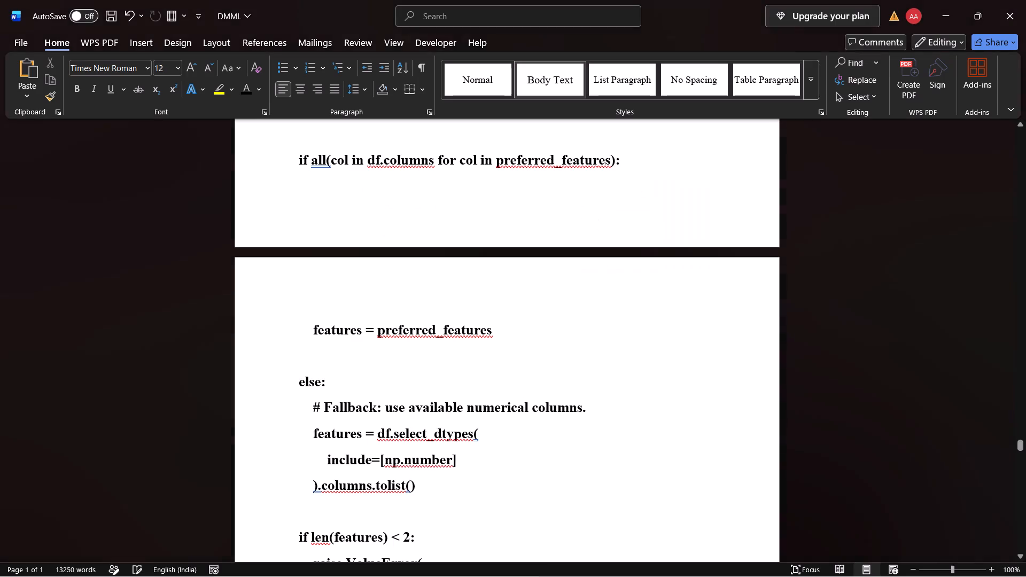
key("ctrl+z")
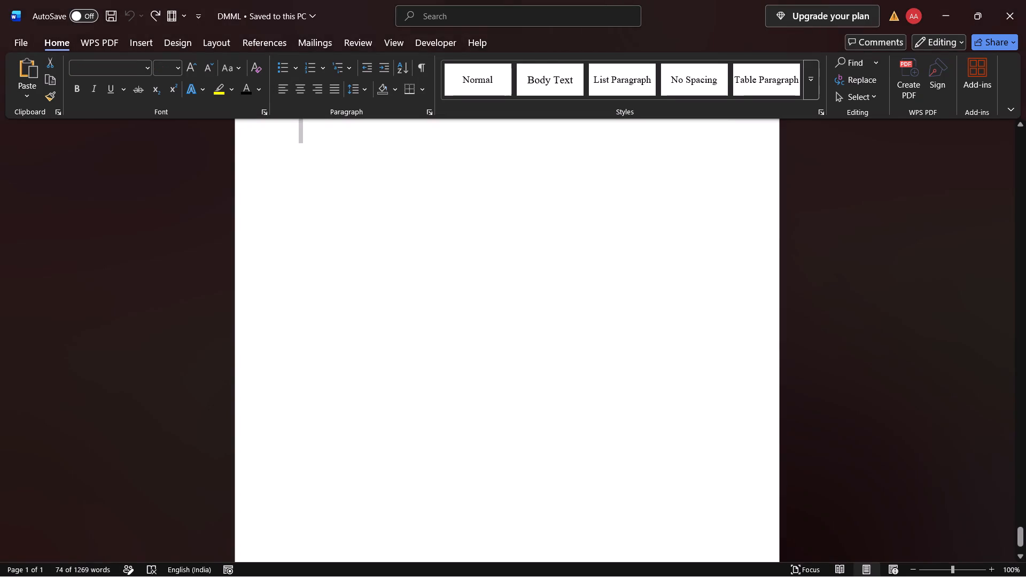
scroll(383, 312, "up", 3)
key("BackSpace")
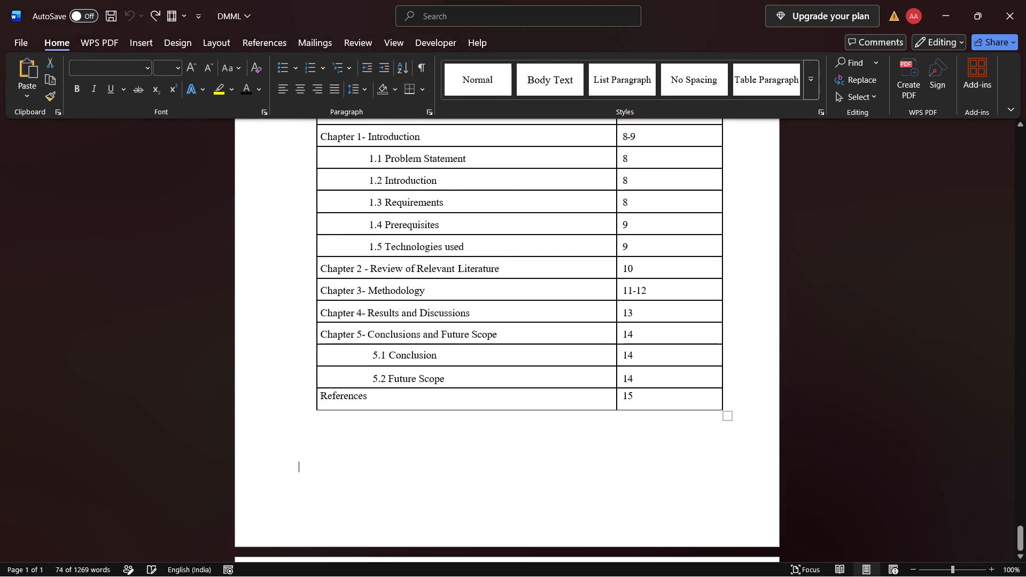
scroll(386, 313, "down", 2)
key("ctrl+v")
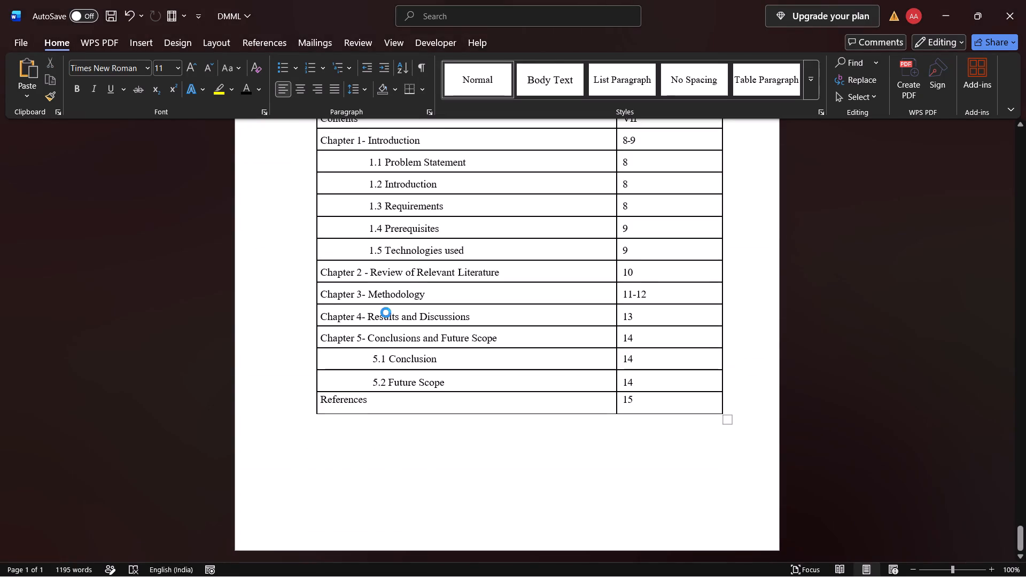
Look through the re-pasted report from the references back to the start of Chapter 1, checking its formatting.
scroll(386, 313, "up", 3)
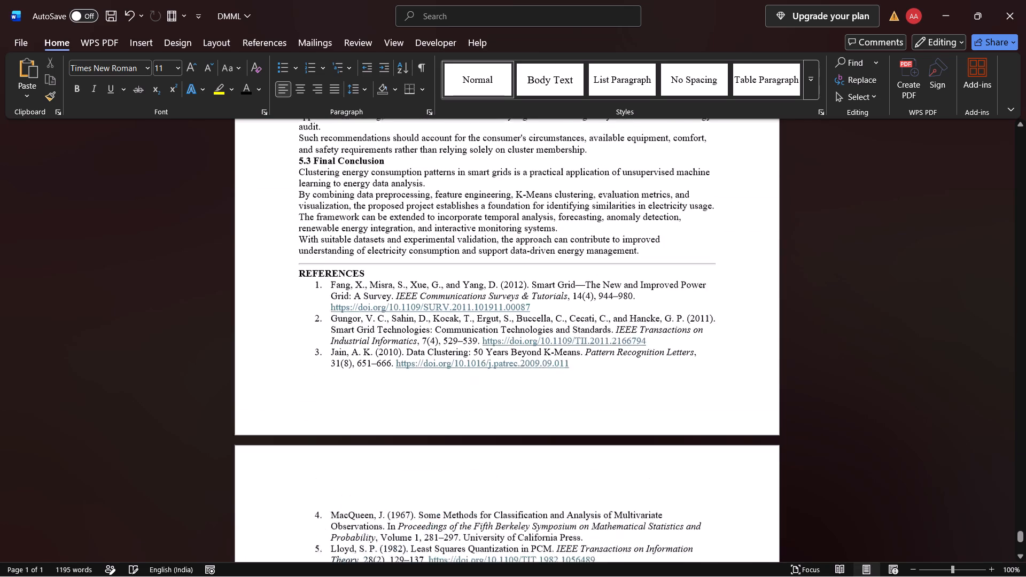
scroll(386, 313, "up", 16)
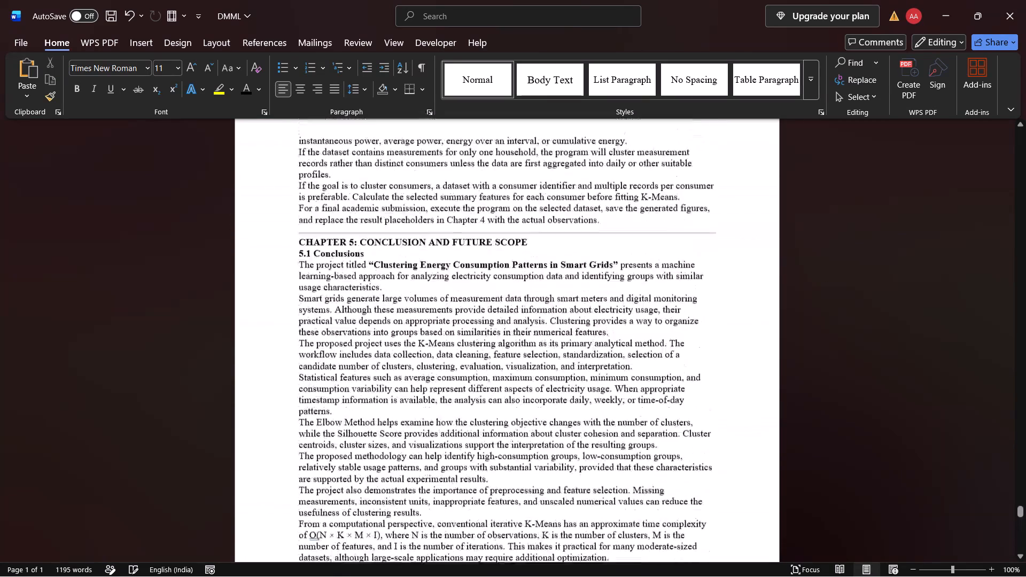
scroll(390, 313, "up", 5)
scroll(390, 313, "up", 20)
scroll(390, 313, "up", 2)
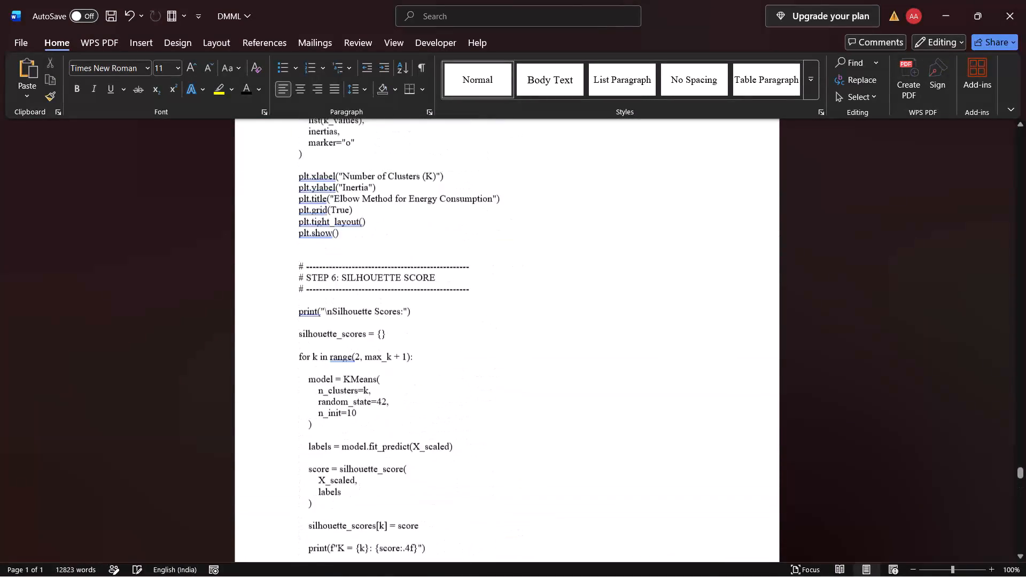
scroll(391, 313, "up", 5)
scroll(393, 314, "up", 20)
scroll(393, 314, "up", 9)
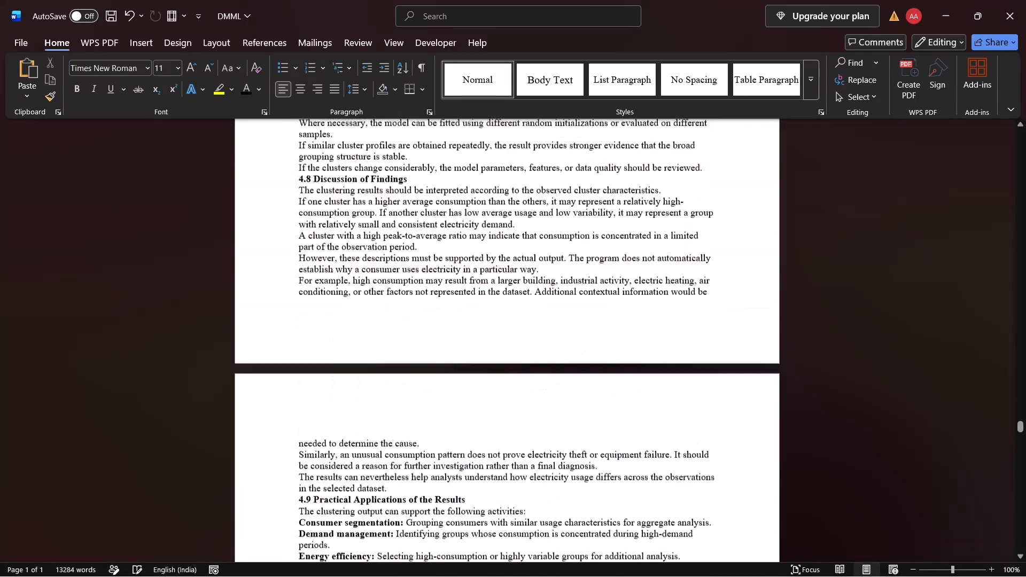
scroll(397, 314, "up", 14)
scroll(397, 313, "up", 9)
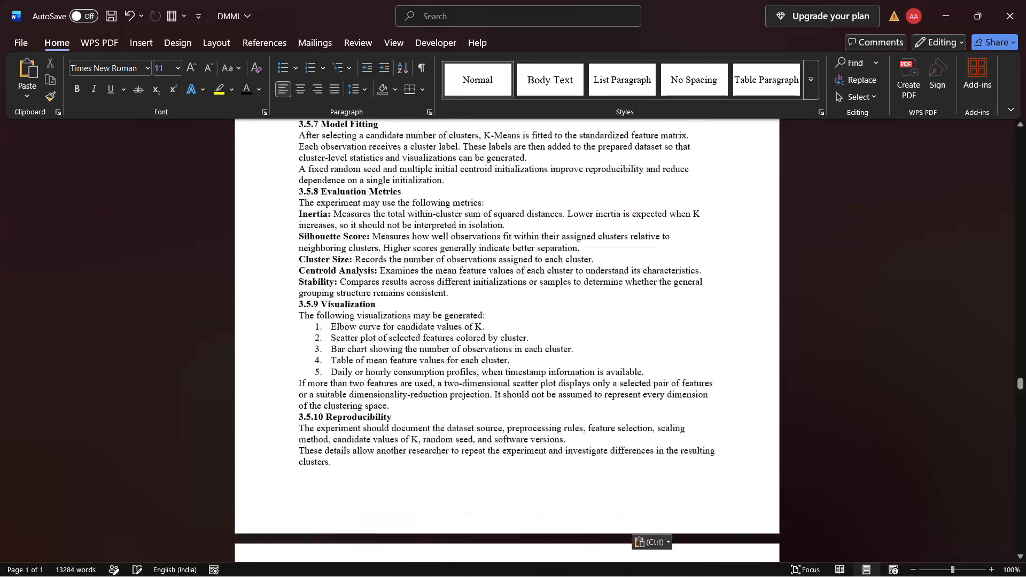
scroll(397, 313, "up", 10)
scroll(397, 313, "up", 17)
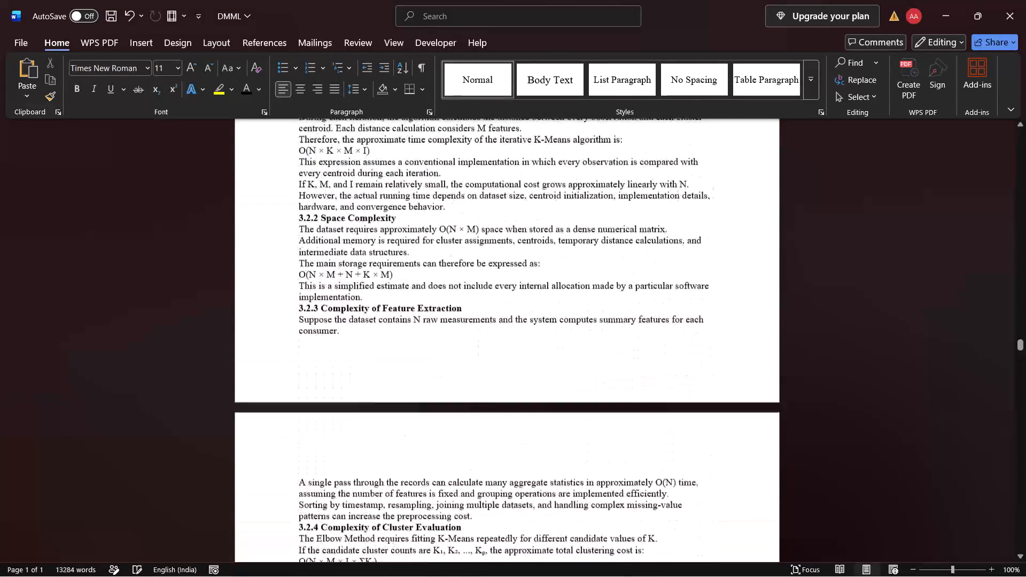
scroll(397, 313, "up", 6)
scroll(397, 313, "up", 20)
scroll(397, 313, "up", 7)
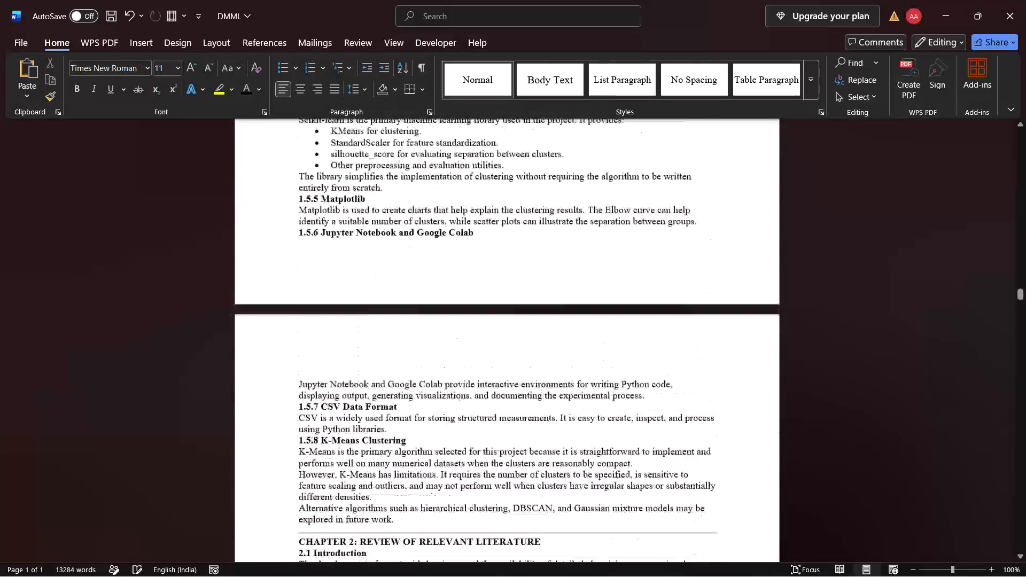
scroll(391, 314, "up", 10)
scroll(391, 314, "up", 20)
scroll(391, 314, "up", 8)
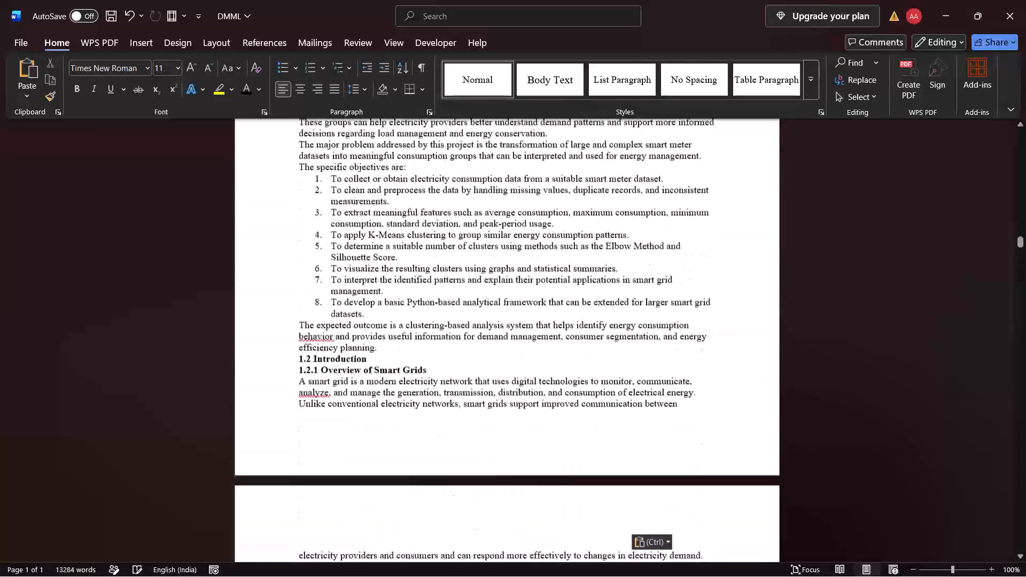
scroll(391, 314, "up", 7)
scroll(391, 314, "down", 2)
scroll(372, 365, "down", 7)
scroll(369, 371, "up", 1)
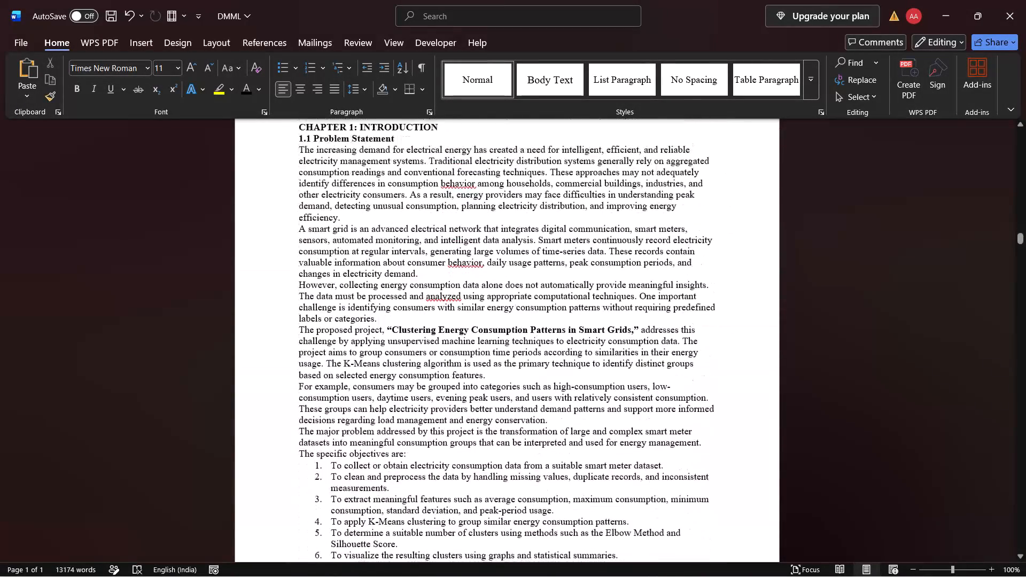
Insert two line breaks before the title CLUSTERING ENERGY CONSUMPTION PATTERNS IN SMART GRIDS to move it onto the page after the contents table.
scroll(369, 371, "up", 4)
left_click(299, 451)
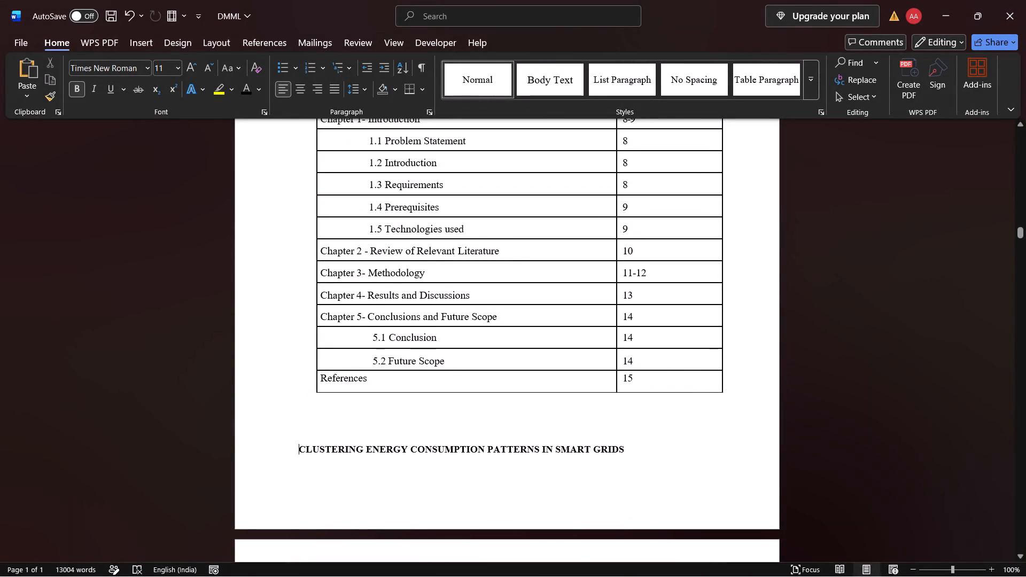
key("Return")
key("Return")
scroll(676, 576, "down", 1)
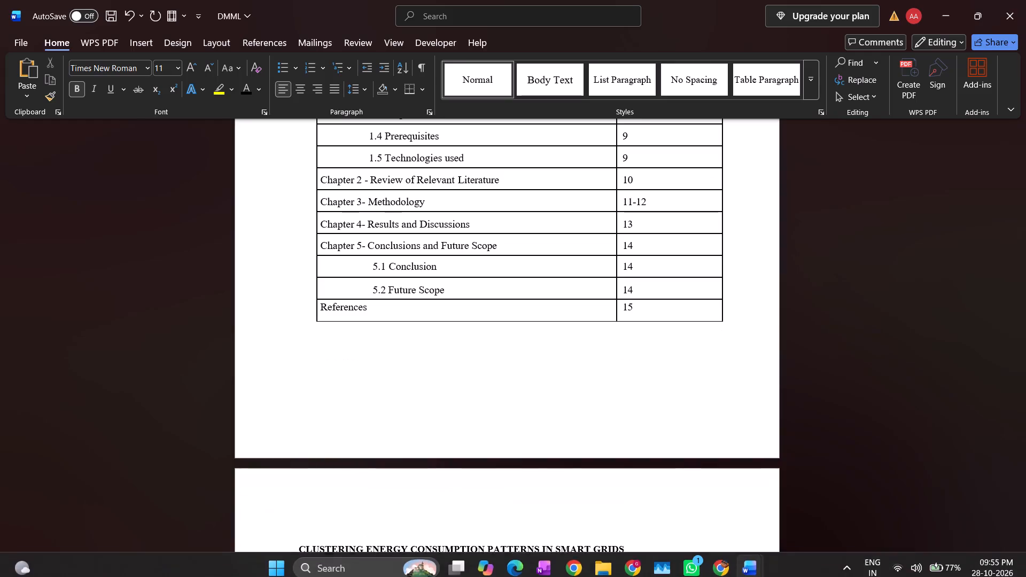
scroll(648, 434, "down", 2)
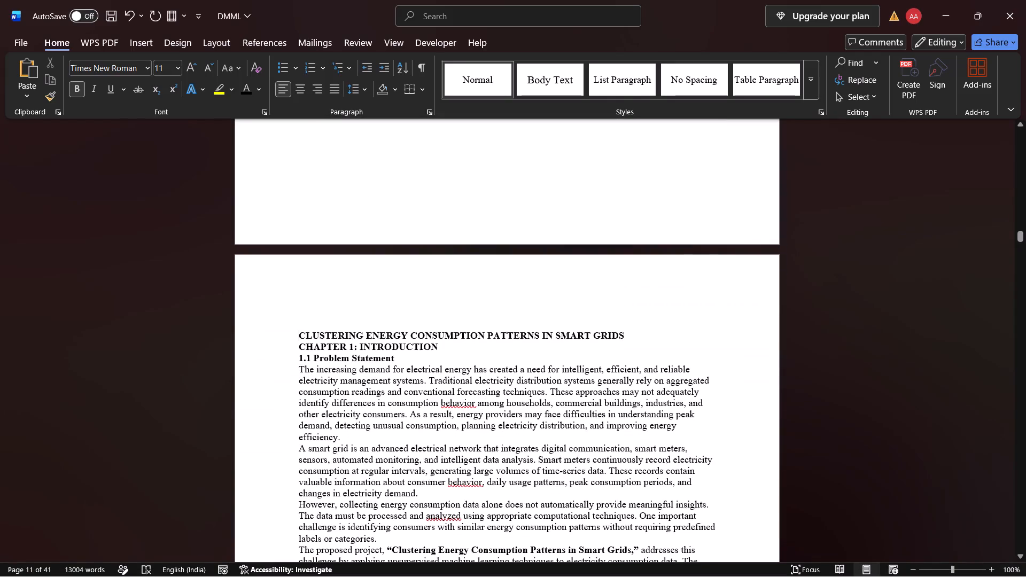
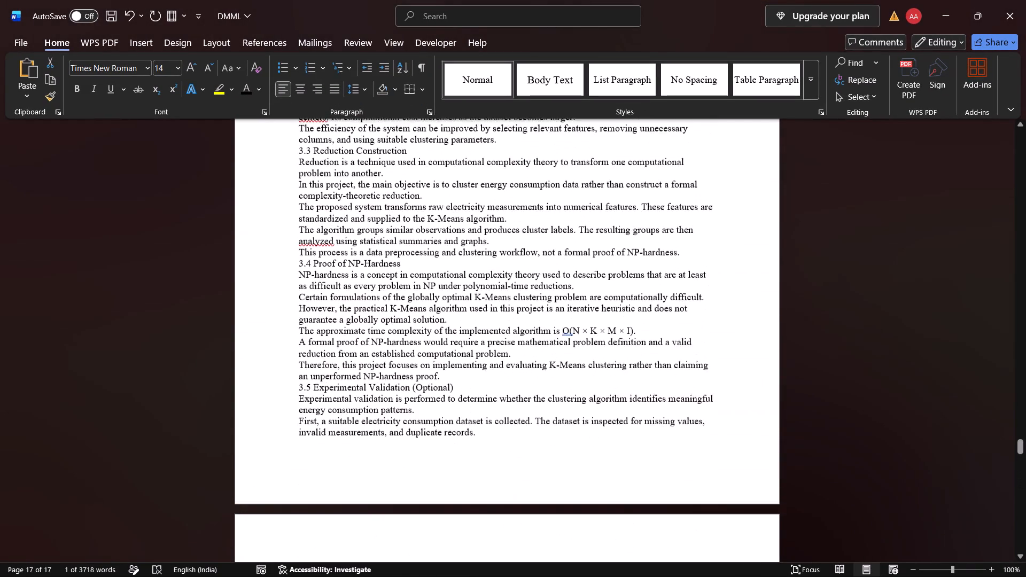
scroll(493, 273, "up", 3)
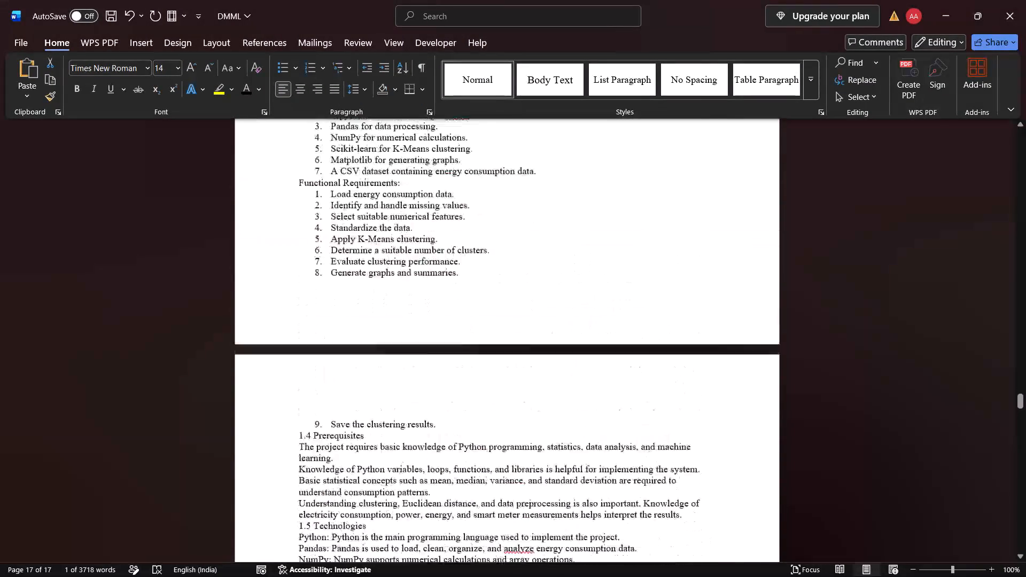
scroll(493, 273, "up", 1)
scroll(493, 273, "down", 3)
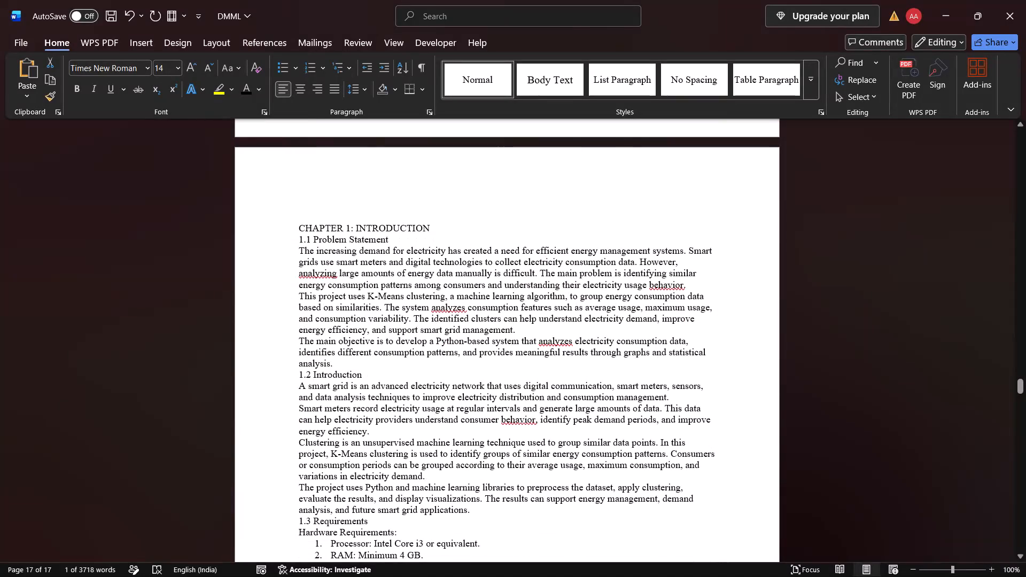
left_click_drag(309, 210, 339, 246)
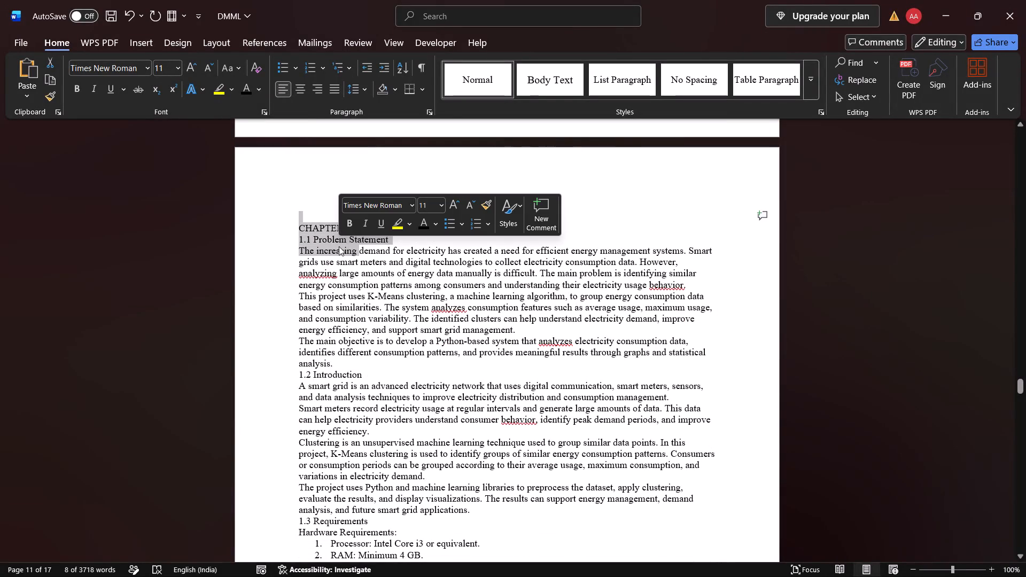
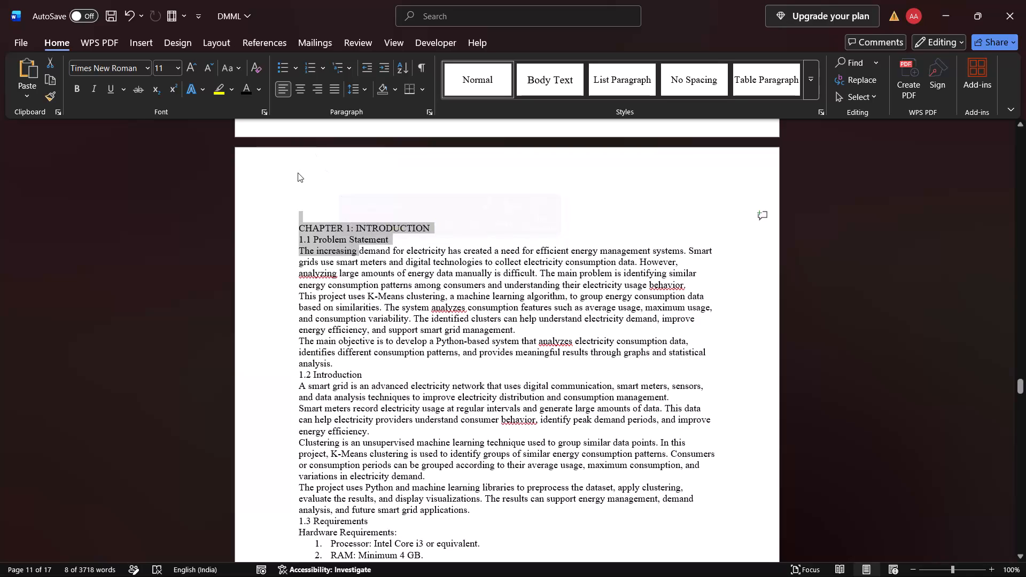
Delete the old report text from the "CHAPTER 1: INTRODUCTION" heading through the end of the document.
left_click(298, 173)
left_click_drag(294, 209, 389, 576)
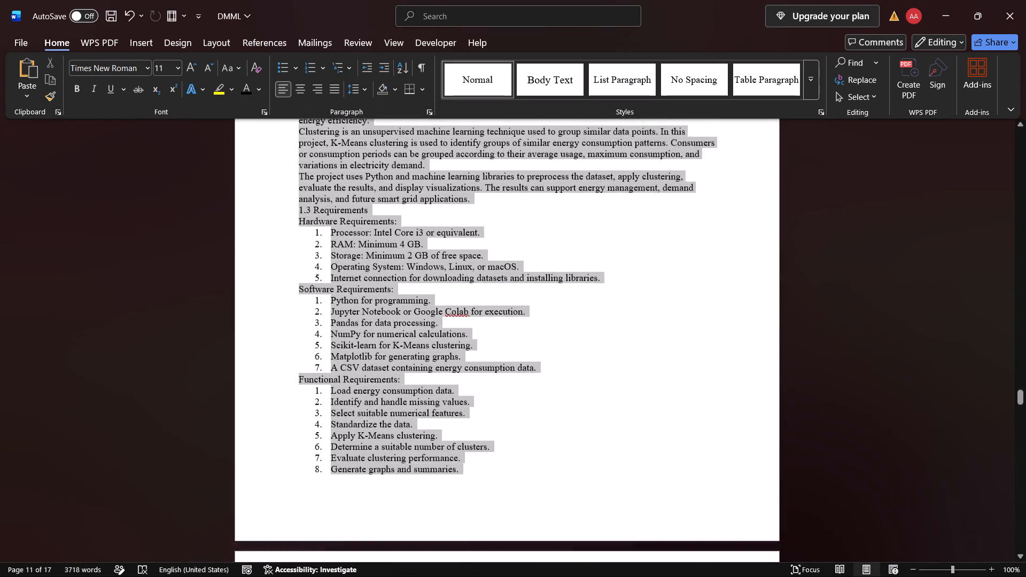
left_click_drag(389, 576, 416, 576)
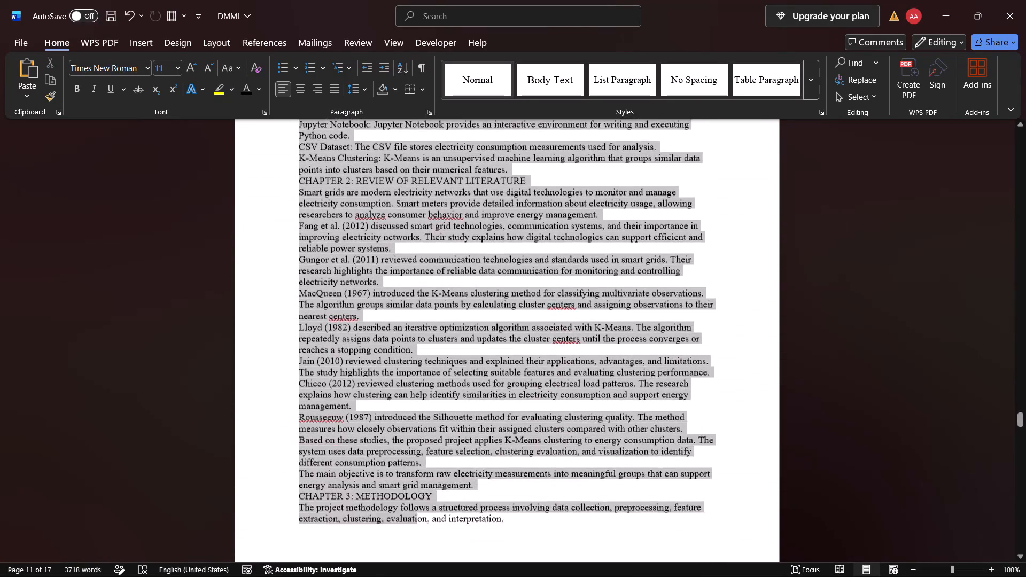
left_click_drag(416, 576, 417, 576)
key("BackSpace")
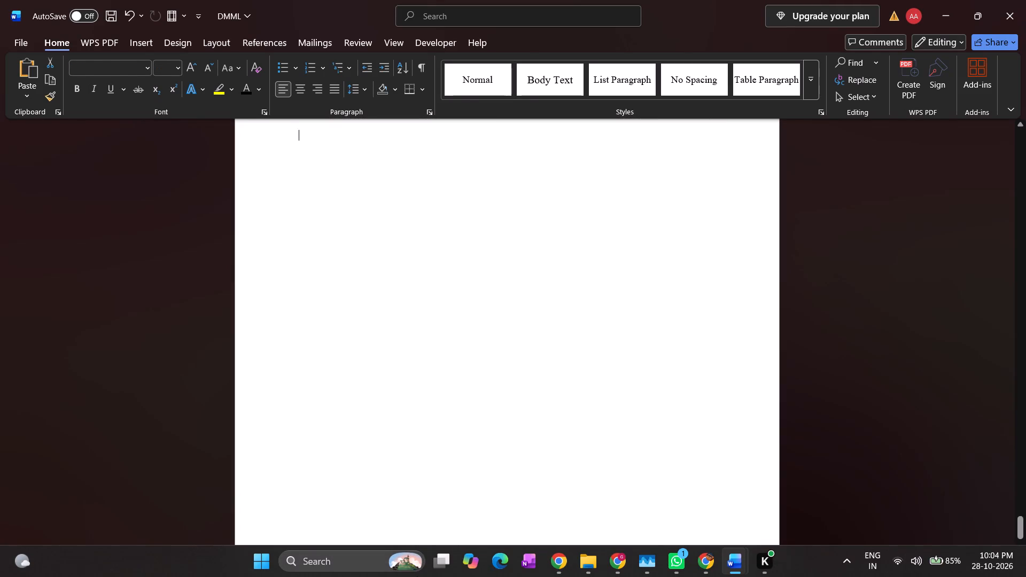
Paste the copied smart grid clustering report onto the empty page after the table of contents.
scroll(417, 576, "up", 1)
scroll(379, 454, "up", 1)
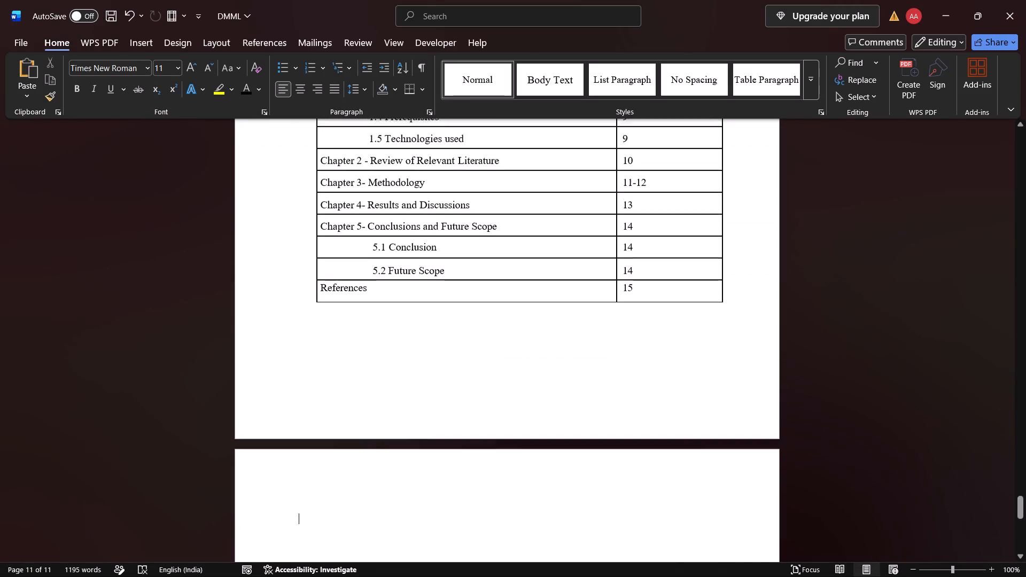
scroll(379, 454, "up", 1)
key("ctrl+v")
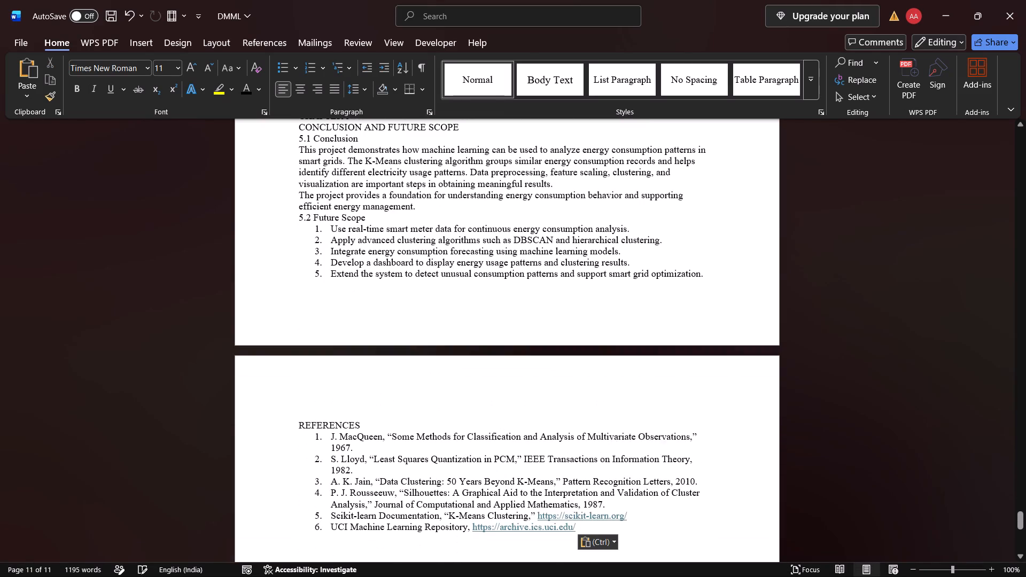
scroll(379, 454, "up", 3)
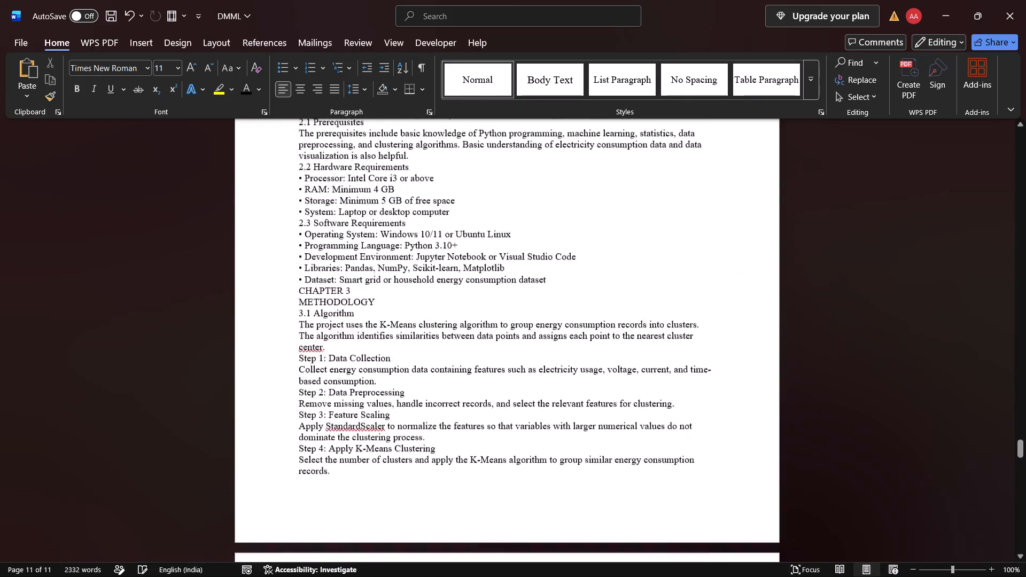
scroll(379, 454, "up", 1)
scroll(379, 454, "down", 1)
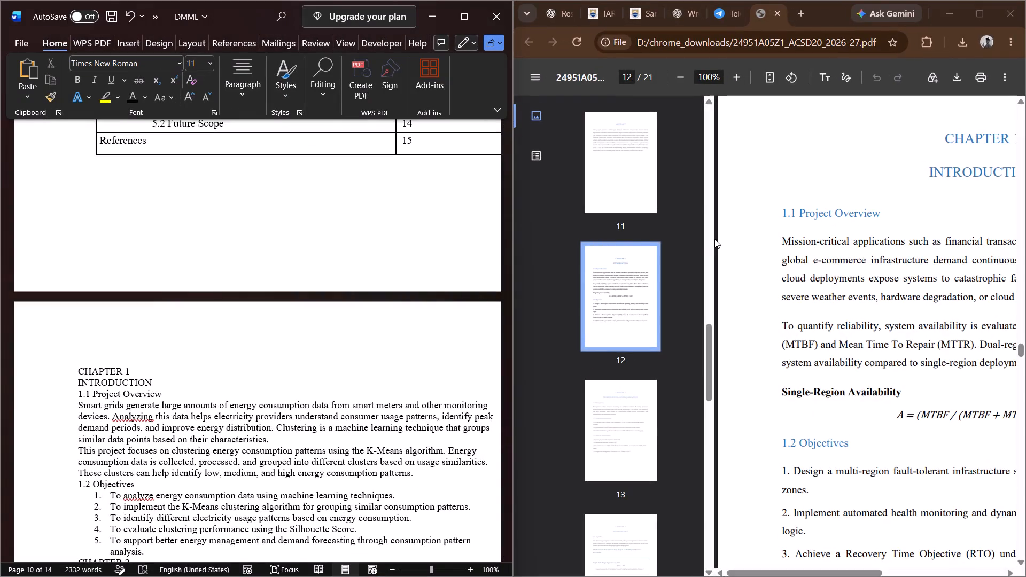
scroll(857, 274, "up", 1)
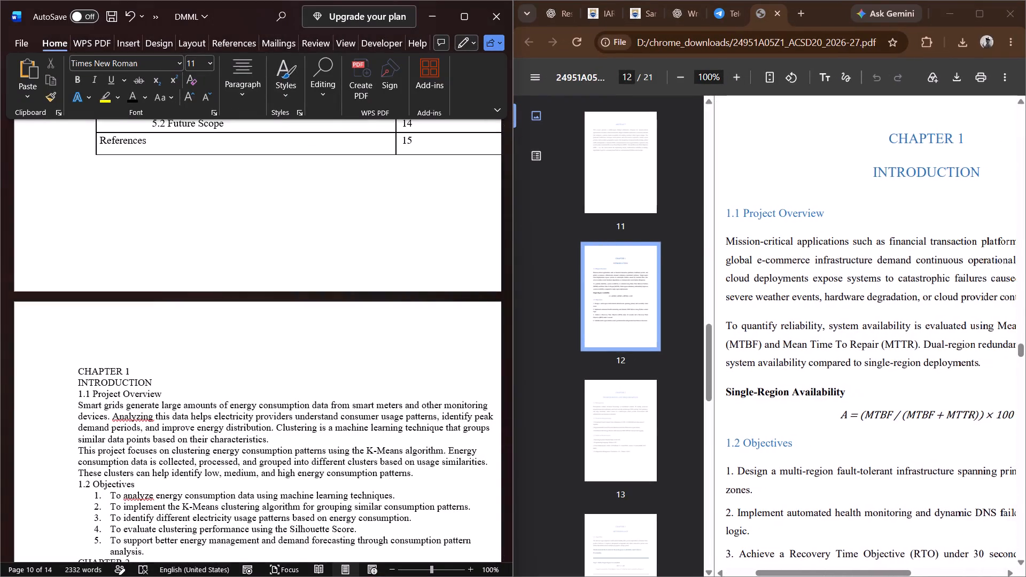
scroll(857, 274, "up", 1)
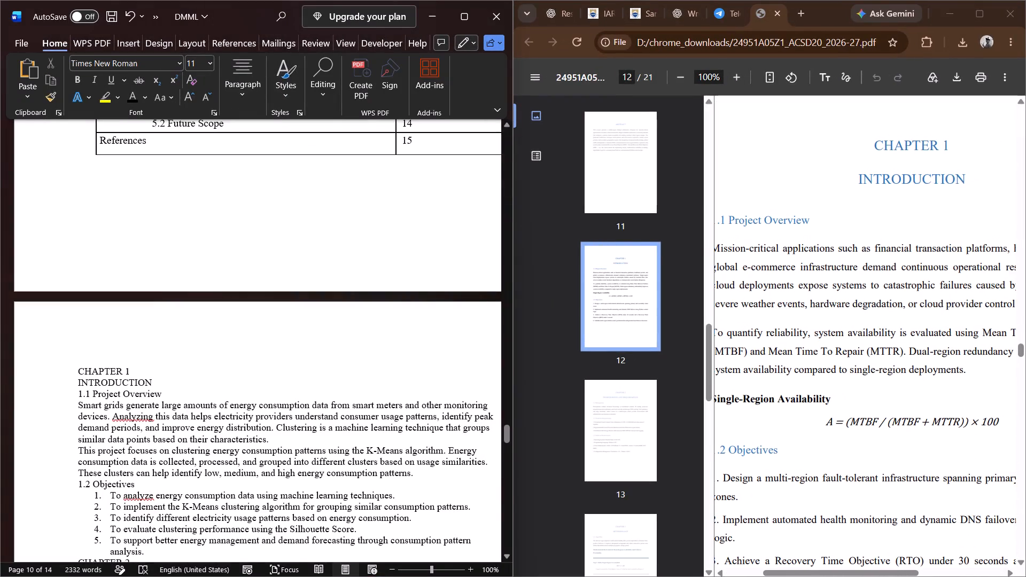
Format the "CHAPTER 1" and "INTRODUCTION" heading lines in the Word document as centred, 16 pt, dark blue text.
left_click_drag(156, 383, 72, 370)
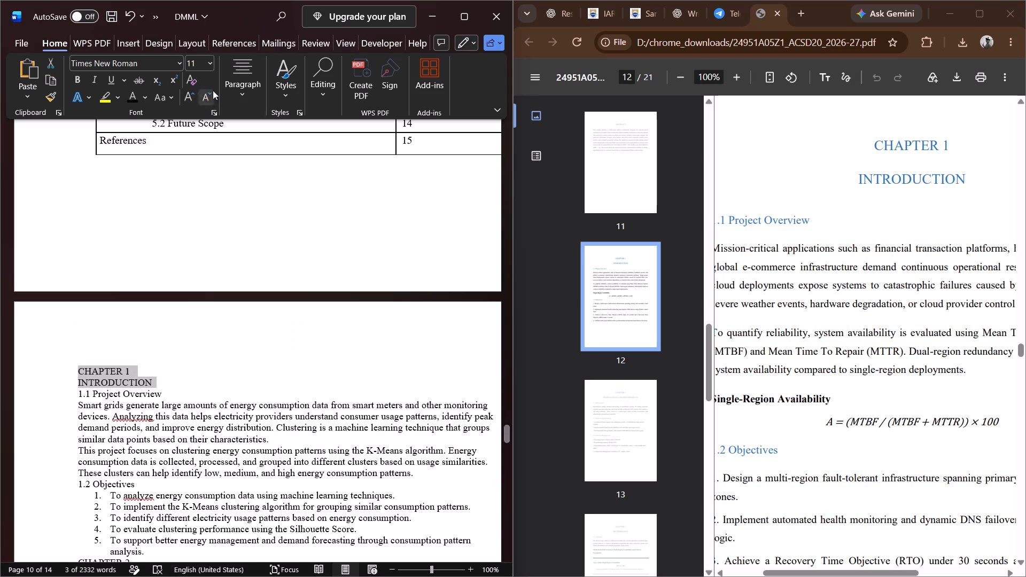
left_click(244, 94)
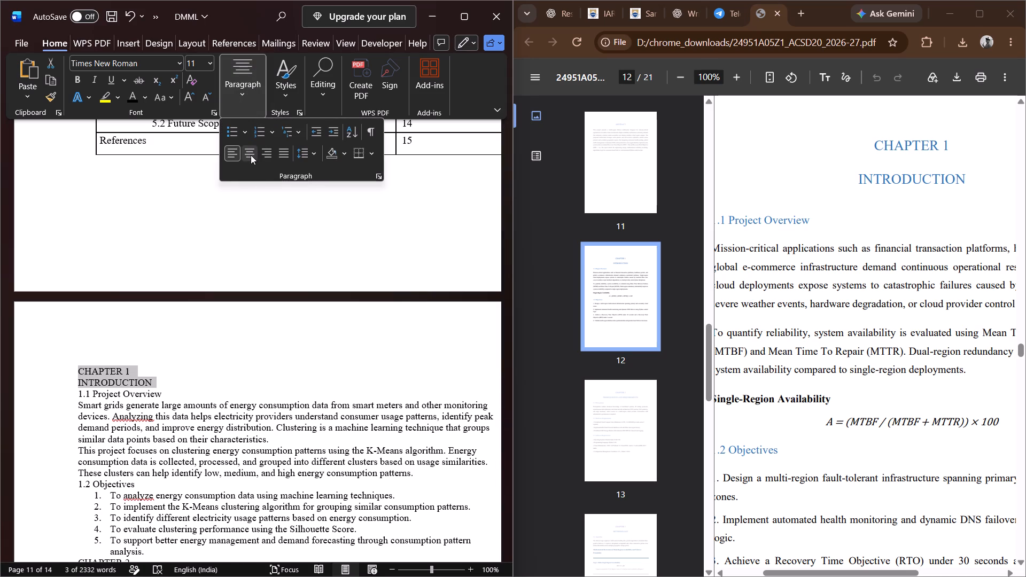
left_click(251, 155)
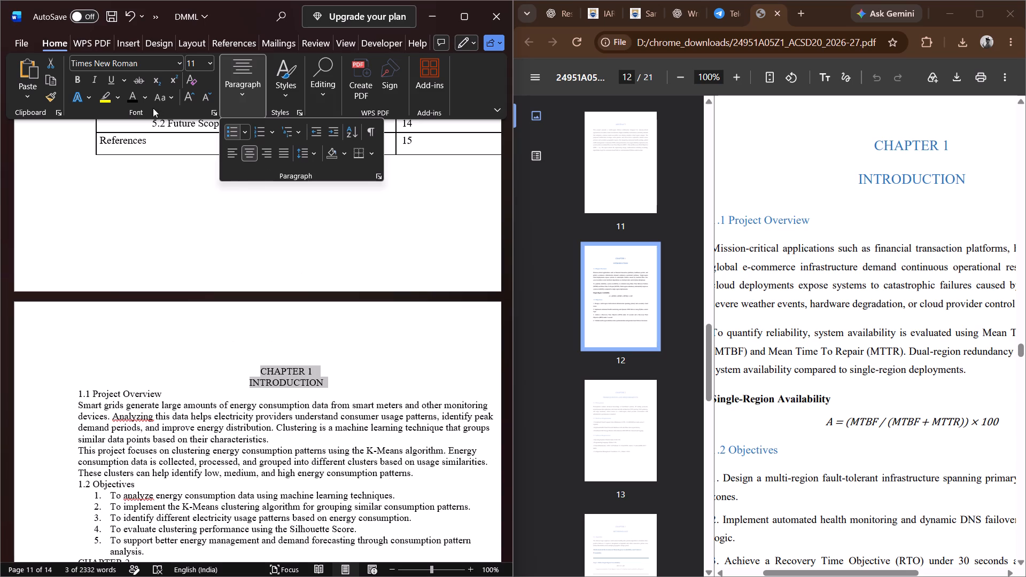
left_click(211, 64)
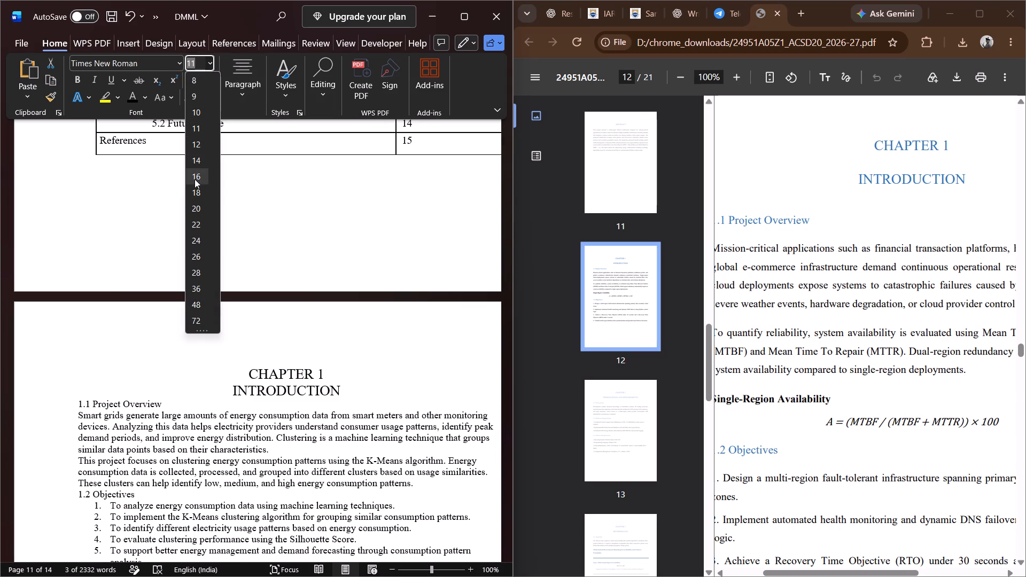
left_click(195, 179)
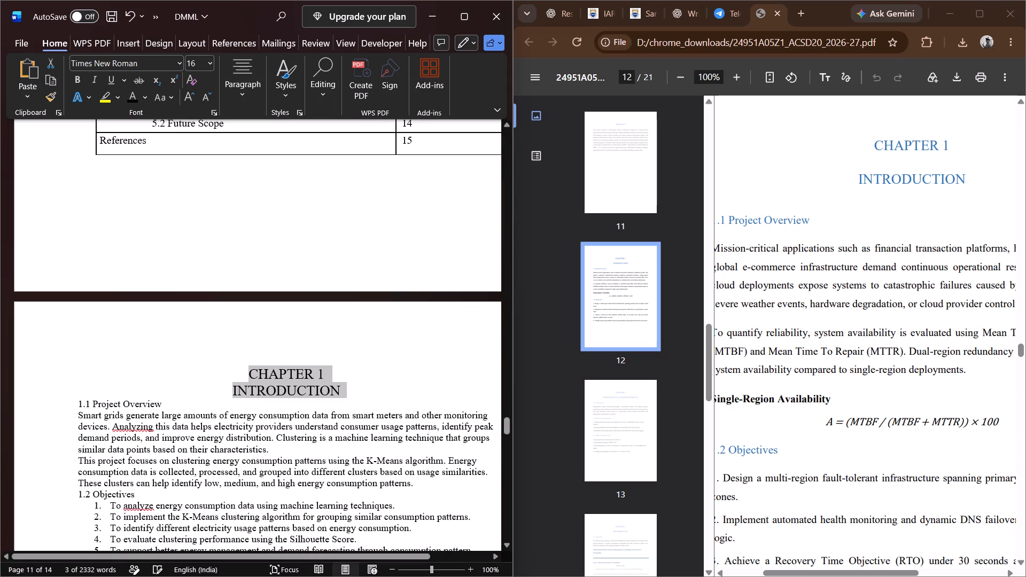
left_click(134, 99)
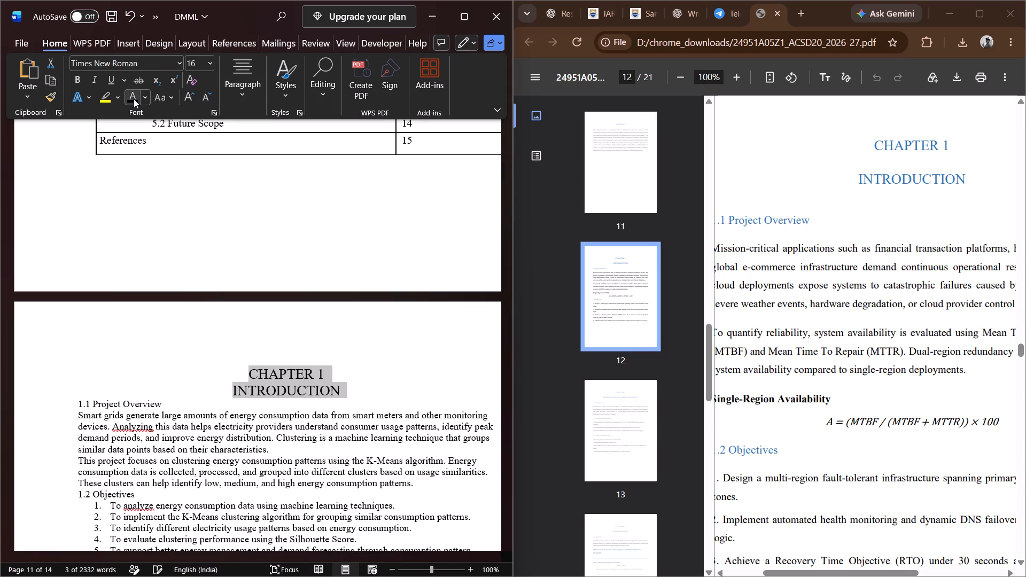
left_click(135, 99)
left_click(142, 98)
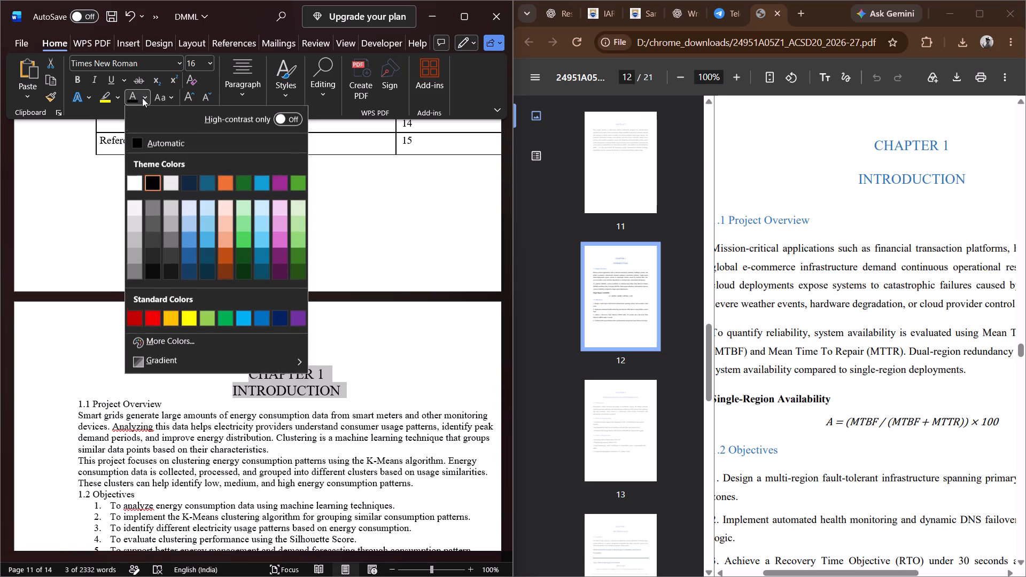
left_click(187, 253)
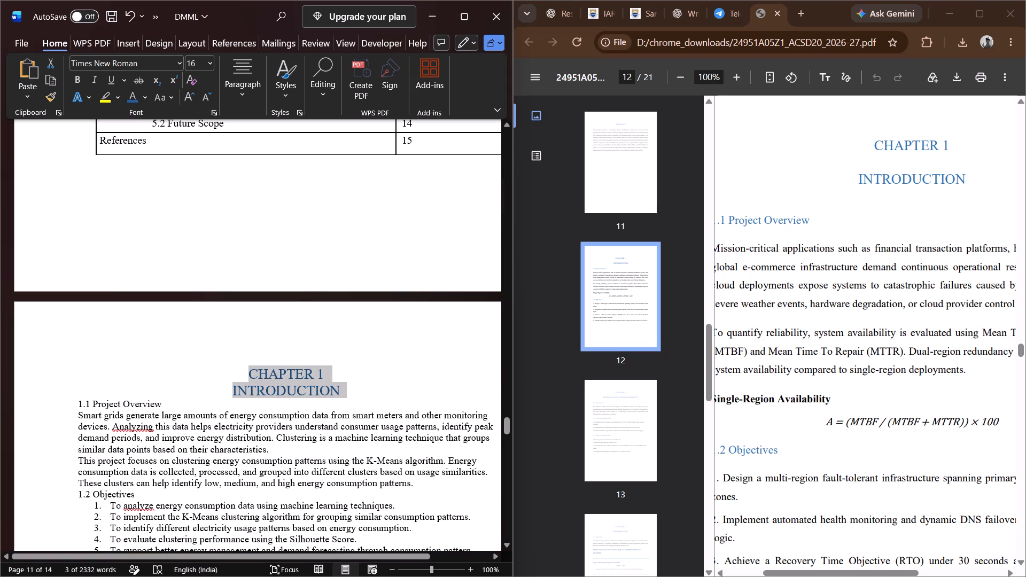
Insert a blank line after "CHAPTER 1" and another after "INTRODUCTION".
left_click(360, 393)
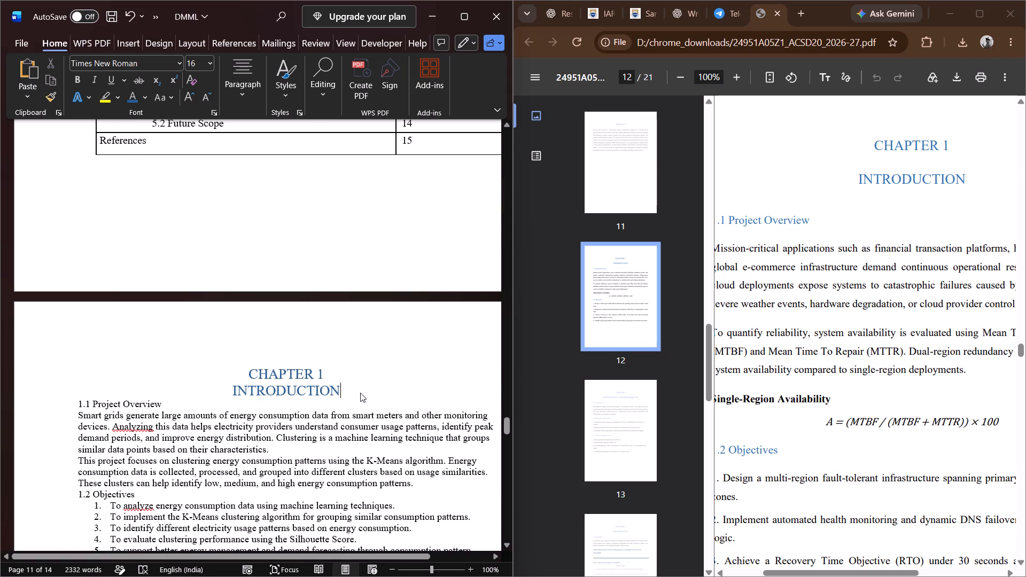
left_click(337, 371)
key("Return")
left_click(360, 407)
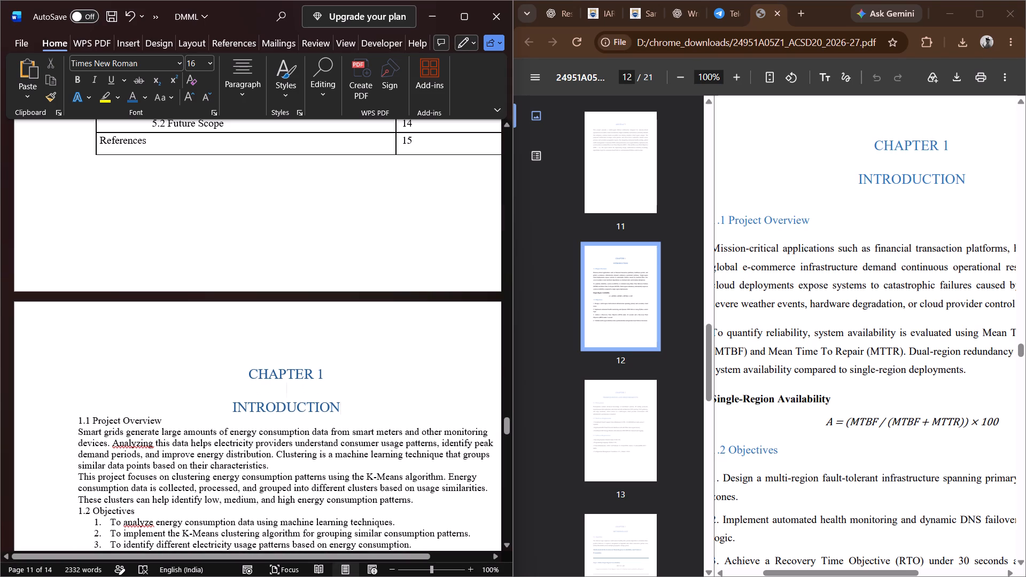
key("Return")
Format the "1.1 Project Overview" subheading in the same blue with font size 12.
scroll(360, 407, "down", 1)
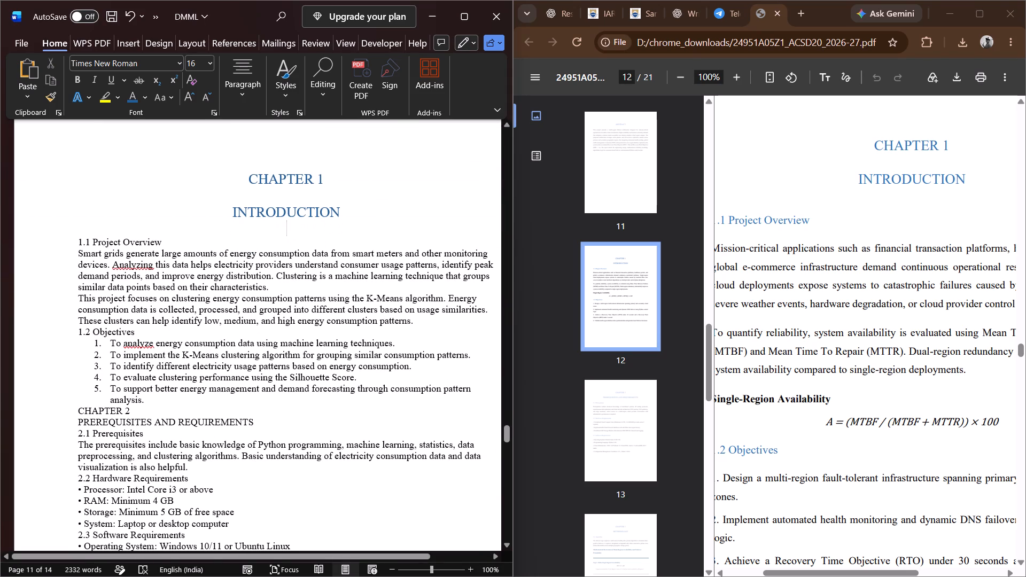
left_click_drag(198, 238, 75, 246)
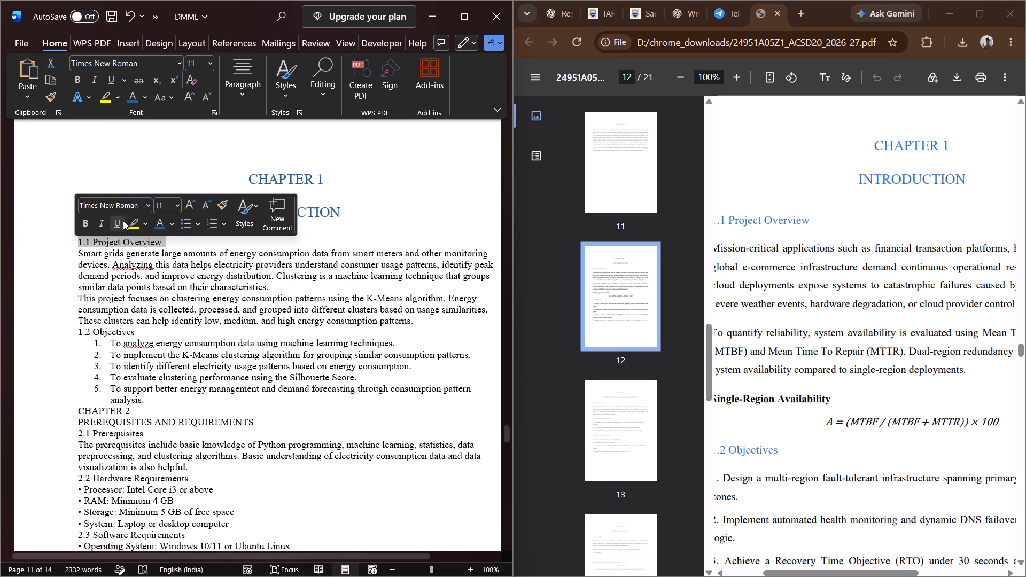
left_click(160, 228)
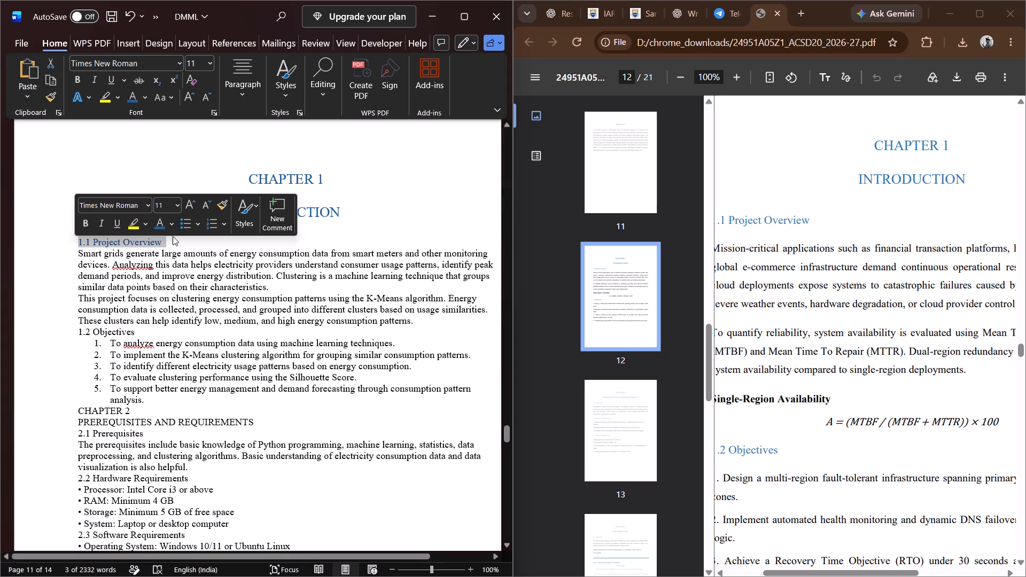
left_click(179, 206)
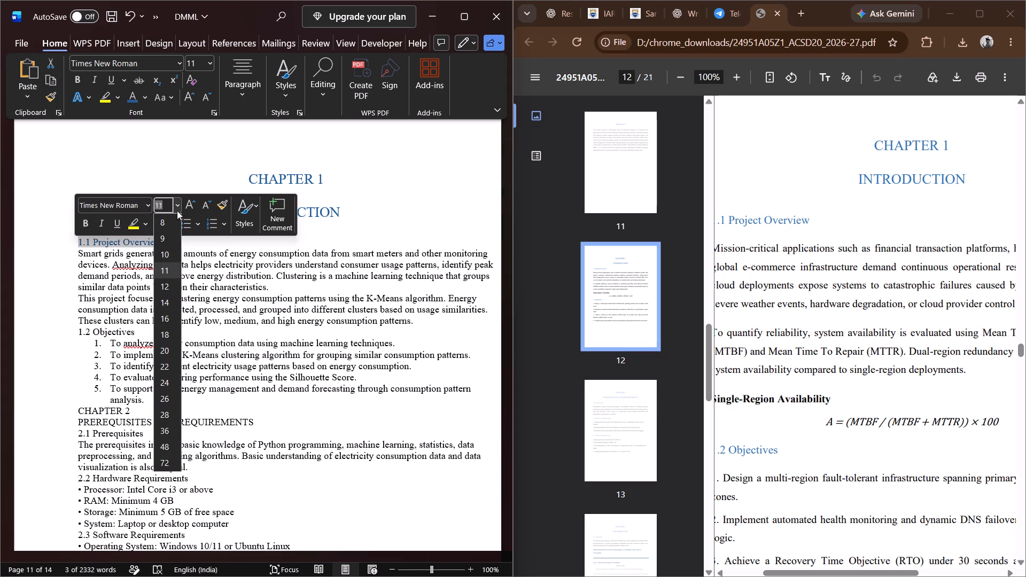
left_click(162, 284)
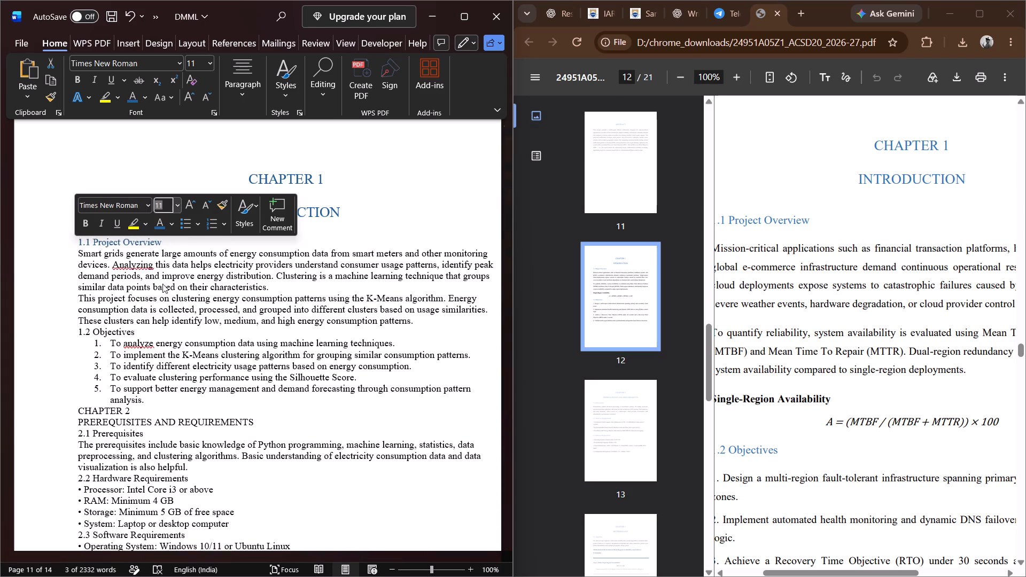
Insert an unnumbered blank line below the "1.1 Project Overview" subheading and another between its body text and "1.2 Objectives".
left_click(223, 238)
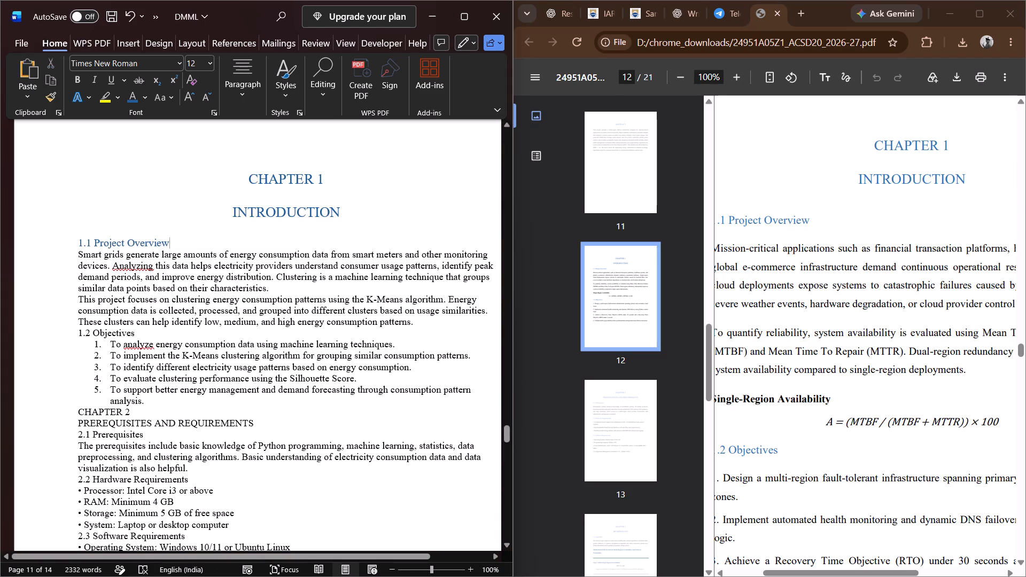
key("Return")
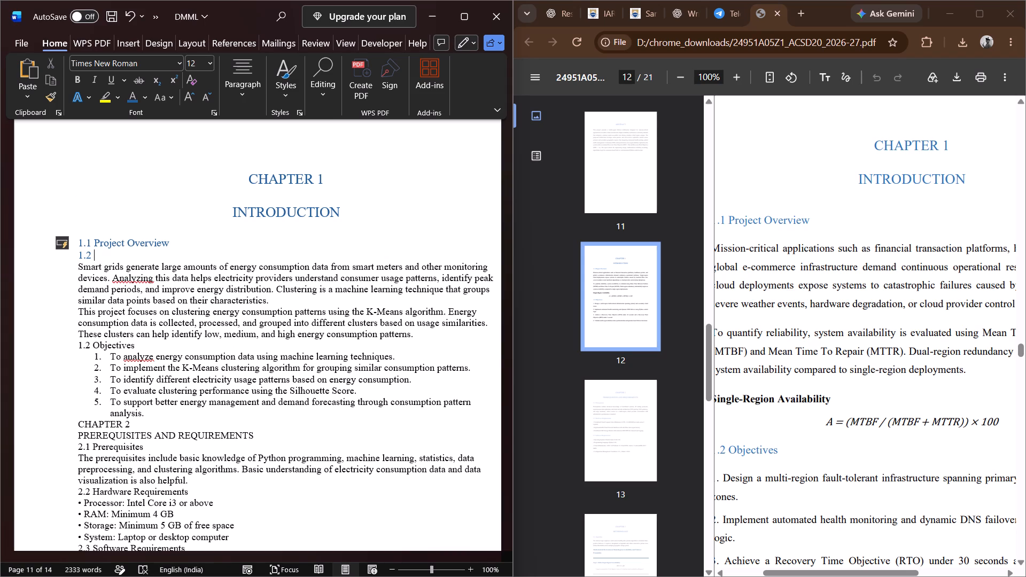
key("Return")
key("Return")
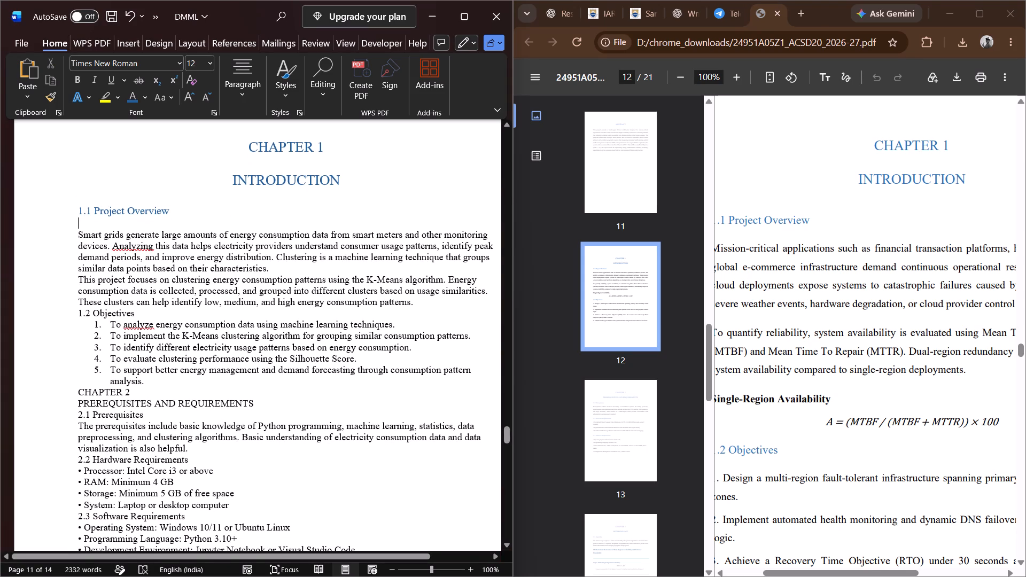
left_click(413, 305)
key("Return")
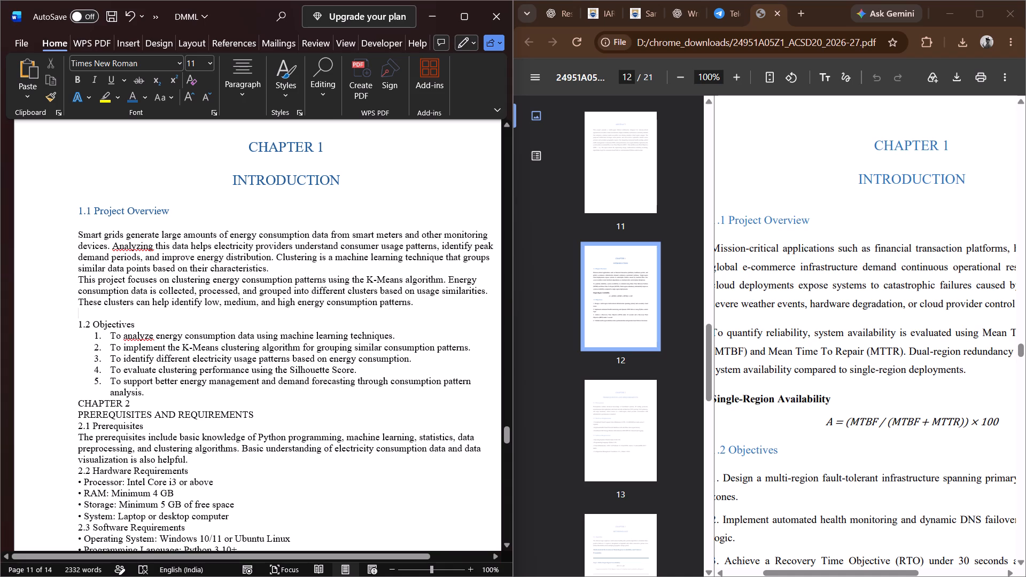
Colour the "1.2 Objectives" subheading the same blue and insert an unnumbered blank line below it.
left_click_drag(158, 324, 61, 327)
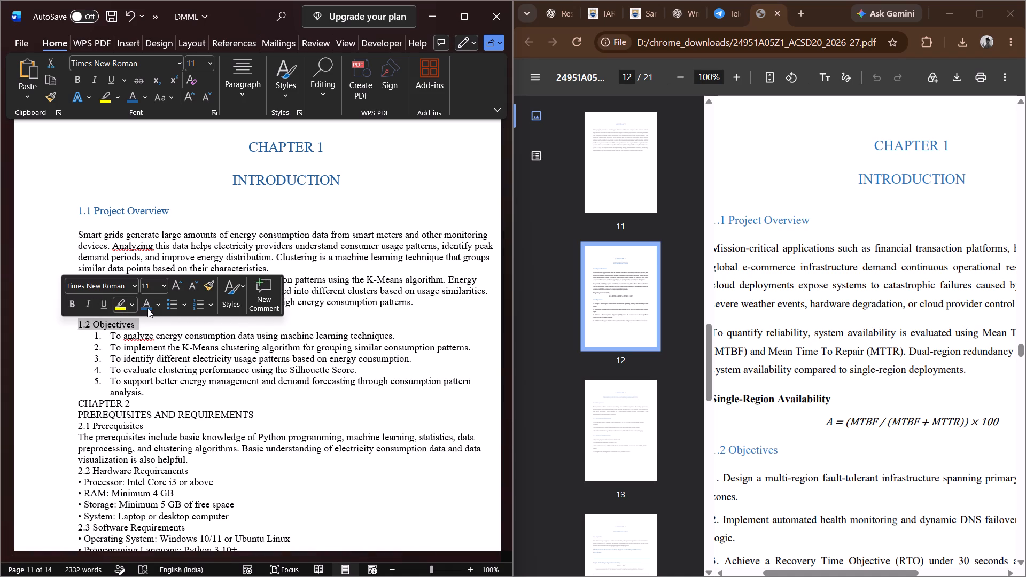
left_click(147, 308)
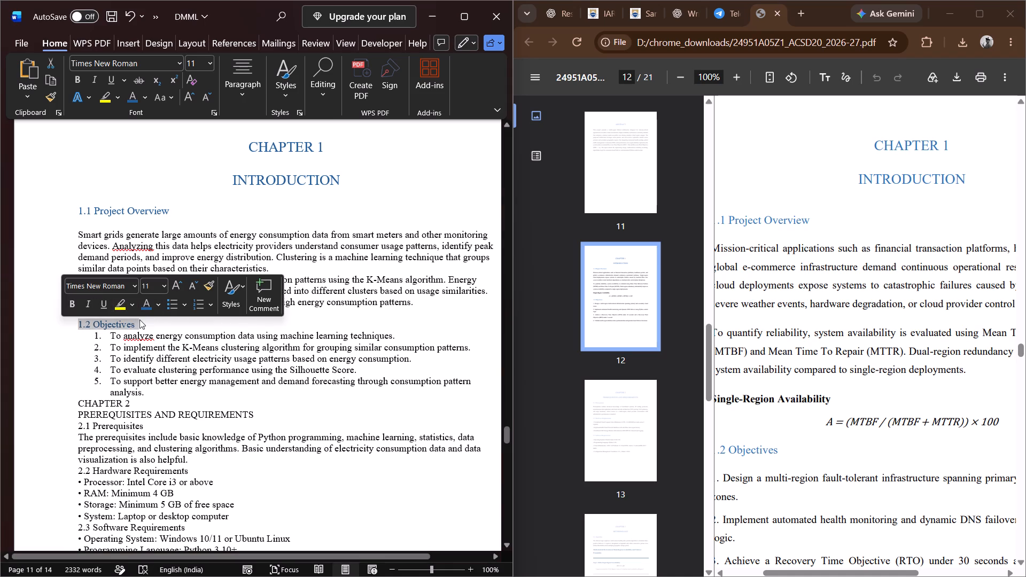
left_click(138, 324)
key("Return")
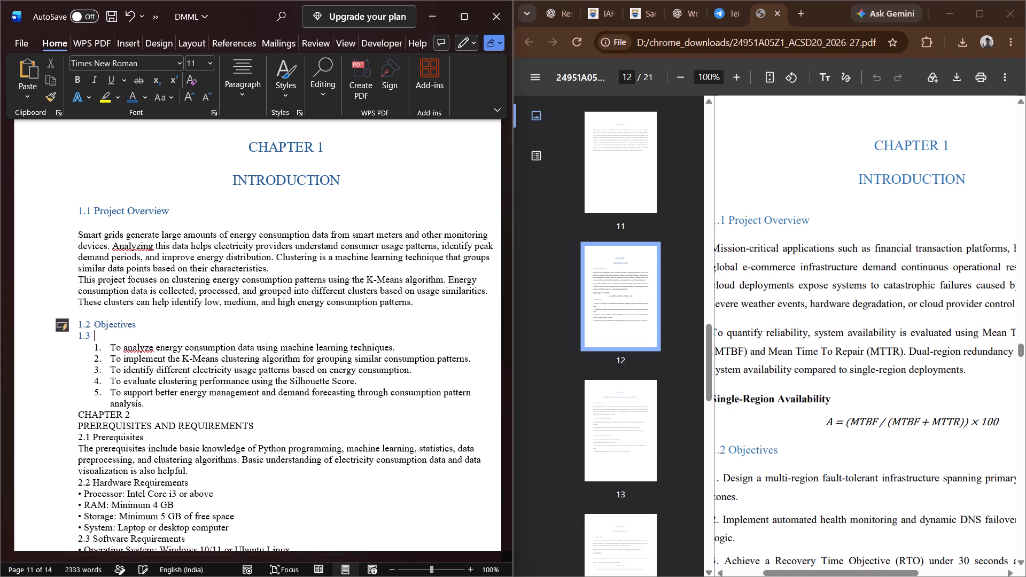
key("Return")
key("Return")
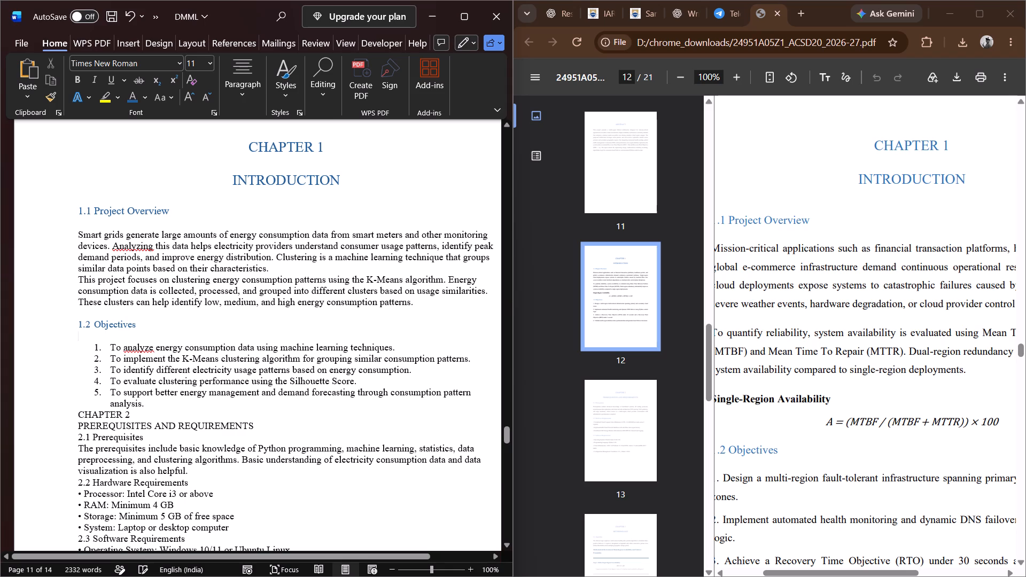
Insert nine blank lines between the last numbered objective and the "CHAPTER 2" heading.
left_click(158, 406)
key("Return")
key("Return")
key("Return")
key("Return")
key("Return")
key("Return")
key("Return")
key("Return")
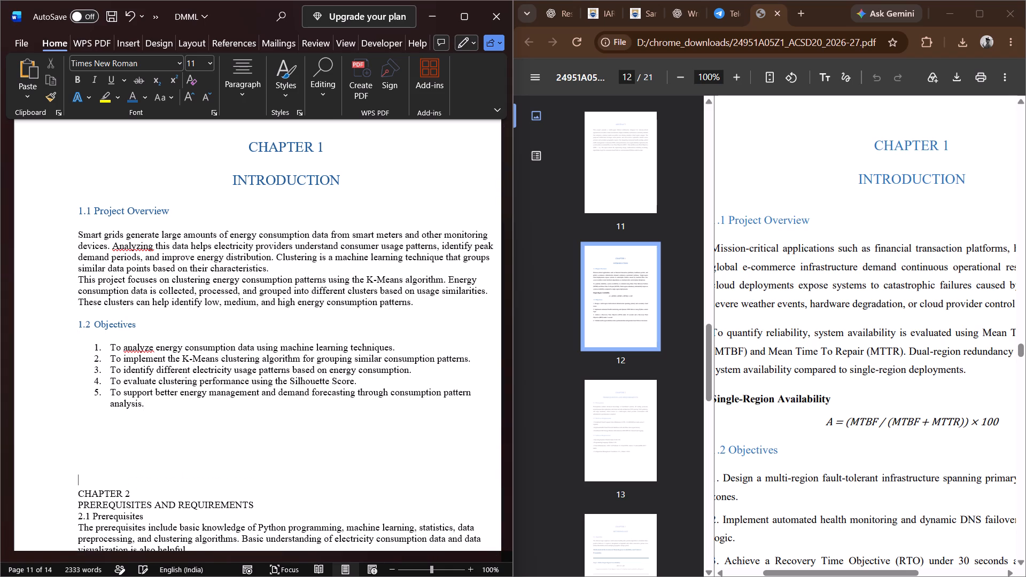
key("Return")
key("Return")
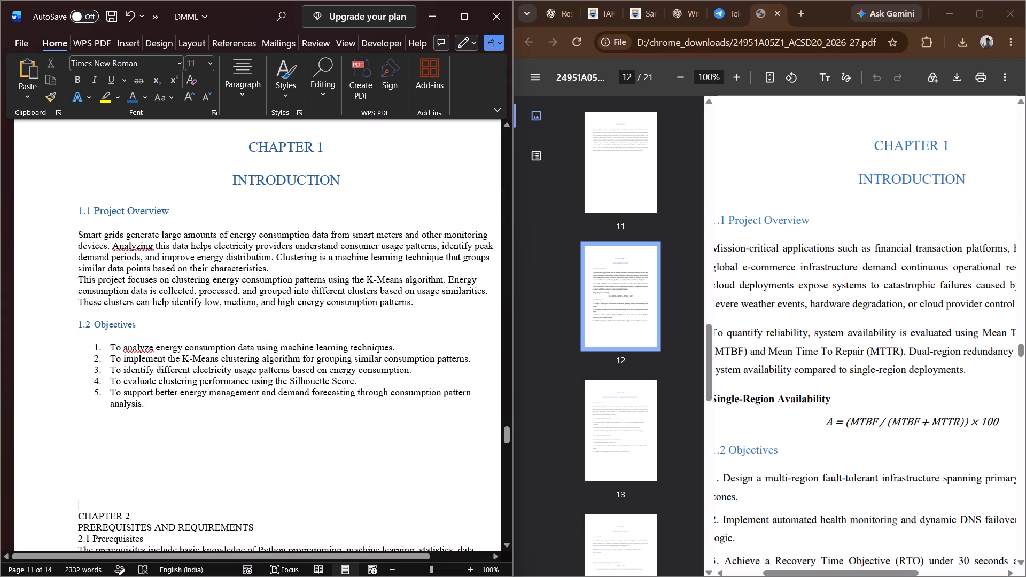
Justify the Chapter 1 text from the overview paragraphs through the objectives list and set its line spacing to 1.5.
left_click_drag(163, 409, 76, 233)
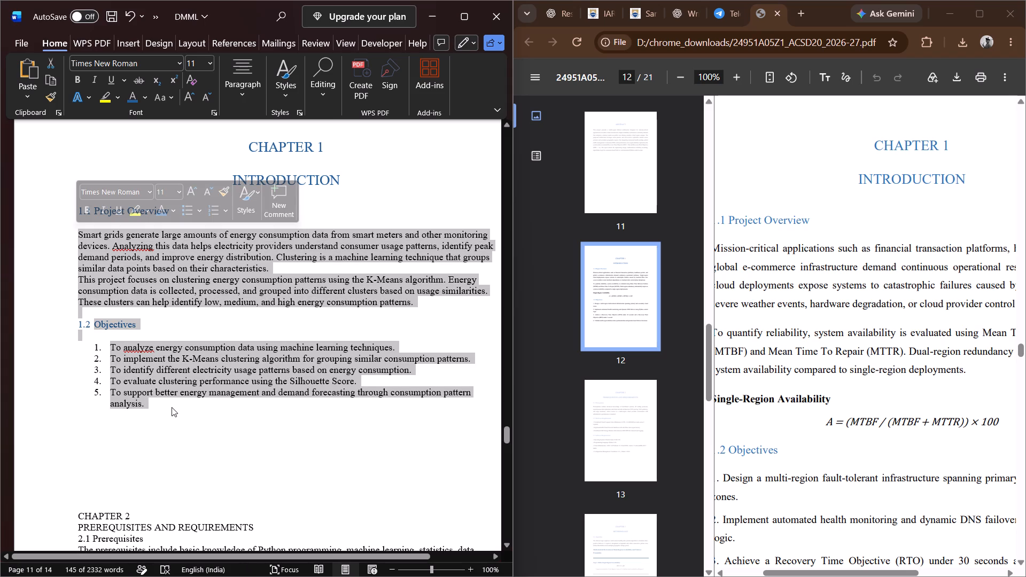
left_click(246, 95)
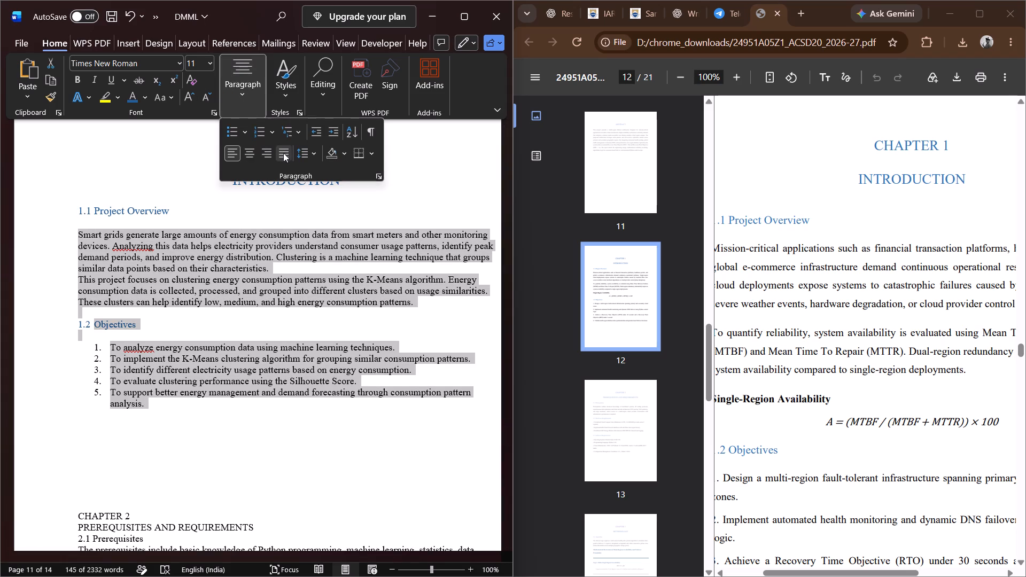
left_click(284, 153)
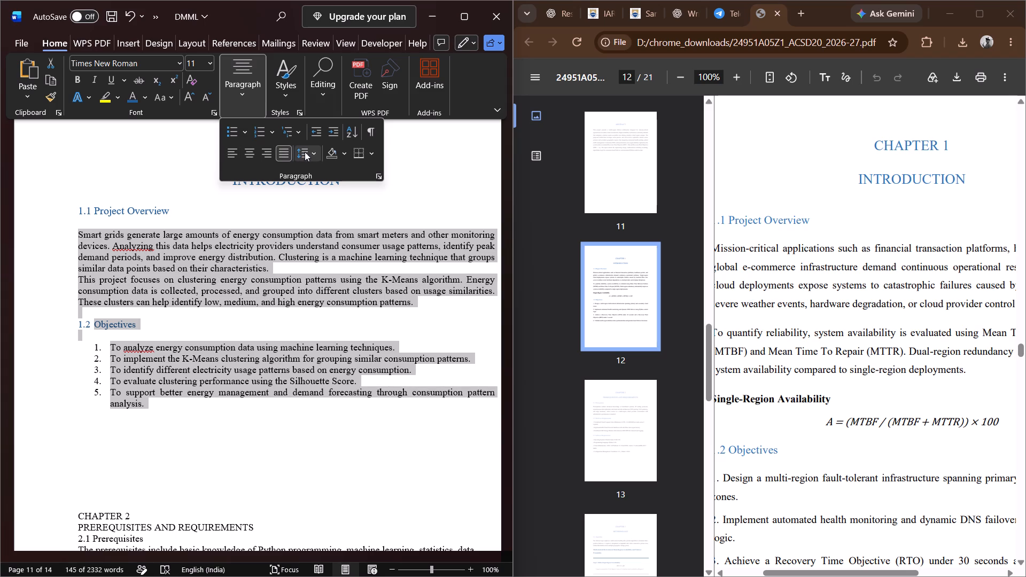
left_click(305, 152)
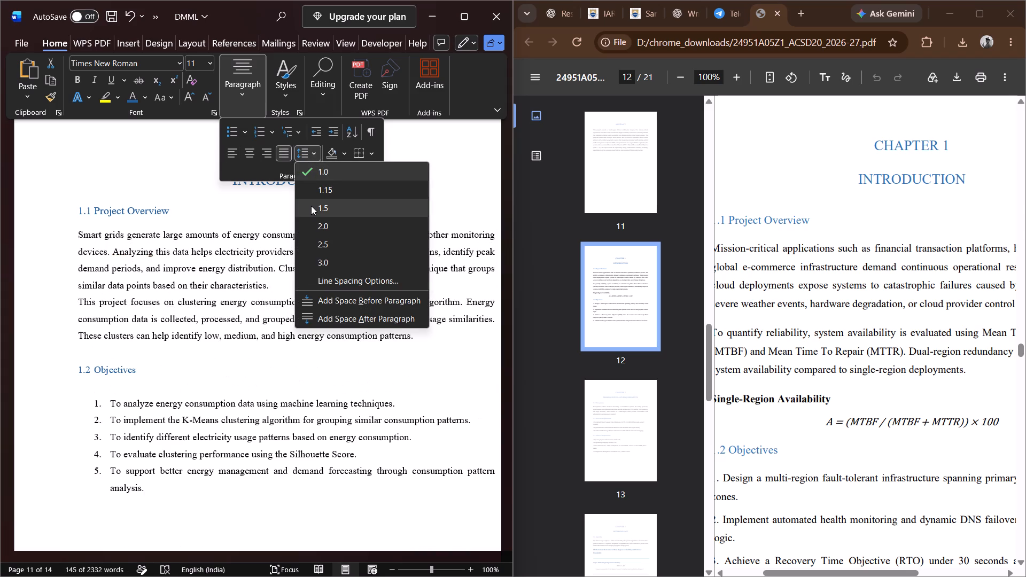
left_click(311, 206)
left_click(225, 359)
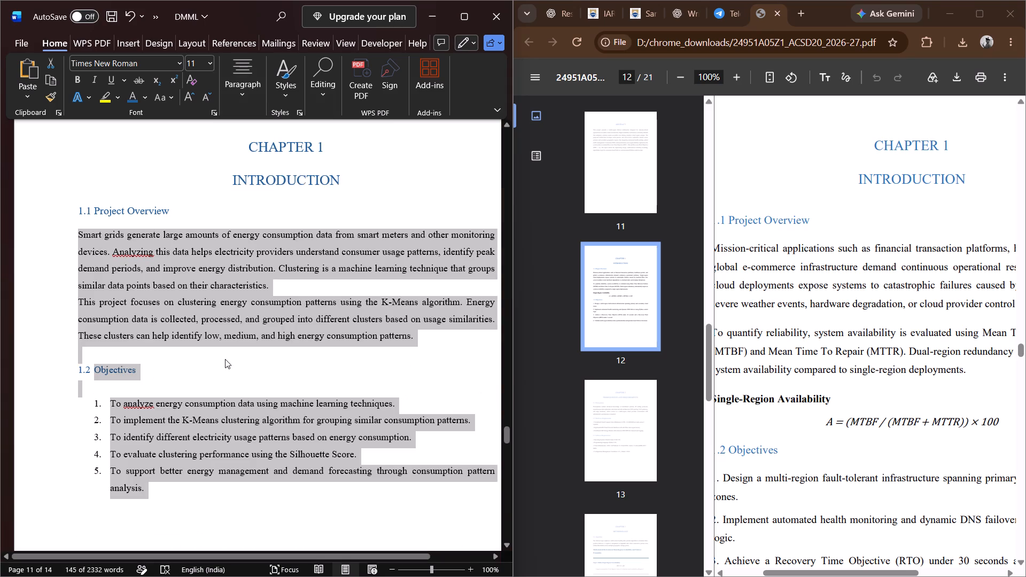
left_click(225, 359)
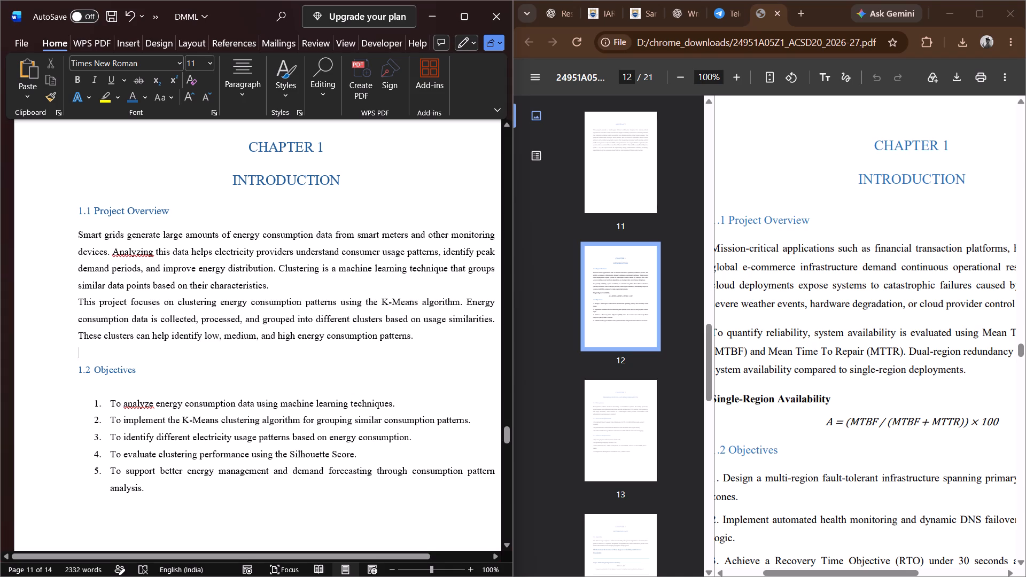
Set the five numbered objectives to font size 12.
left_click_drag(168, 493, 80, 422)
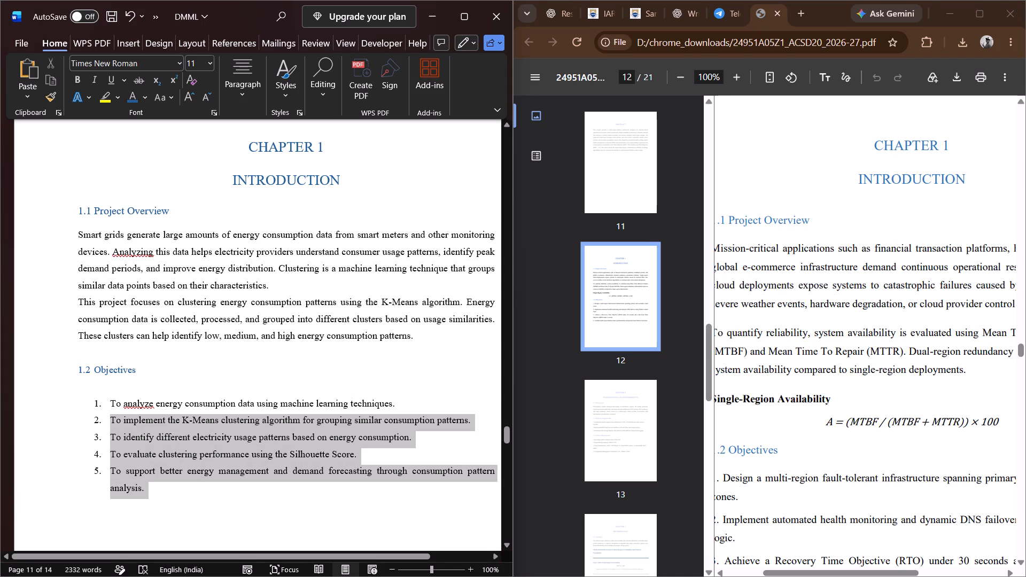
left_click_drag(80, 422, 85, 402)
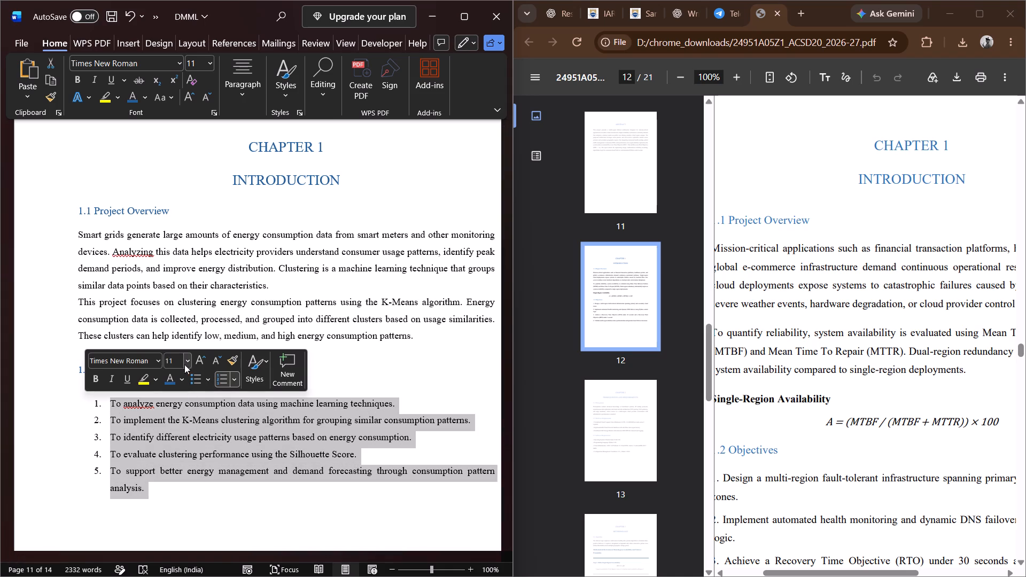
left_click(183, 360)
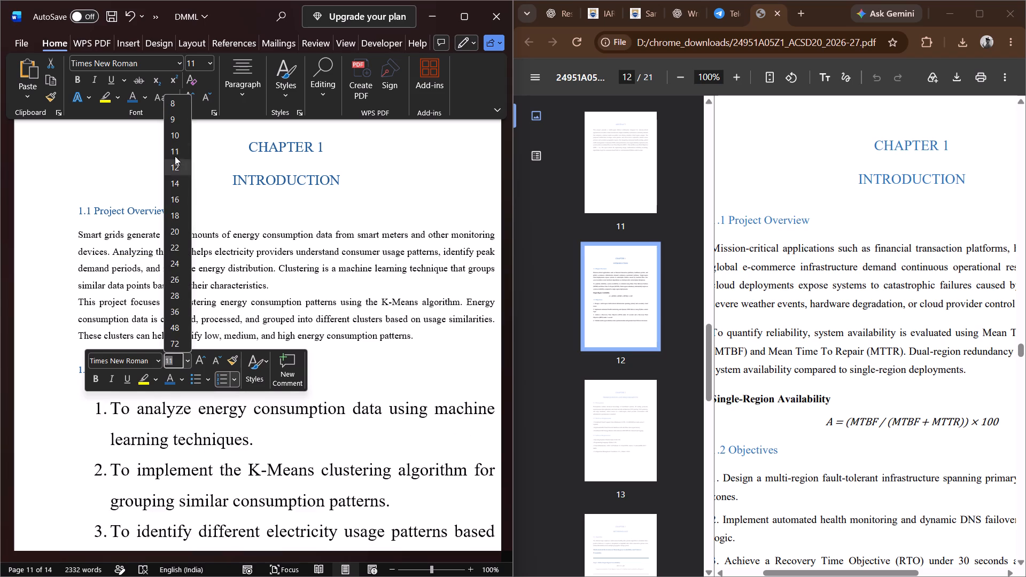
left_click(177, 160)
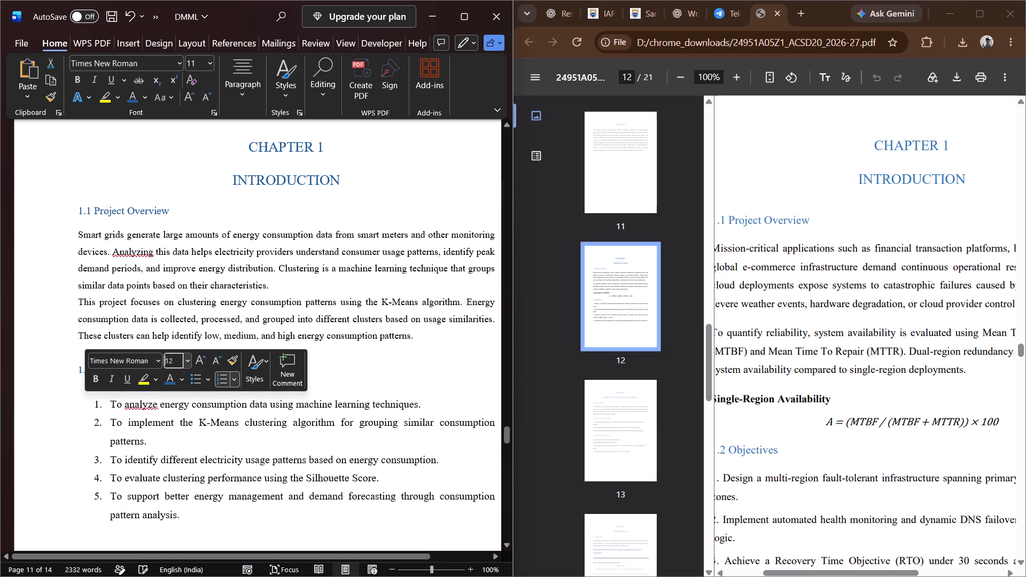
left_click(395, 361)
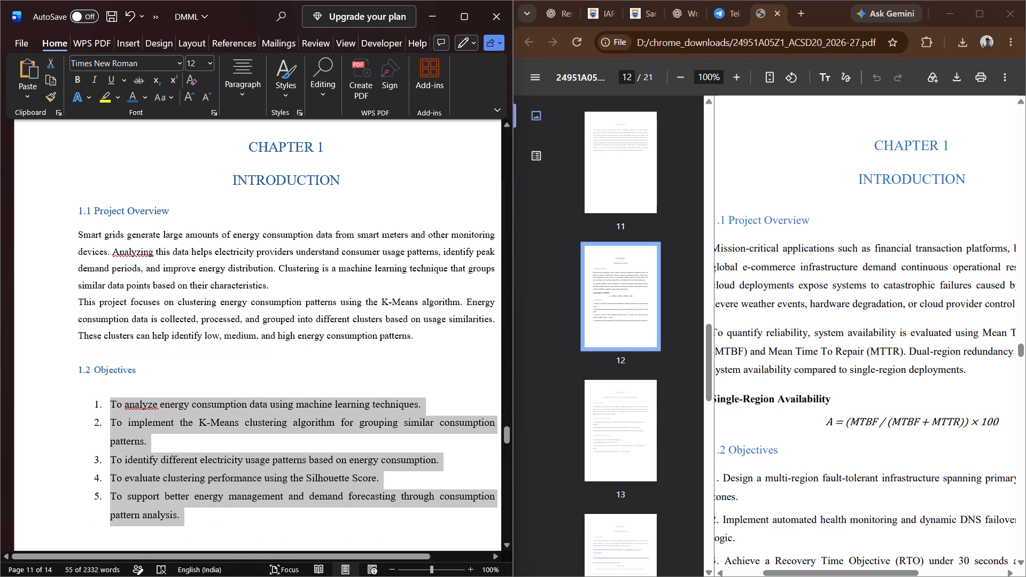
Set the "1.2 Objectives" subheading to font size 14.
left_click_drag(347, 363, 144, 375)
left_click(144, 375)
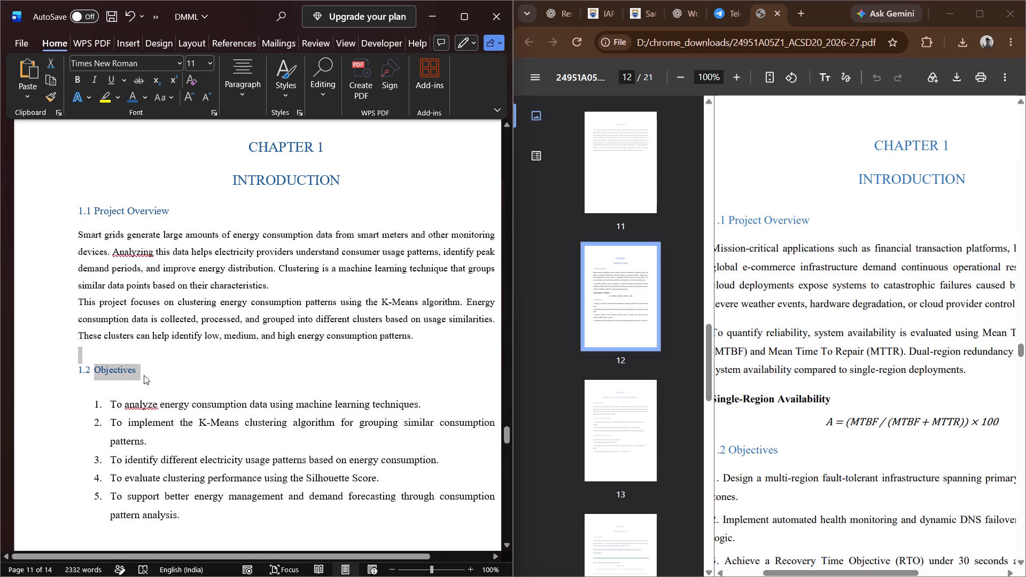
left_click_drag(144, 375, 71, 369)
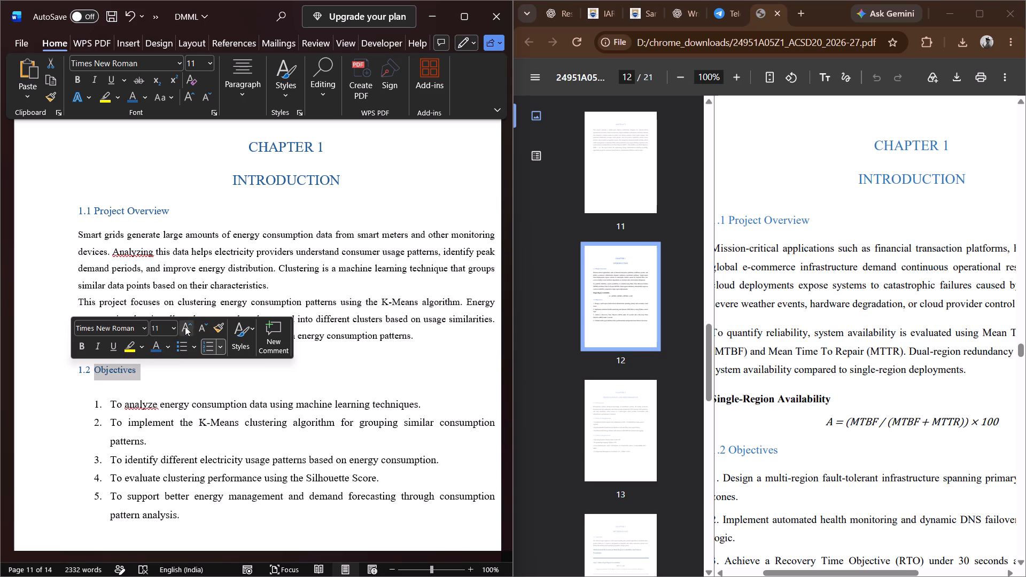
left_click(168, 328)
left_click(173, 328)
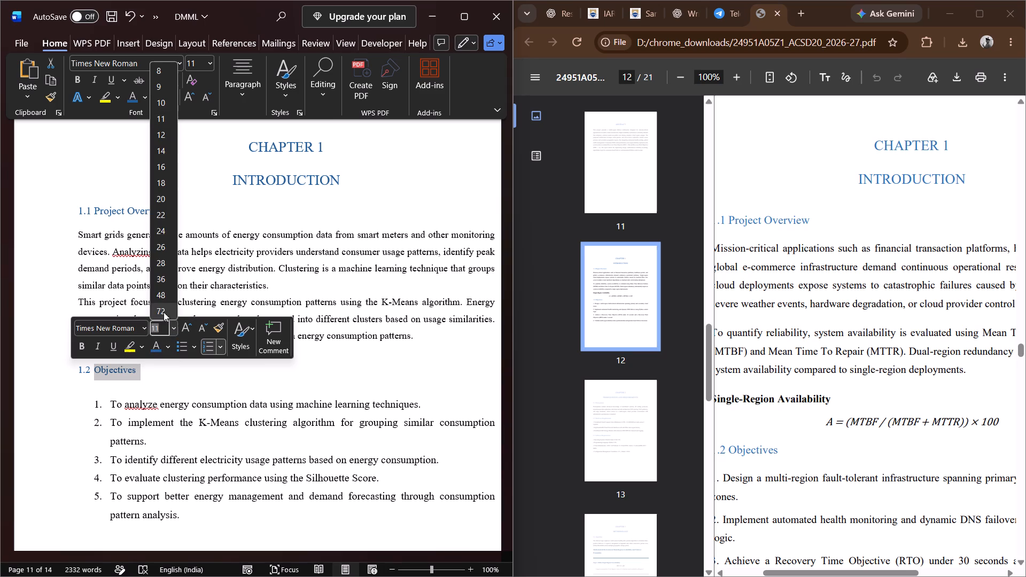
left_click(161, 154)
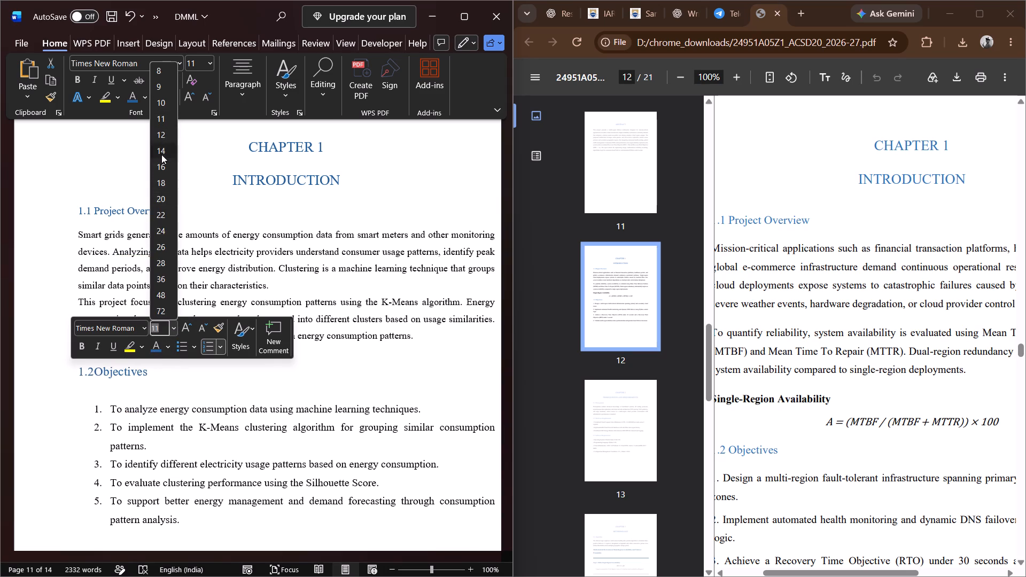
Set the "1.1 Project Overview" subheading to font size 14.
left_click_drag(175, 209, 78, 202)
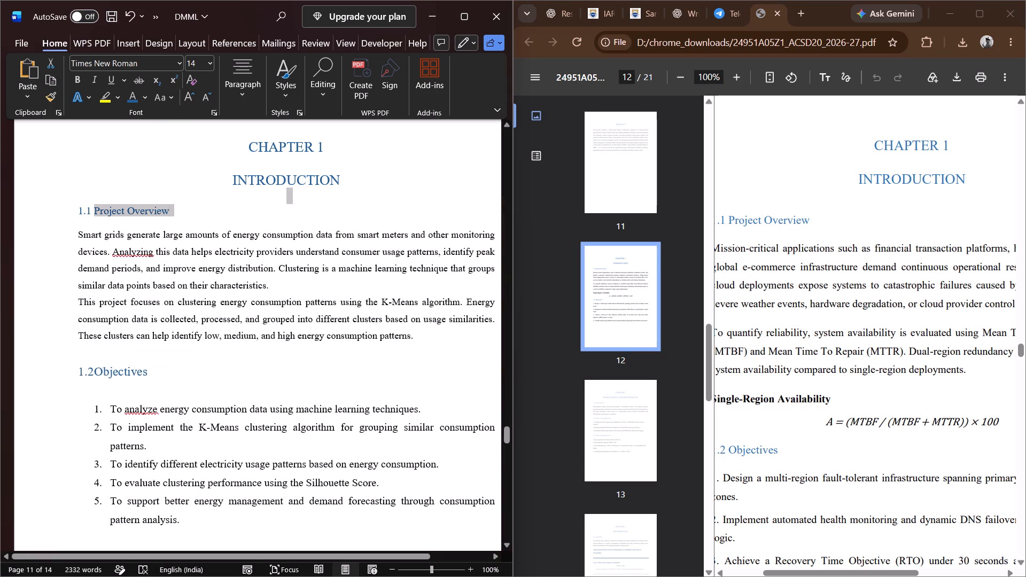
left_click_drag(78, 202, 78, 201)
left_click(181, 161)
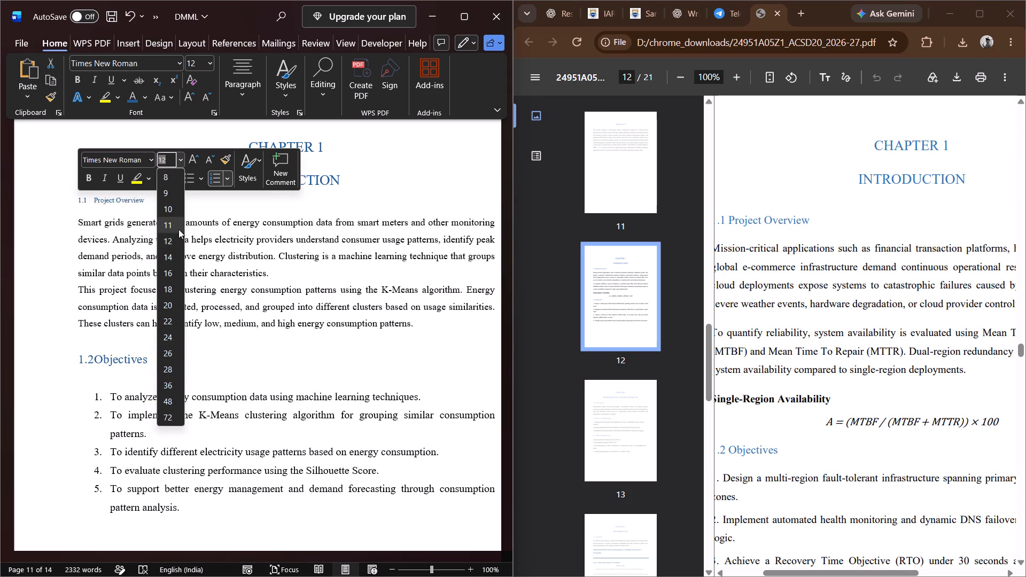
left_click(169, 258)
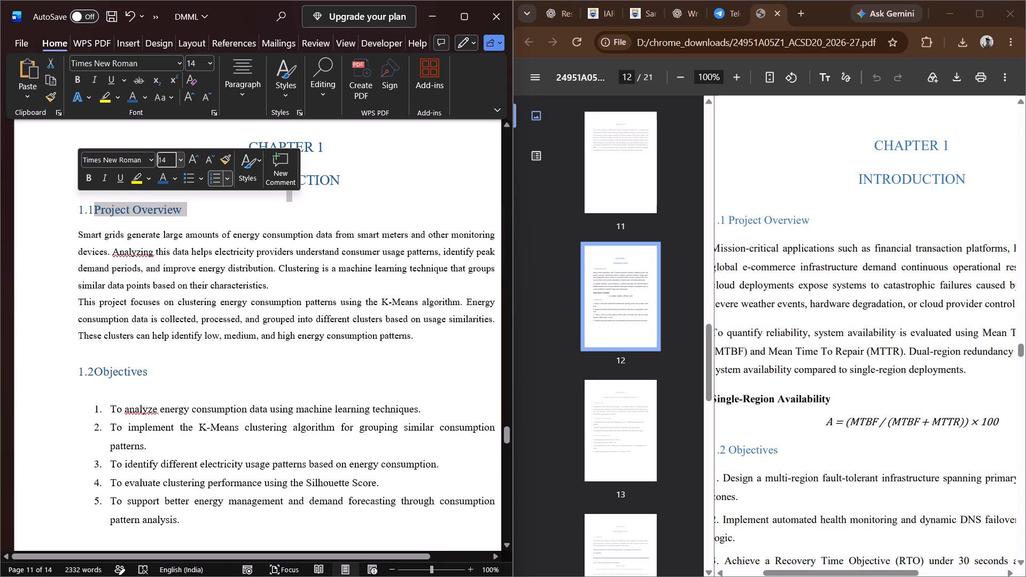
Set the two Project Overview body paragraphs to font size 12.
left_click(411, 344)
left_click_drag(425, 338, 78, 230)
left_click(178, 191)
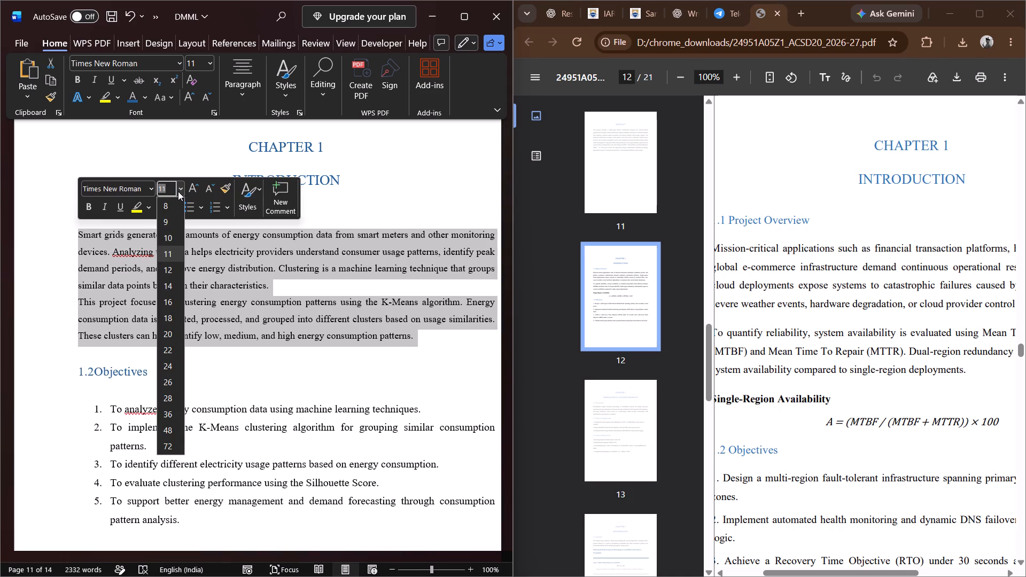
left_click(167, 264)
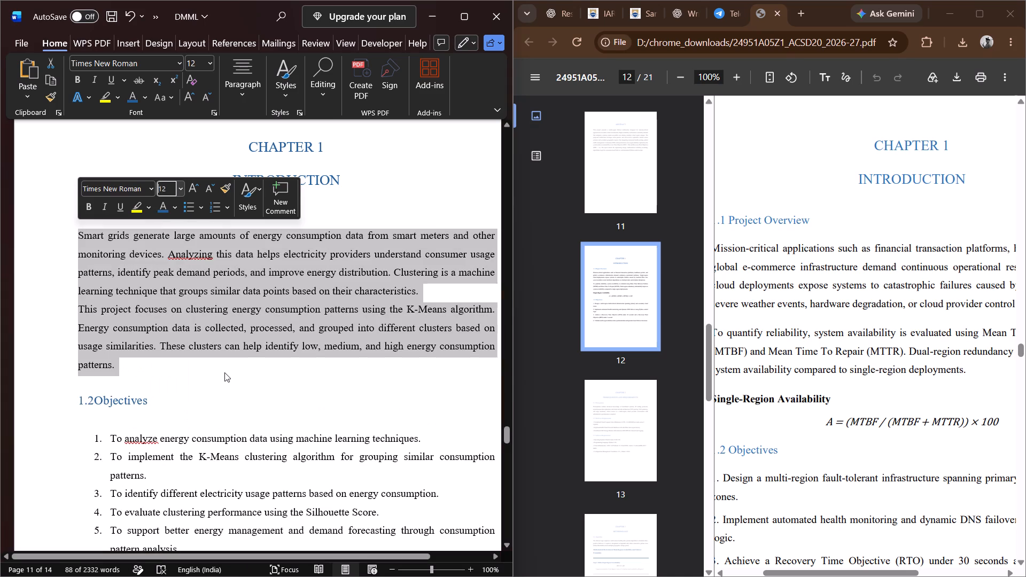
left_click(237, 361)
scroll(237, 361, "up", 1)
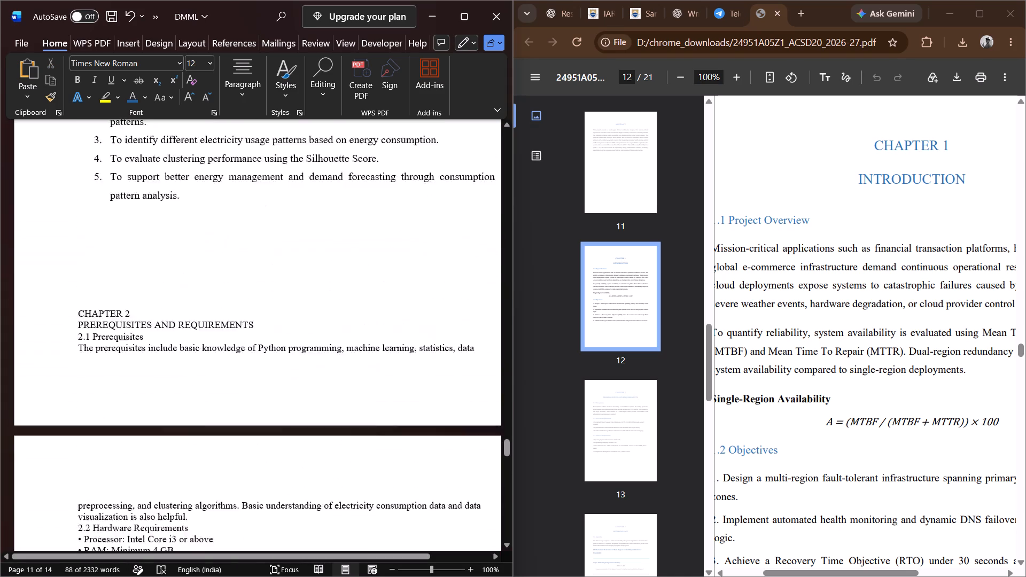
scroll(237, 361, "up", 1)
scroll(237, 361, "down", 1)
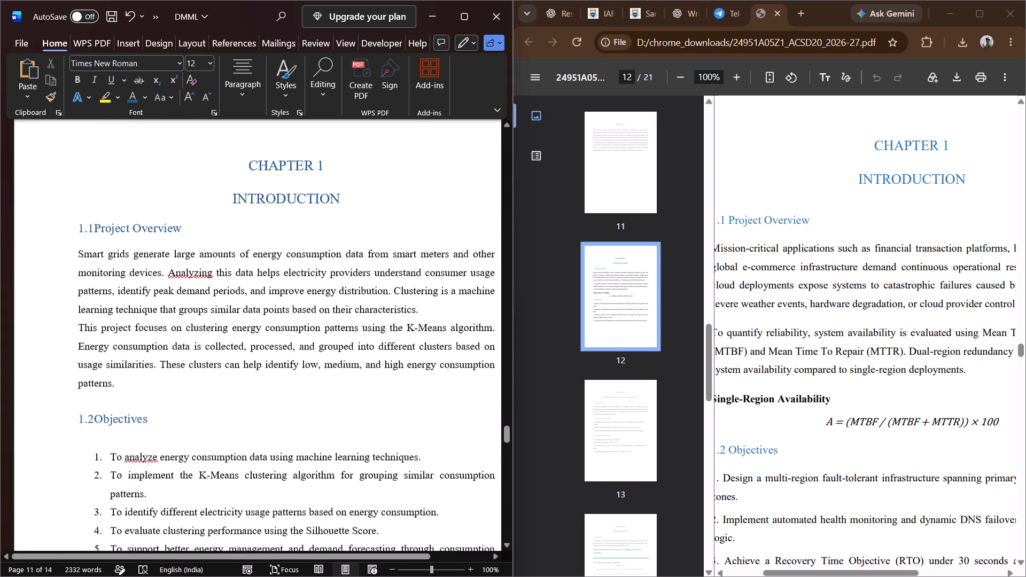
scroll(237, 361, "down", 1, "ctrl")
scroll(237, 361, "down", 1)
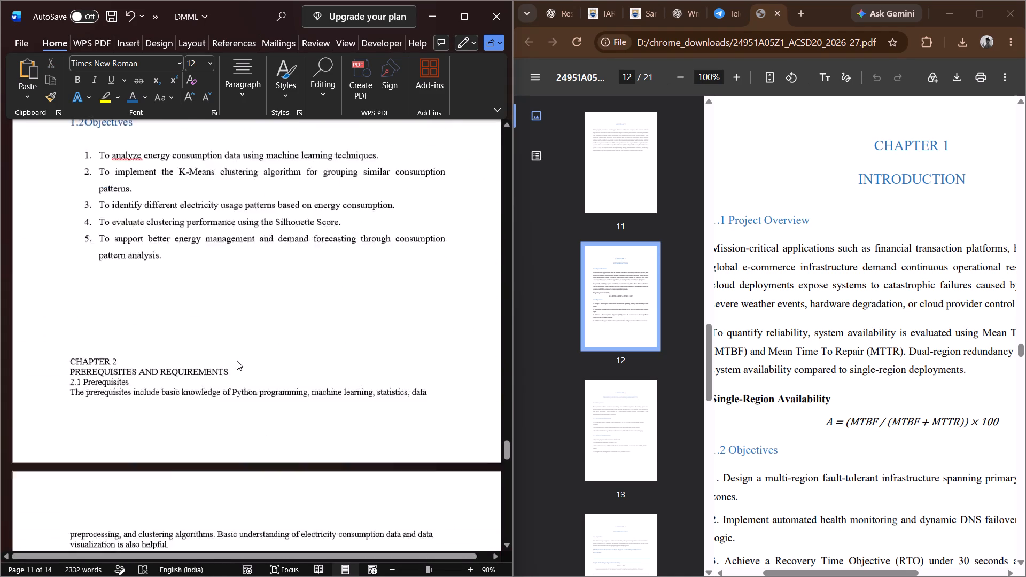
Insert blank lines before the CHAPTER 2 heading to push it onto a new page after the objectives.
scroll(237, 361, "down", 1)
left_click(108, 291)
key("Return")
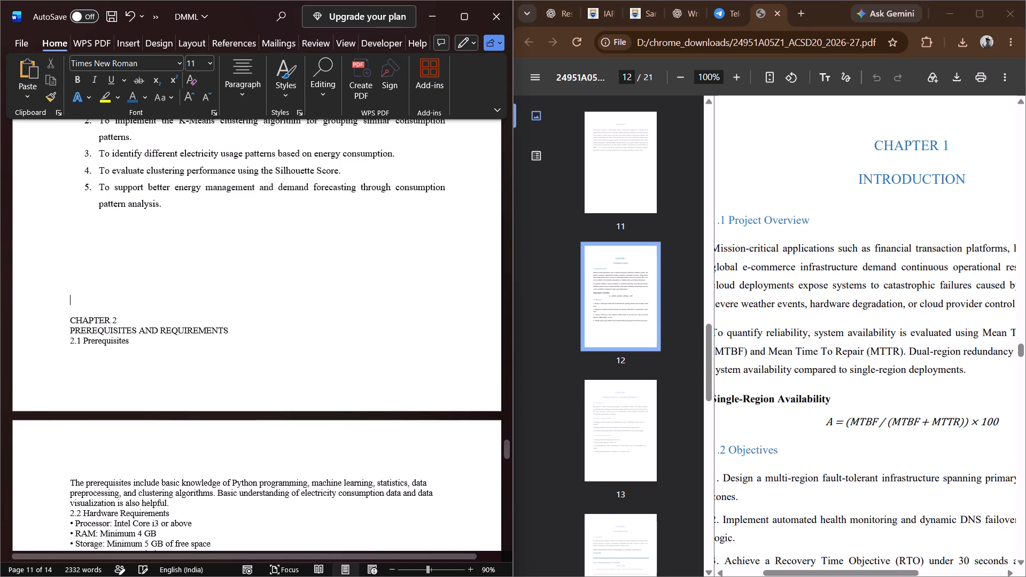
key("Return")
key("Return")
key("Return")
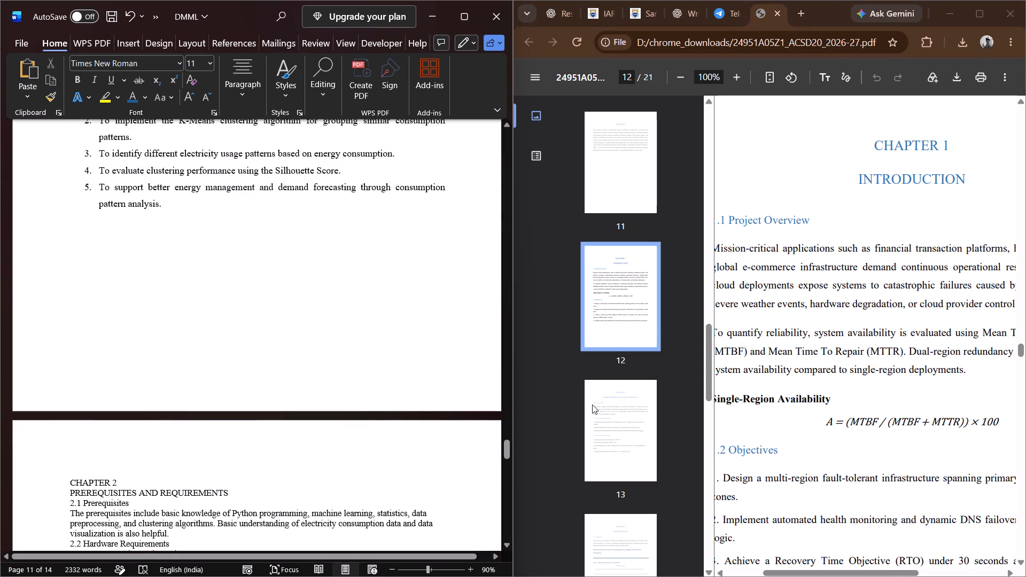
Match the sample PDF by centring the CHAPTER 2 and PREREQUISITES AND REQUIREMENTS lines, colouring them blue and setting font size 16.
scroll(809, 393, "down", 3)
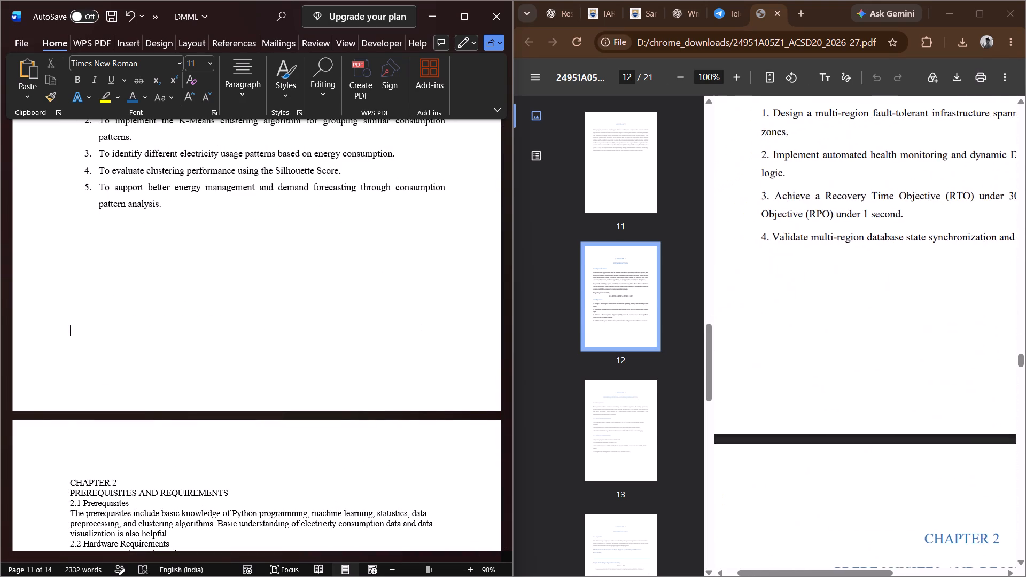
scroll(809, 393, "down", 1)
scroll(809, 393, "left", 1)
scroll(809, 393, "down", 1)
scroll(275, 480, "down", 1)
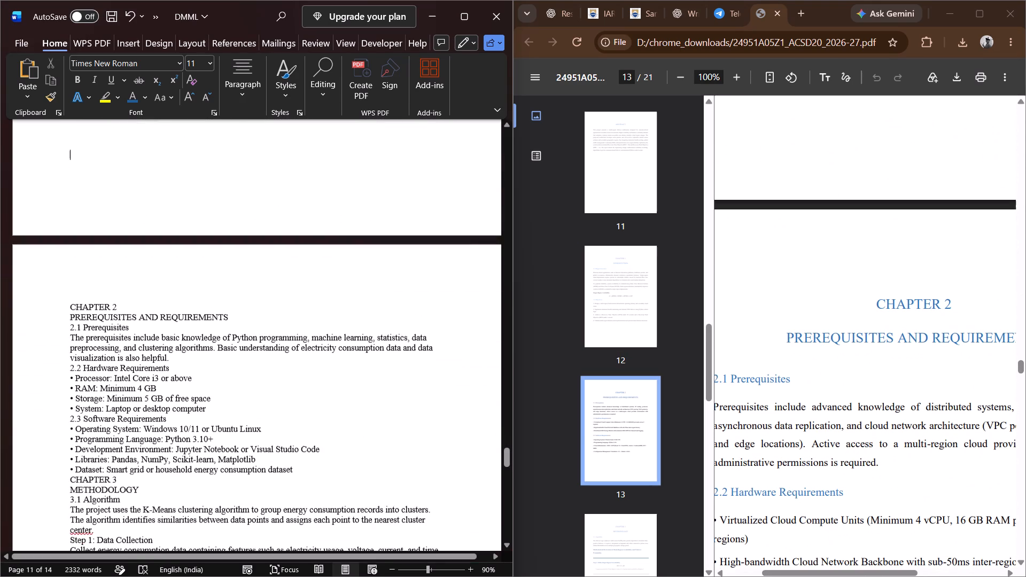
left_click_drag(236, 316, 80, 306)
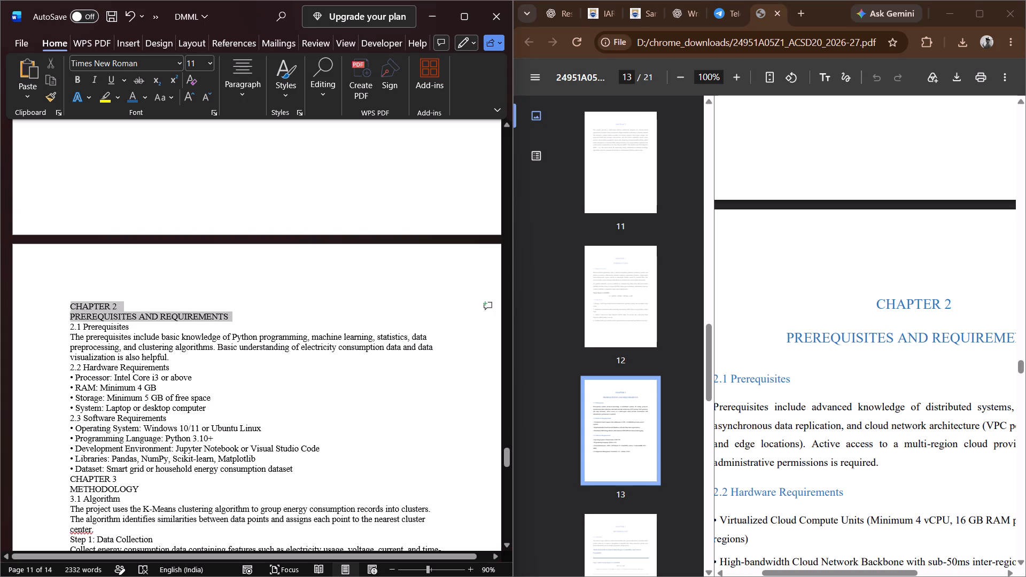
left_click_drag(80, 306, 74, 306)
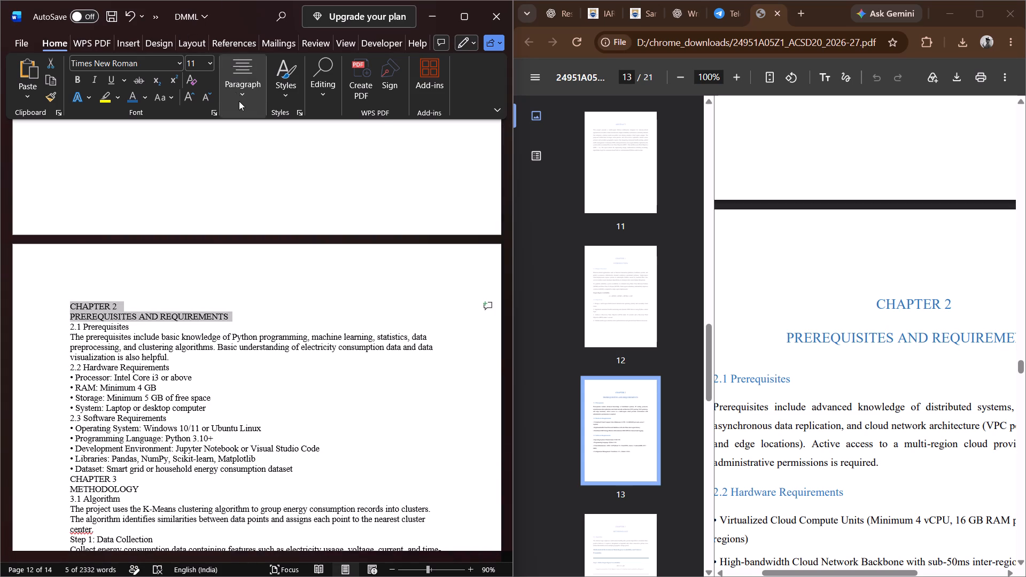
left_click(239, 101)
left_click(252, 148)
middle_click_drag(252, 149, 1025, 0)
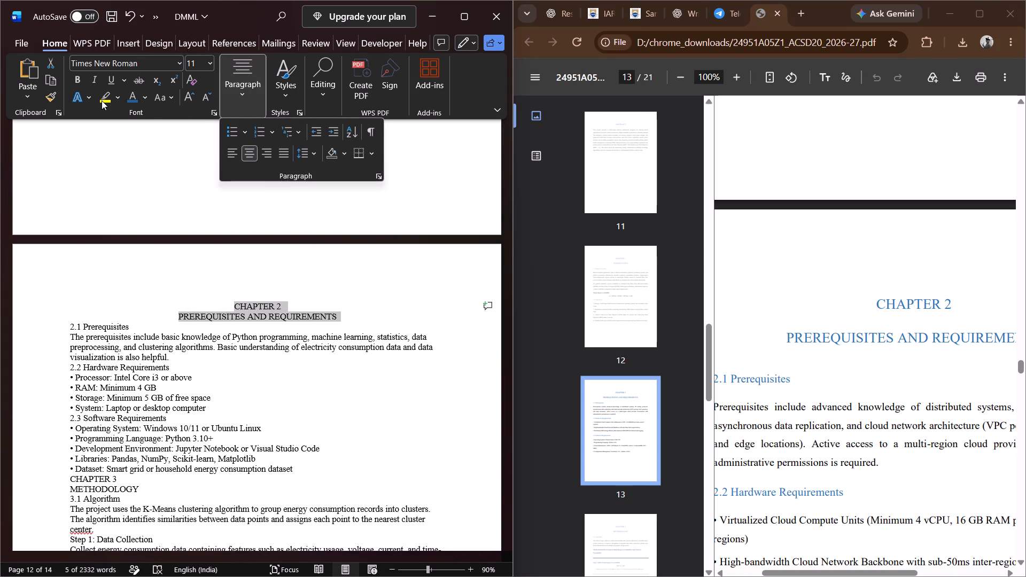
left_click(131, 99)
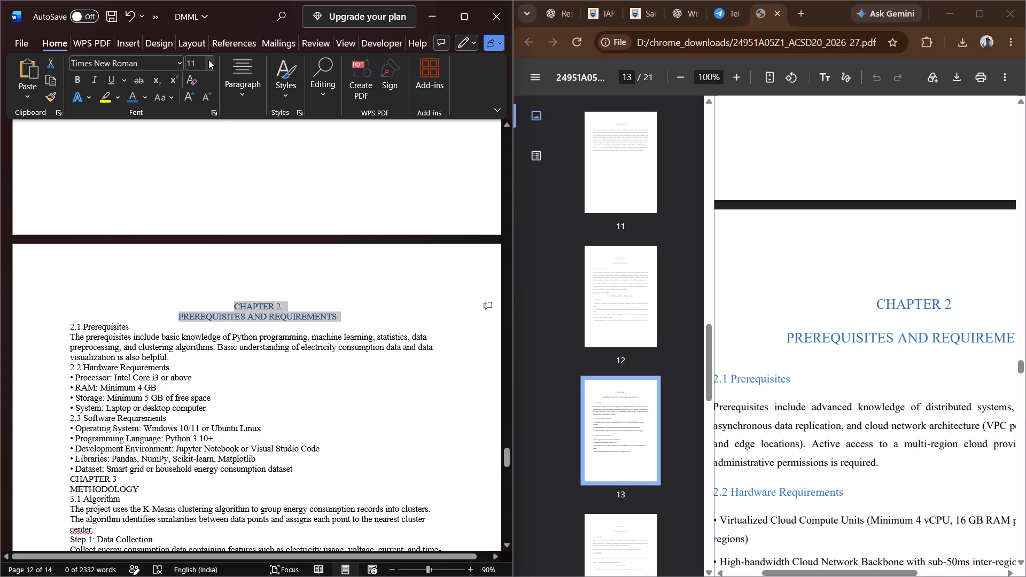
left_click(208, 60)
left_click(201, 176)
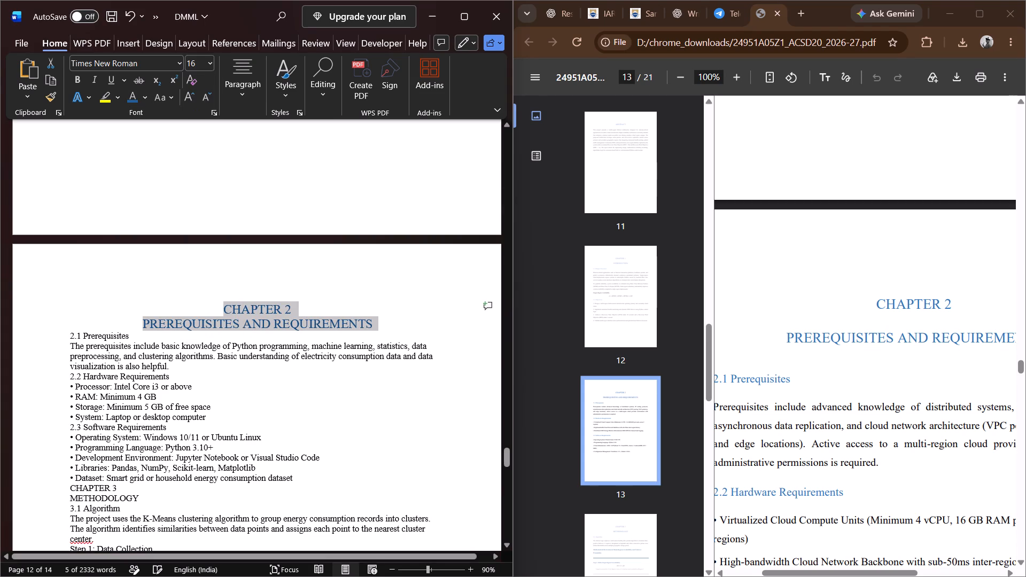
Add a blank line after the CHAPTER 2 line and another after the PREREQUISITES AND REQUIREMENTS title.
left_click(298, 305)
key("Return")
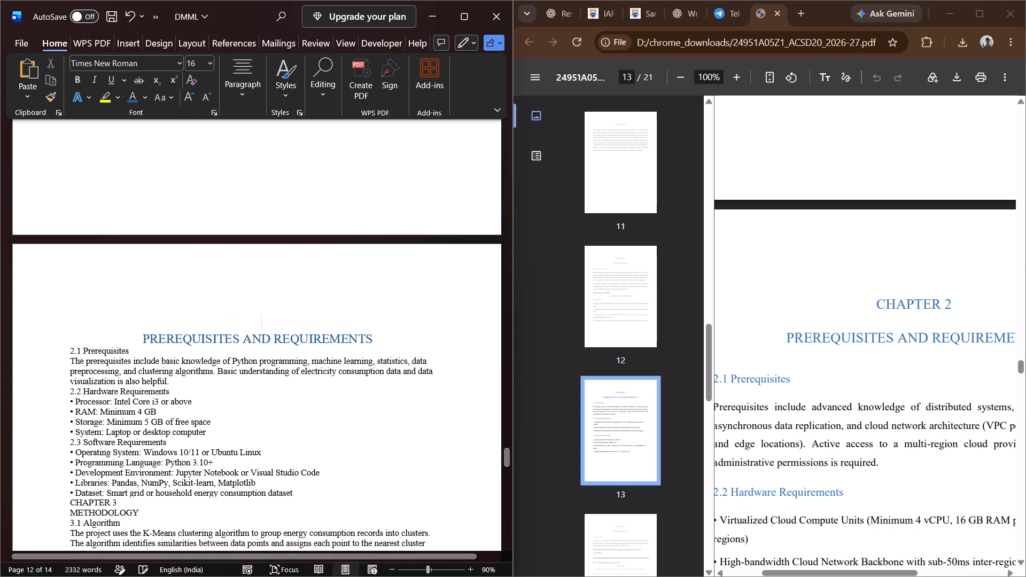
left_click(380, 335)
key("Return")
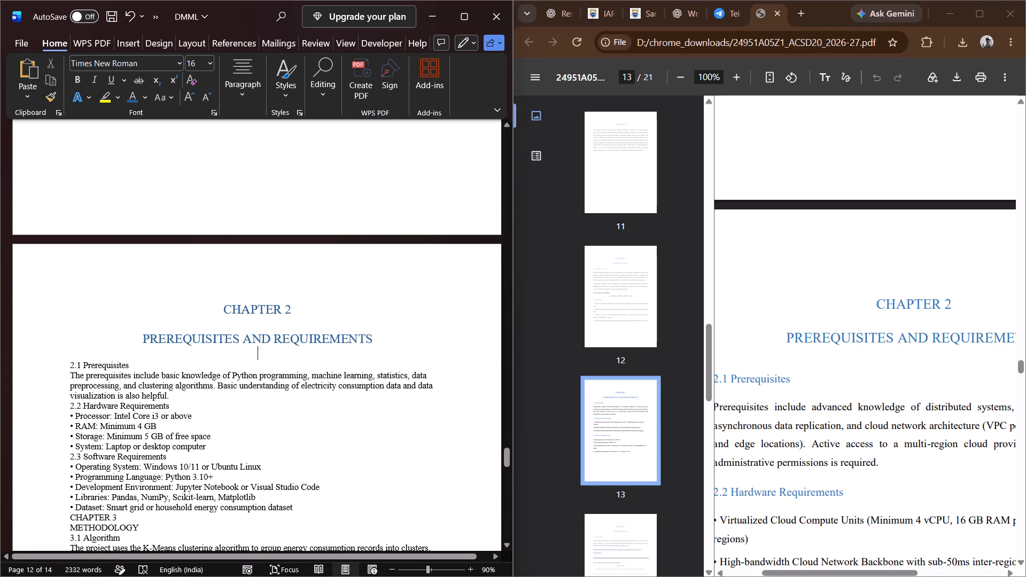
Format the "2.1 Prerequisites" subheading in blue at font size 14 and add a blank line below it.
left_click_drag(135, 363, 60, 369)
left_click(161, 332)
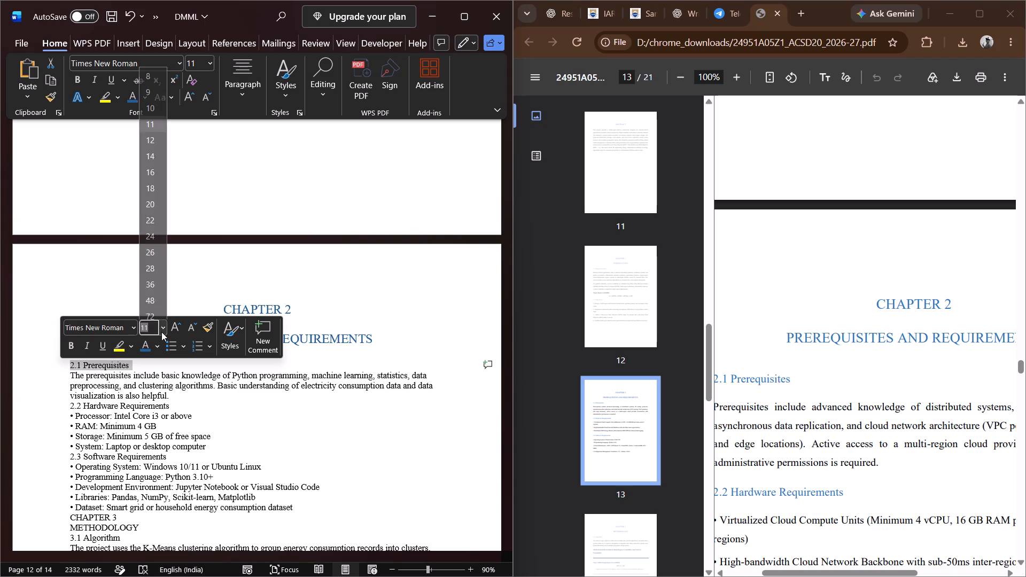
left_click(158, 152)
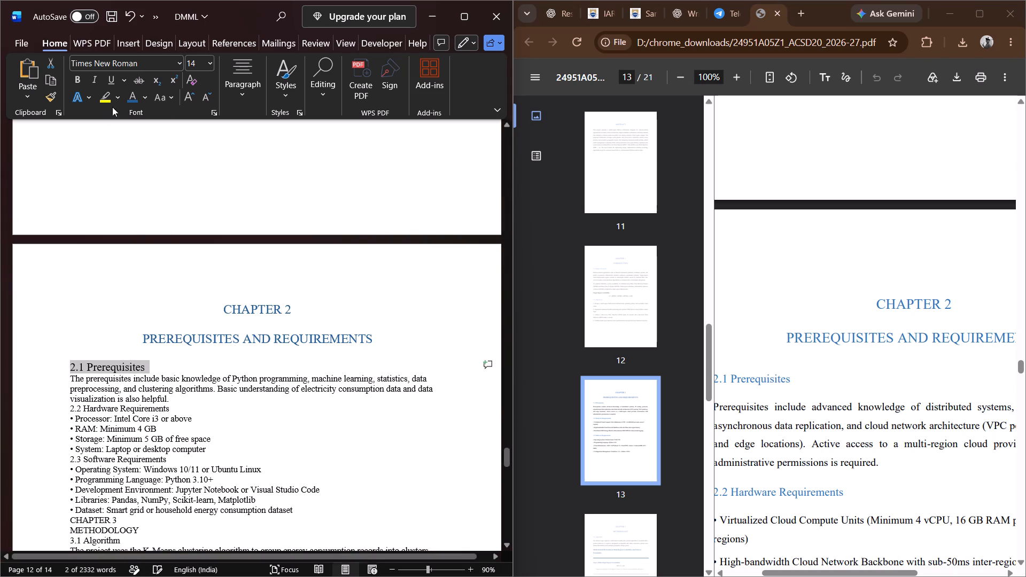
left_click(132, 100)
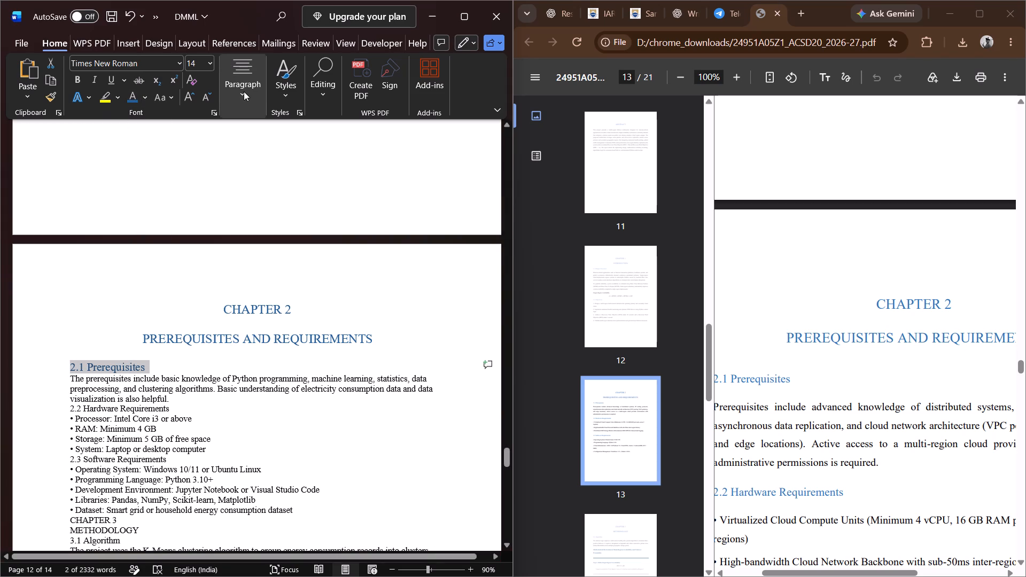
left_click(192, 362)
key("Return")
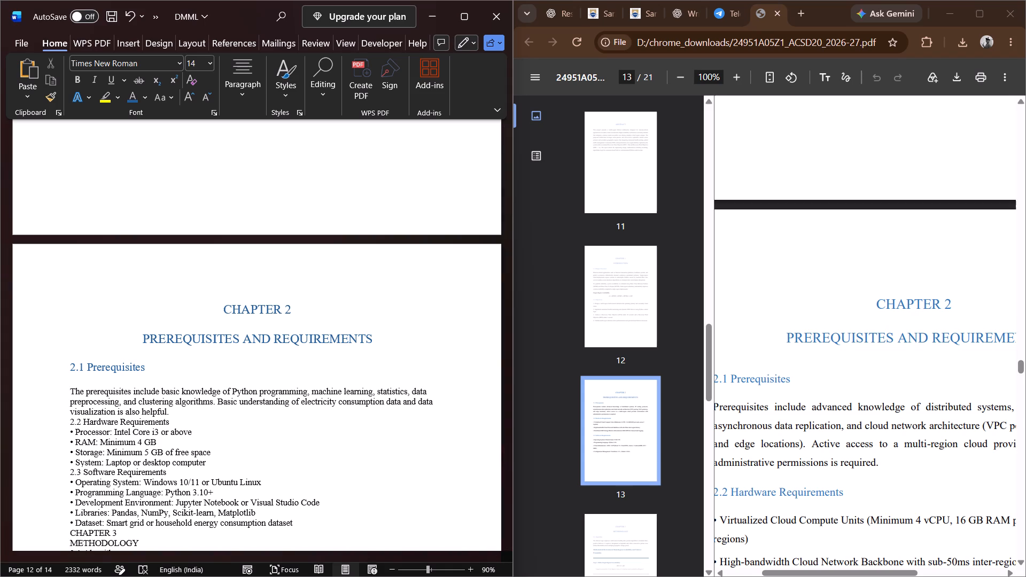
In a new Chrome tab, search Google for spotify and open the Spotify web player.
left_click(797, 16)
left_click(670, 259)
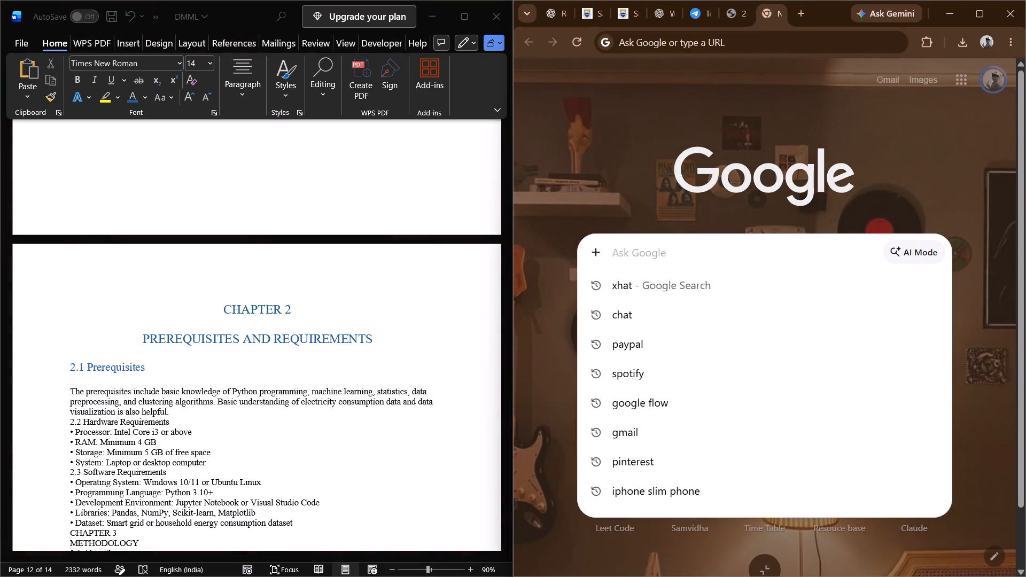
type("spotifu")
key("space")
key("BackSpace")
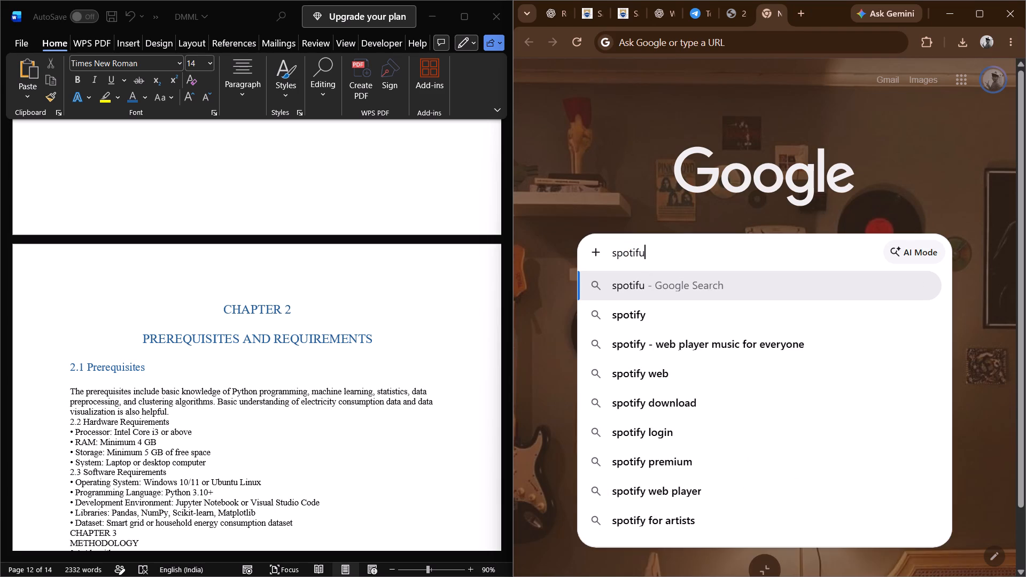
key("BackSpace")
type("y")
key("space")
key("Return")
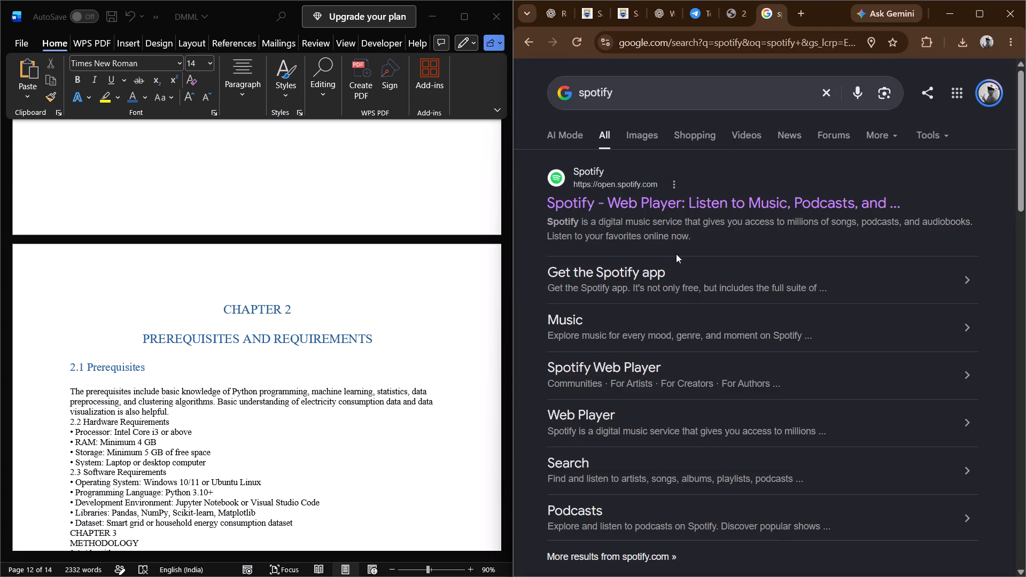
left_click(616, 209)
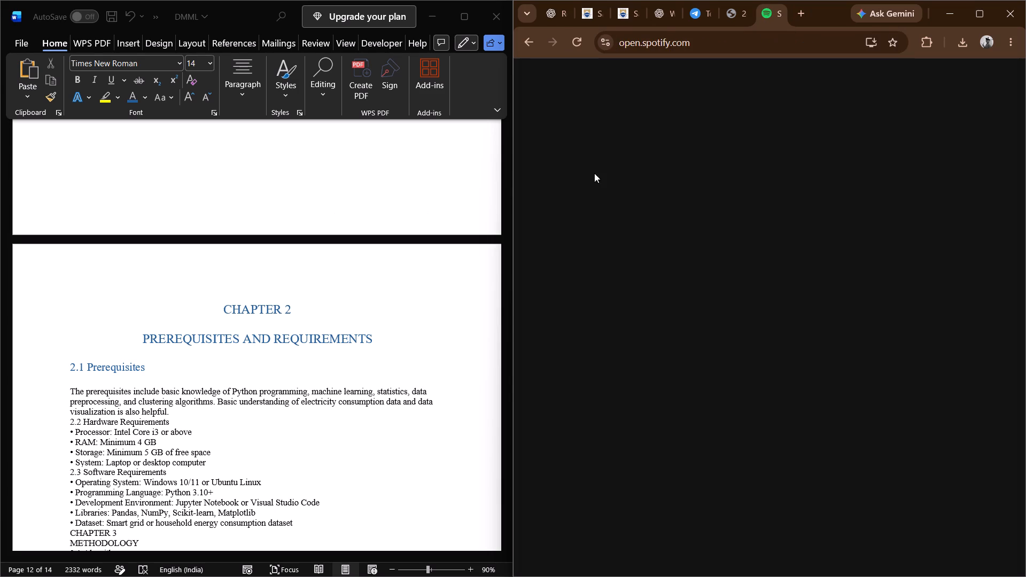
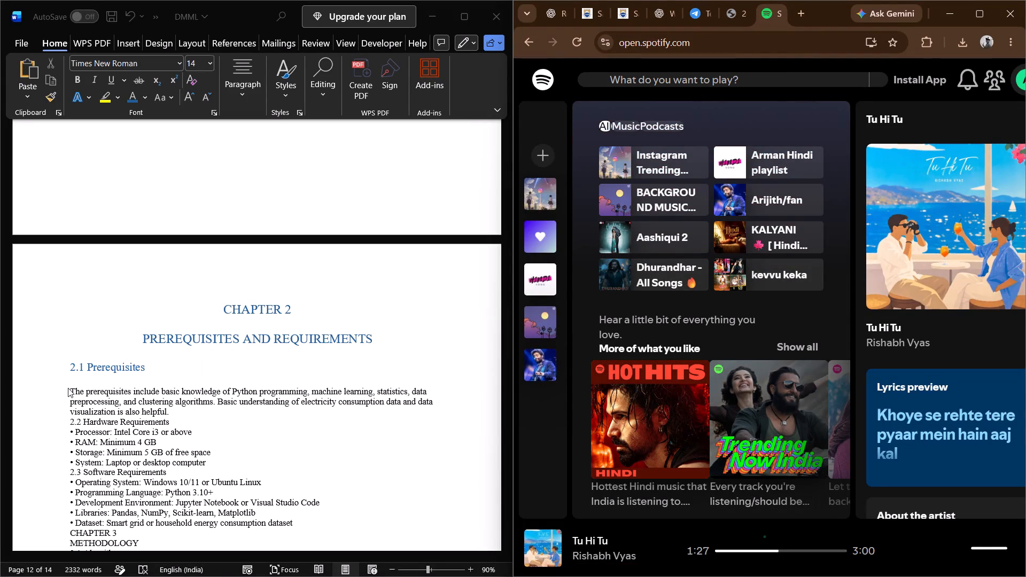
Switch to Word and set the "2.2 Hardware Requirements" subheading in blue Times New Roman at size 14, with a blank line above and below.
left_click(179, 413)
left_click(179, 413)
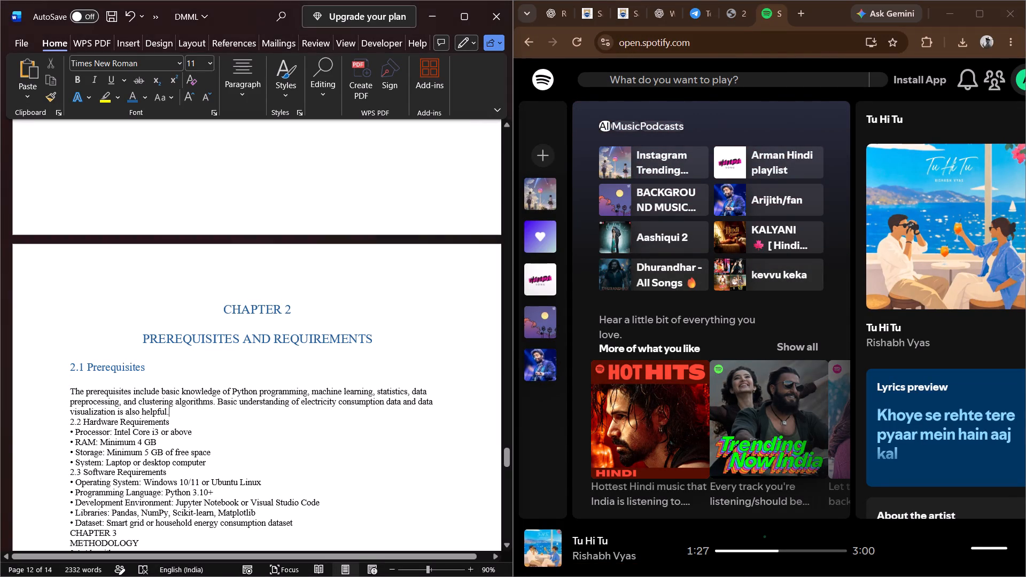
key("Return")
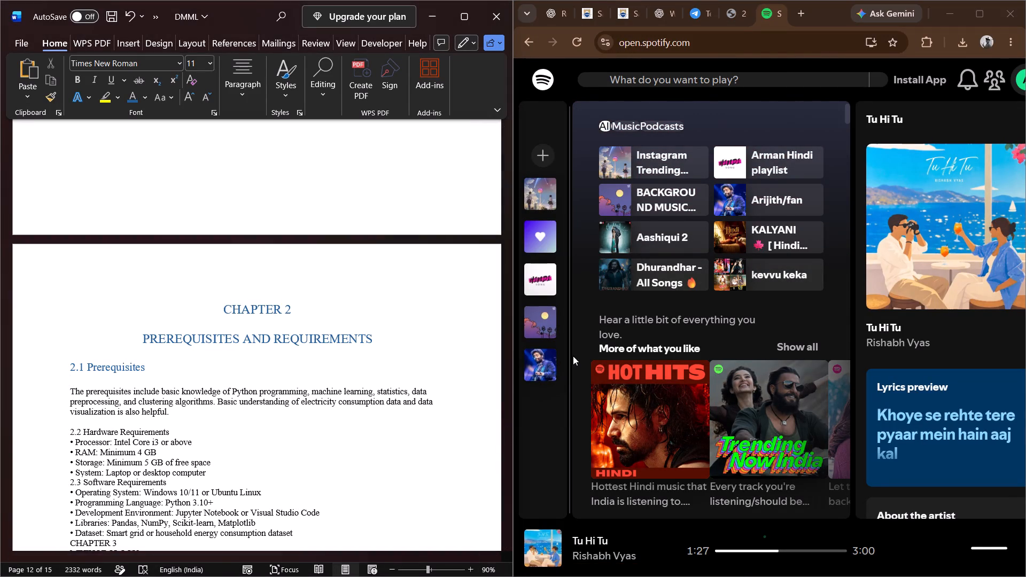
left_click_drag(174, 428, 67, 432)
left_click(167, 393)
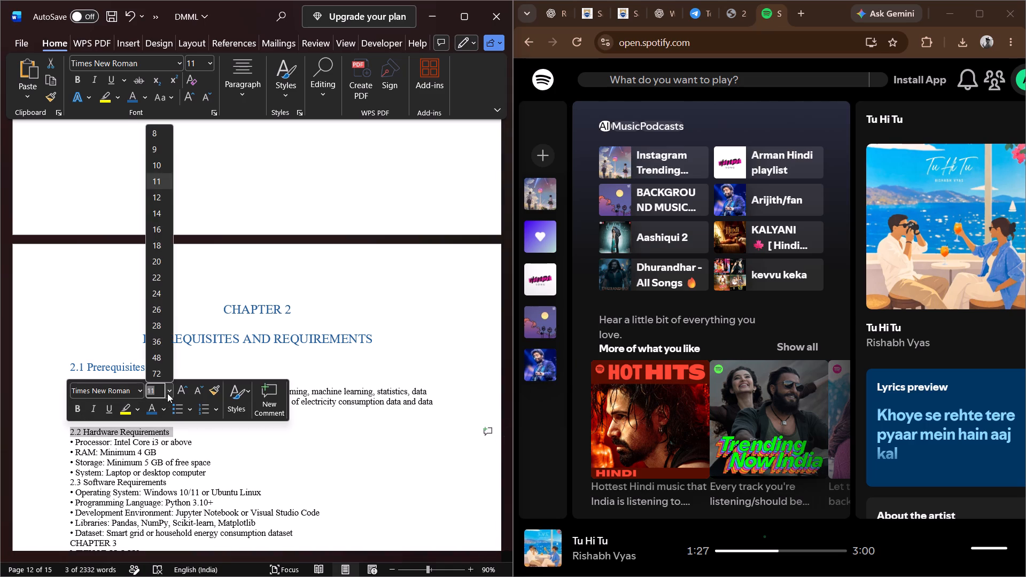
left_click(156, 208)
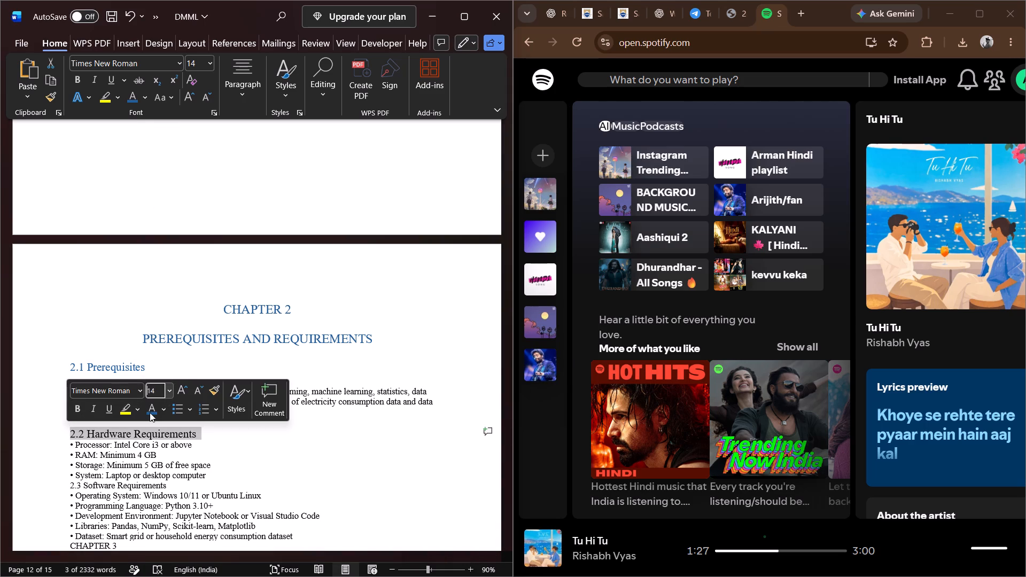
left_click(150, 412)
left_click(138, 395)
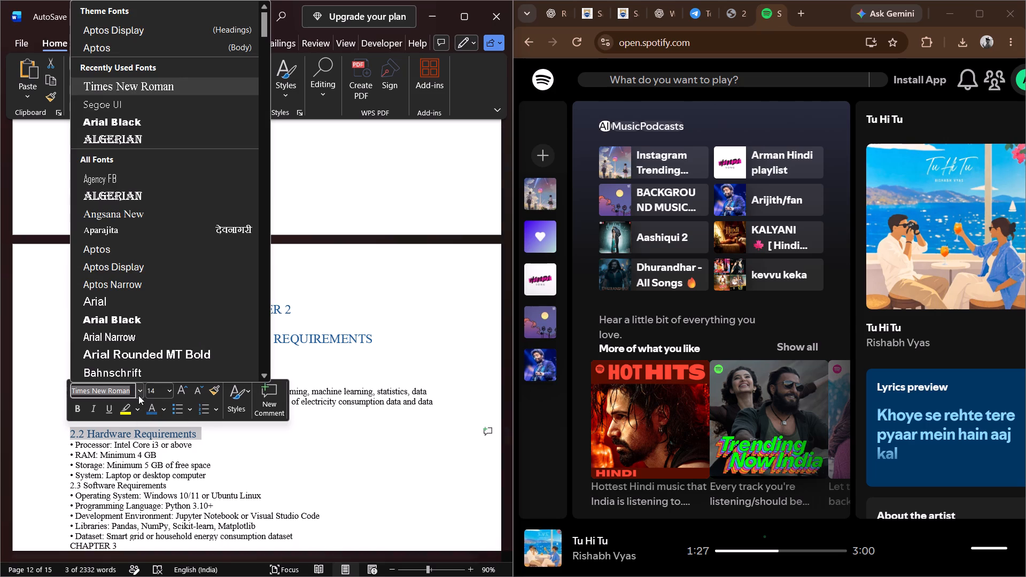
left_click(140, 88)
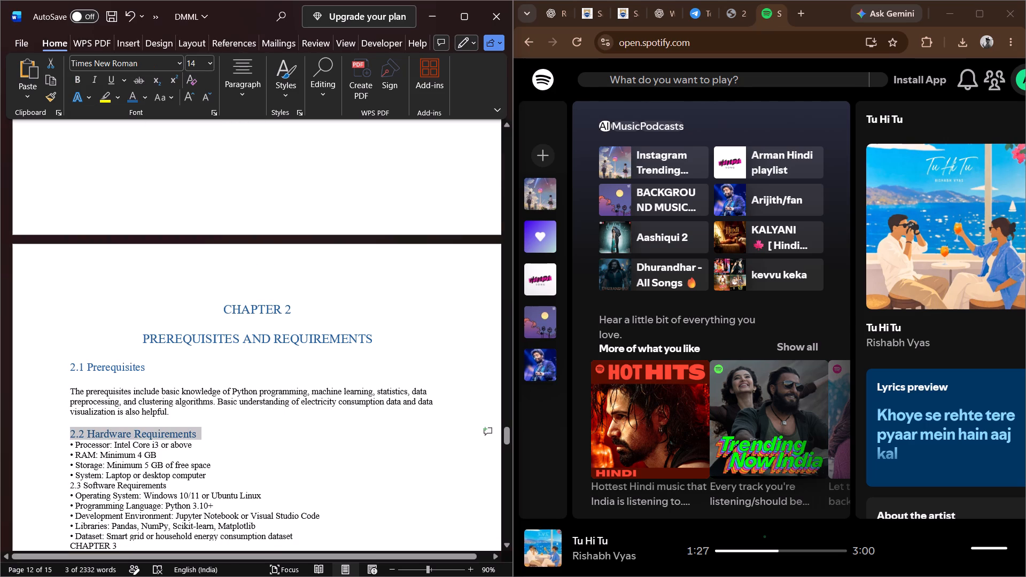
left_click(213, 433)
key("Return")
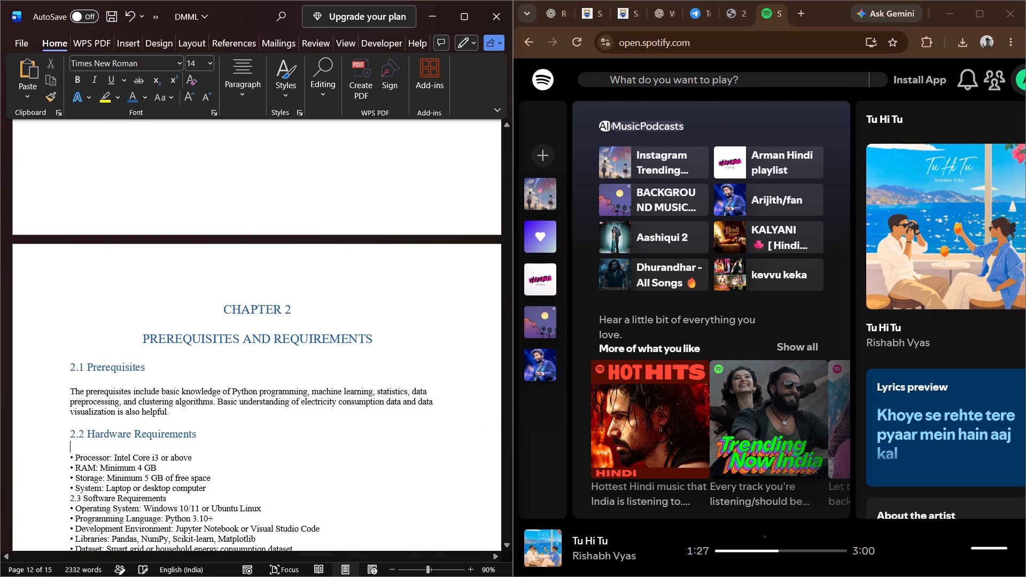
Format the "2.3 Software Requirements" subheading in blue at font size 14, with a blank line above and below it.
left_click(213, 492)
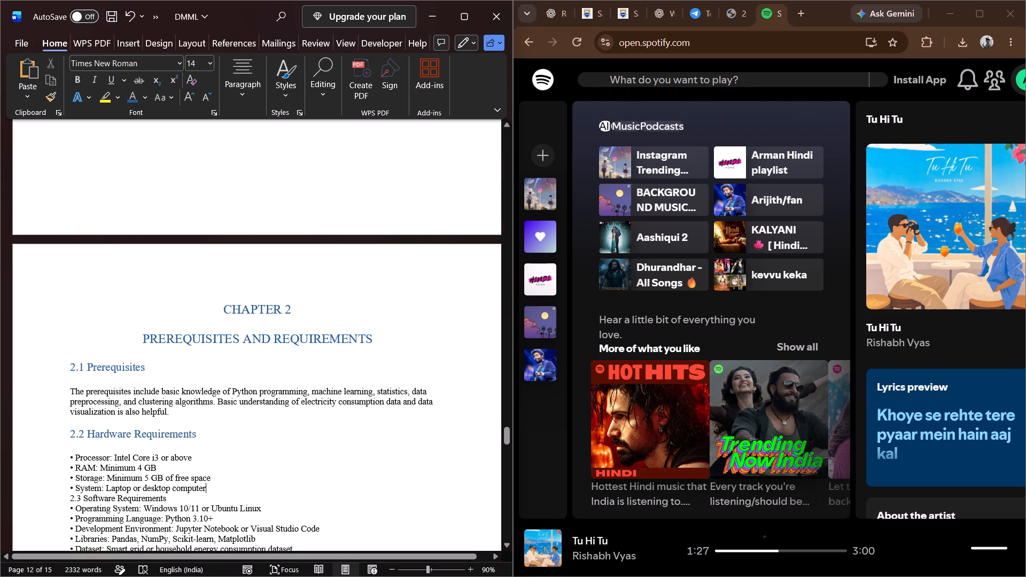
key("Return")
left_click_drag(178, 511, 88, 506)
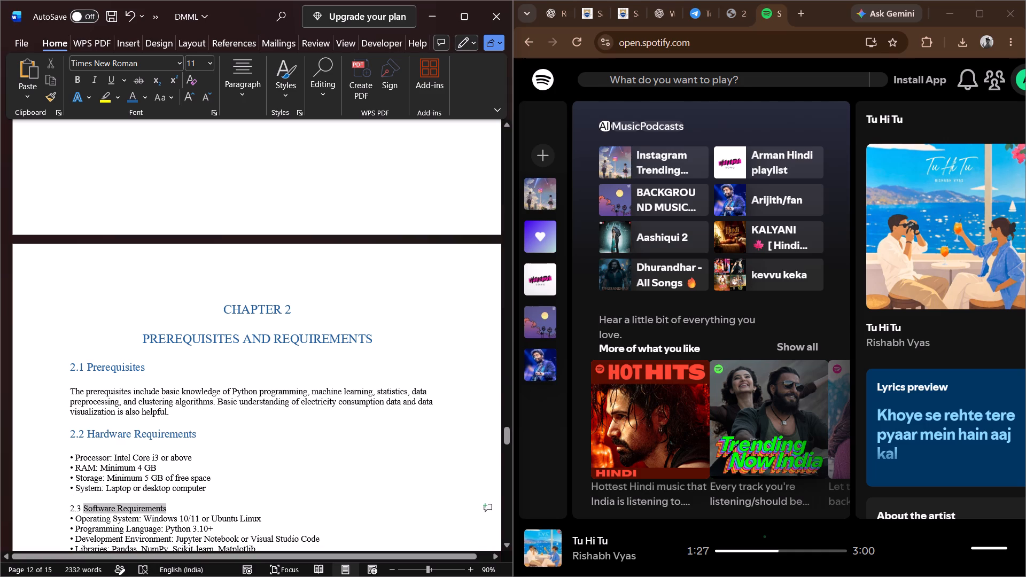
left_click_drag(88, 506, 67, 504)
left_click(149, 489)
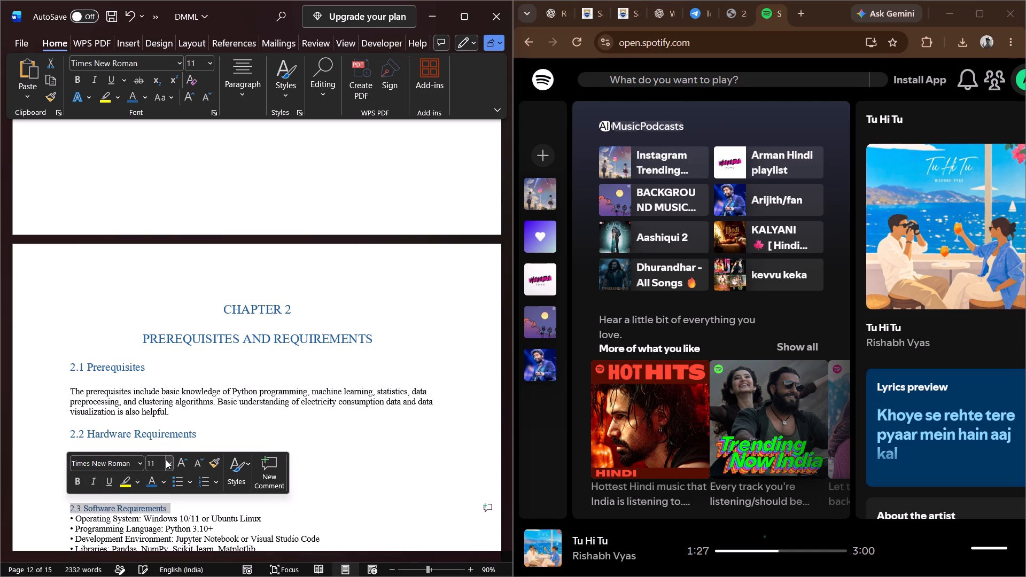
left_click(170, 458)
left_click(156, 286)
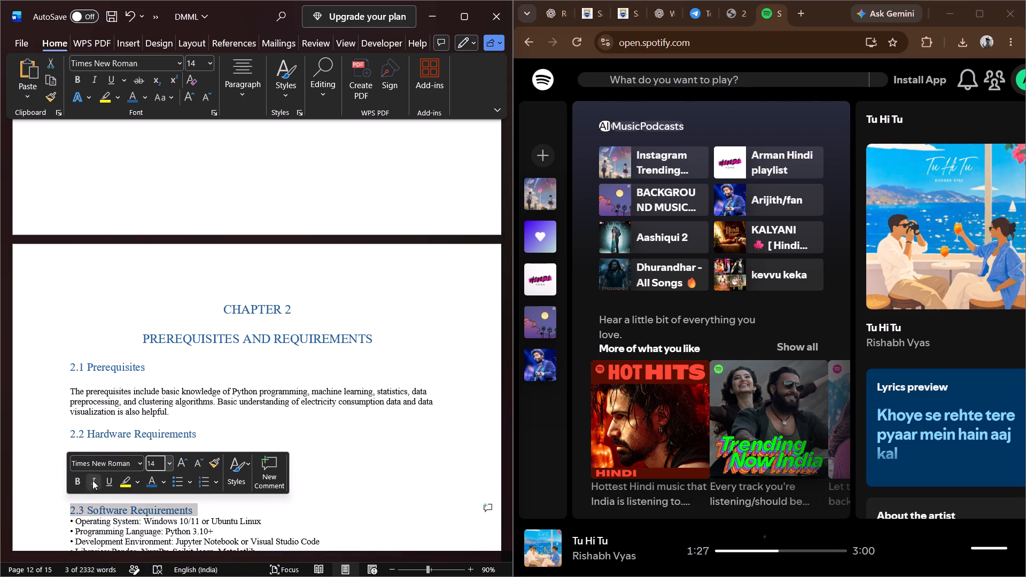
left_click(212, 514)
key("Return")
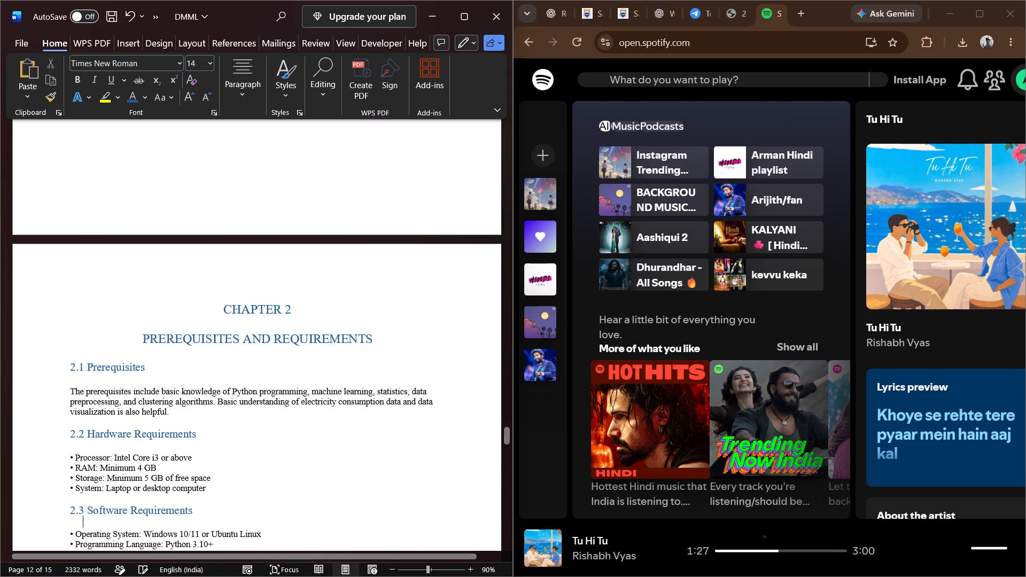
Insert blank lines after the last software requirements bullet until CHAPTER 3 starts on a new page.
scroll(212, 514, "down", 1)
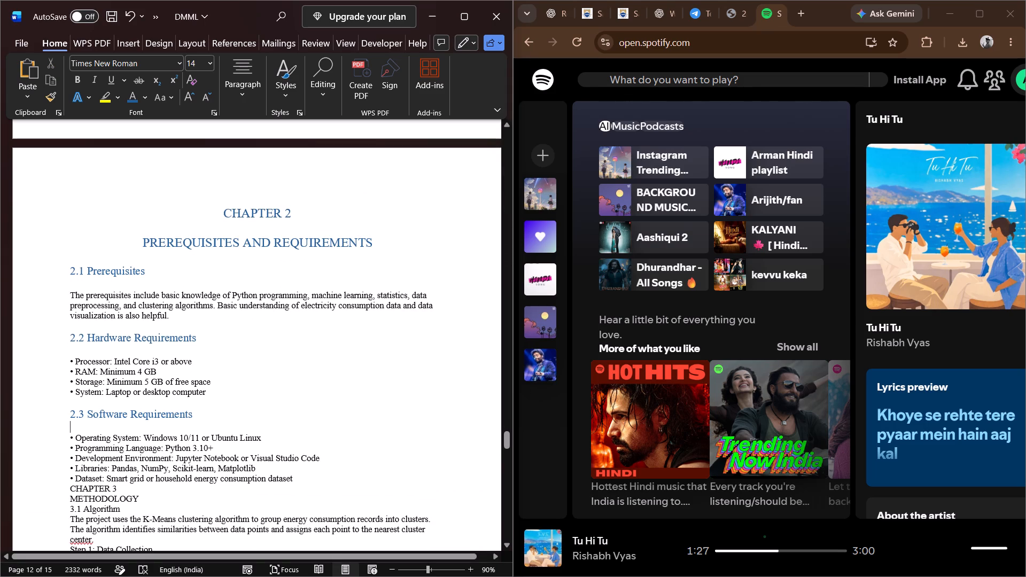
left_click(301, 474)
key("Return")
key("Return")
key("Return")
key("Return")
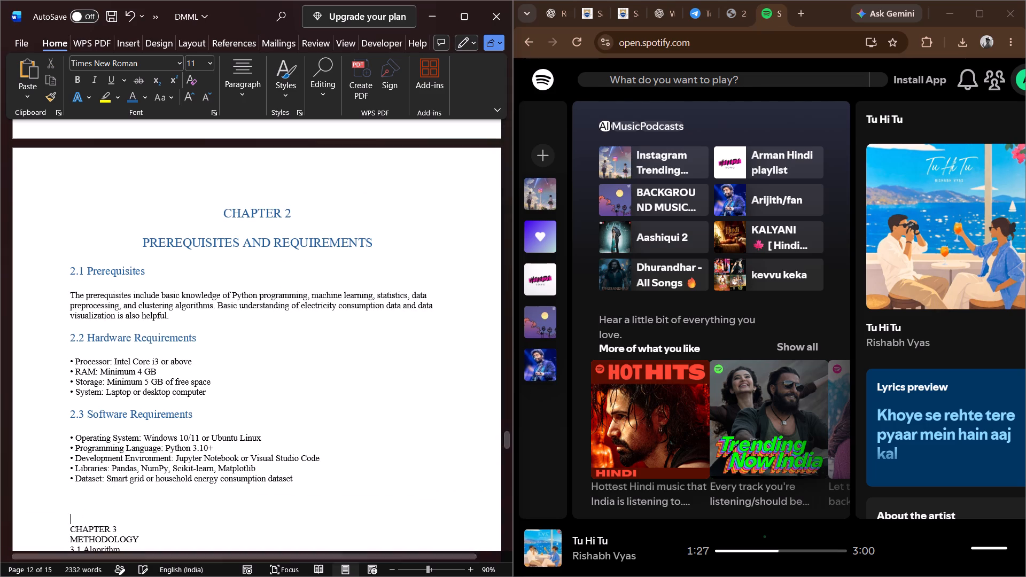
key("Return")
key("Return")
scroll(300, 475, "down", 2)
key("Return")
key("Return")
key("Return")
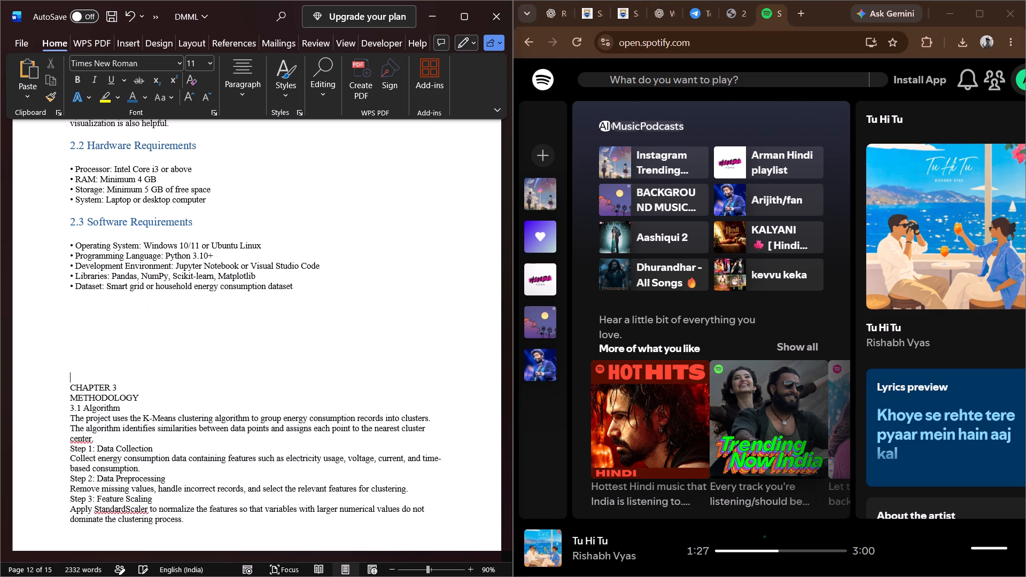
key("Return")
key("Return")
key("Return")
key("Return")
key("Return")
key("Return")
key("Return")
key("Return")
key("Return")
key("Return")
key("Return")
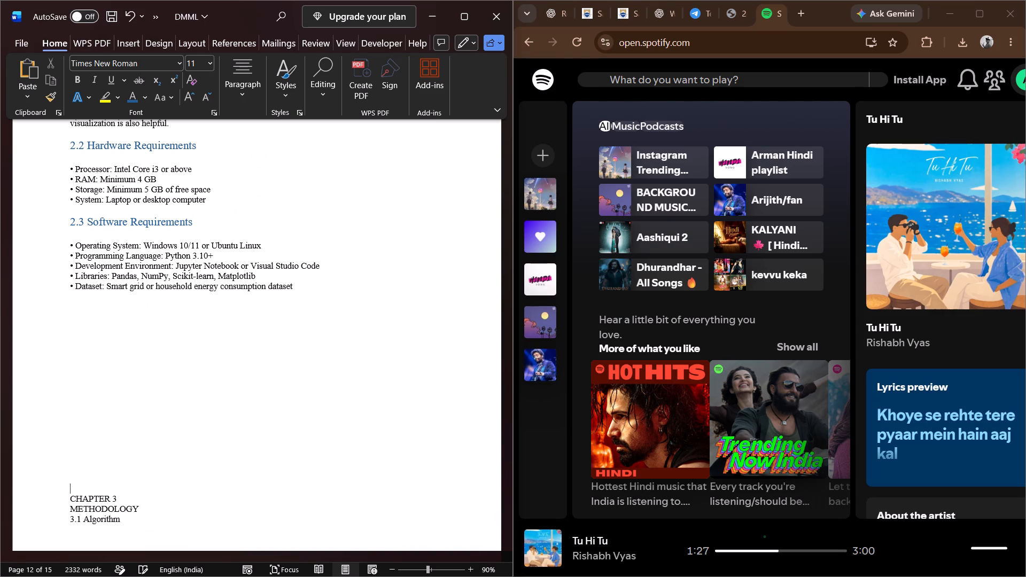
key("Return")
key("Return")
key("Return")
scroll(300, 475, "down", 2)
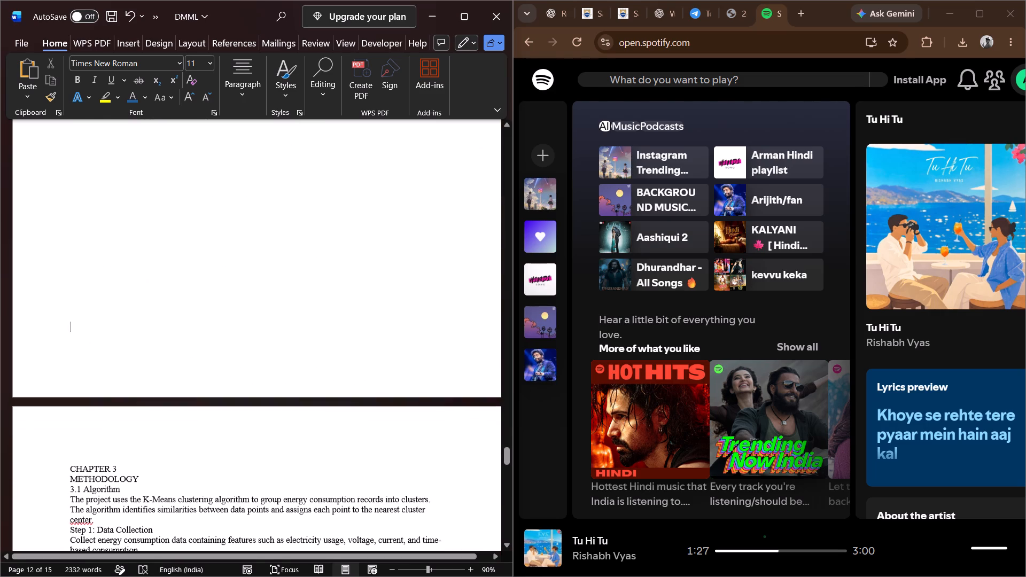
Justify the paragraph under 2.1 Prerequisites and set its line spacing to 1.15 and font size to 12.
scroll(163, 410, "up", 5)
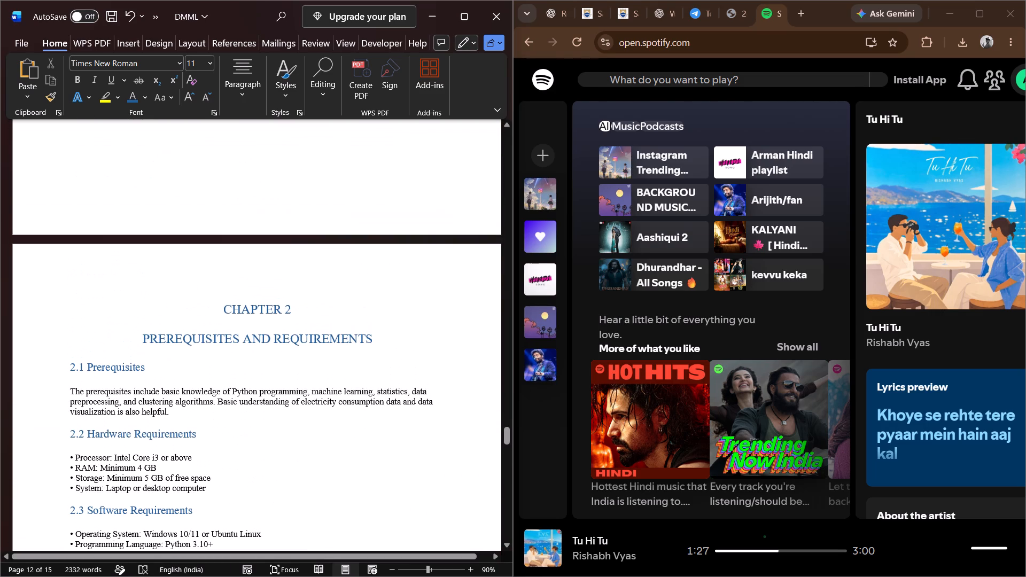
left_click_drag(172, 415, 79, 389)
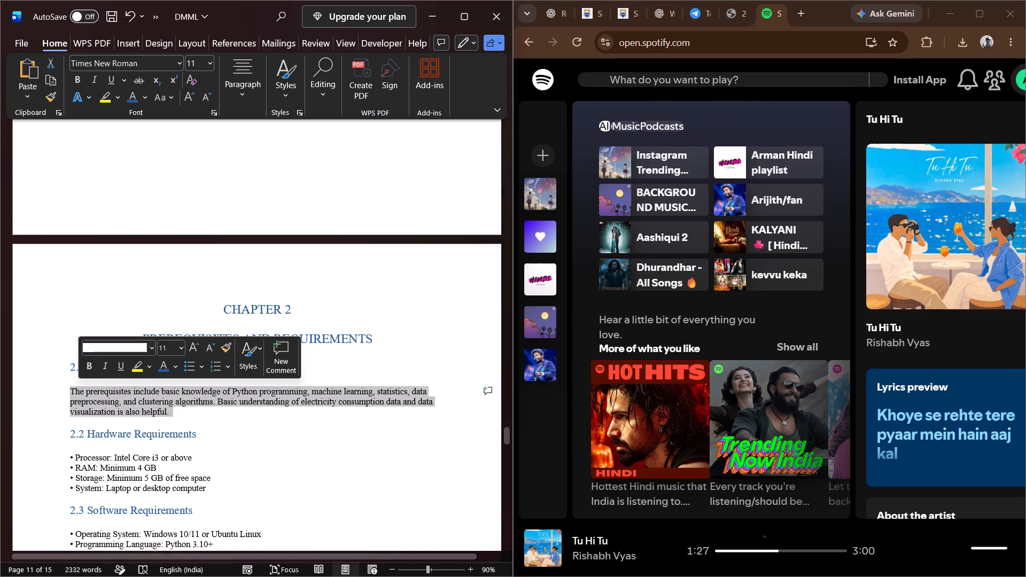
left_click(244, 96)
left_click(279, 156)
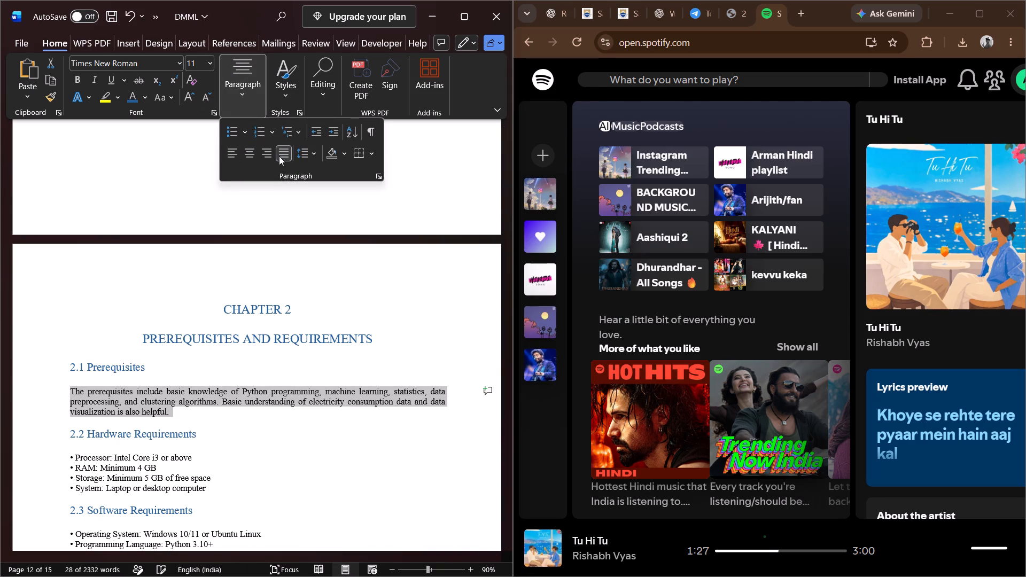
left_click(304, 155)
left_click(313, 190)
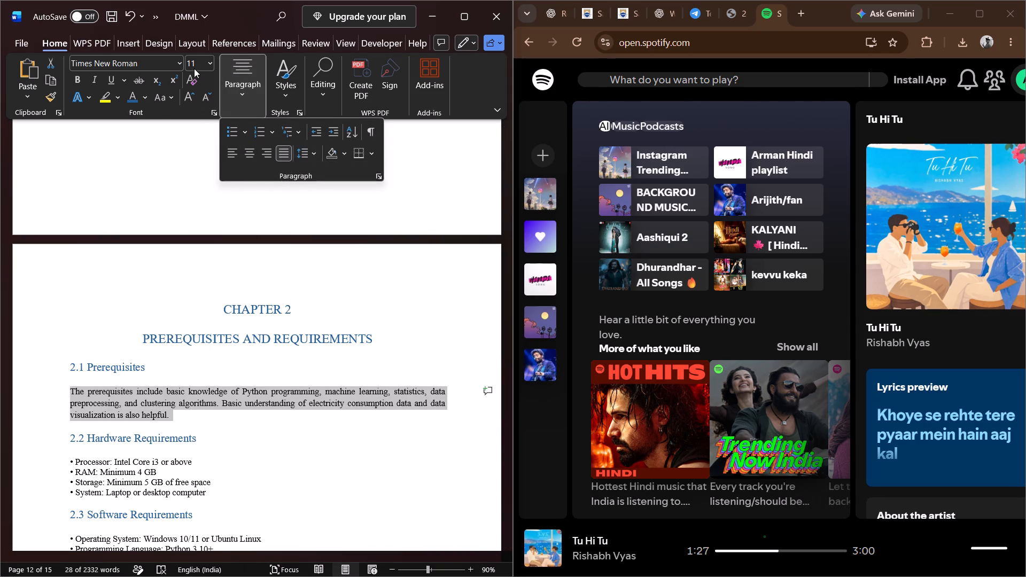
left_click(209, 65)
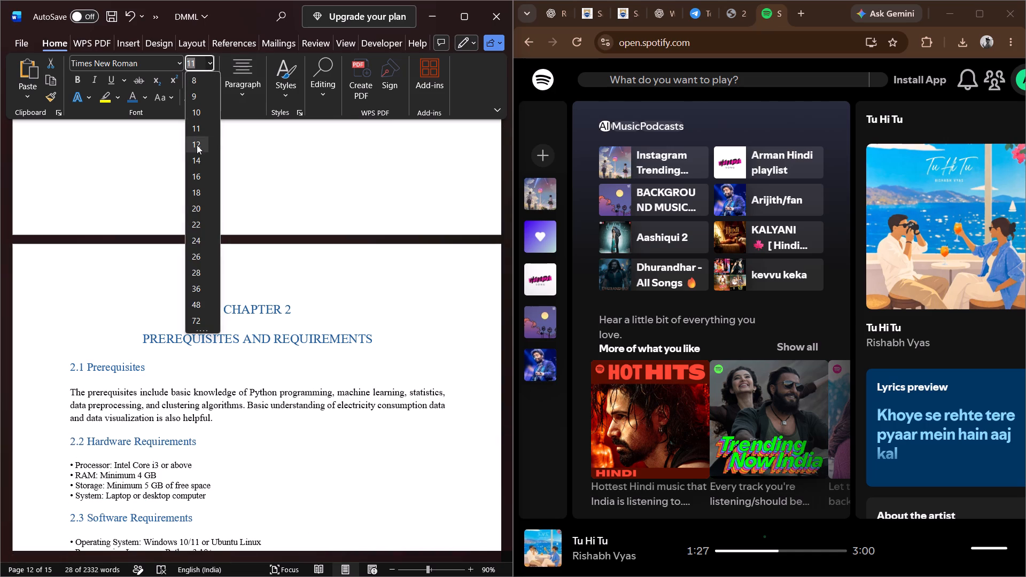
left_click(197, 145)
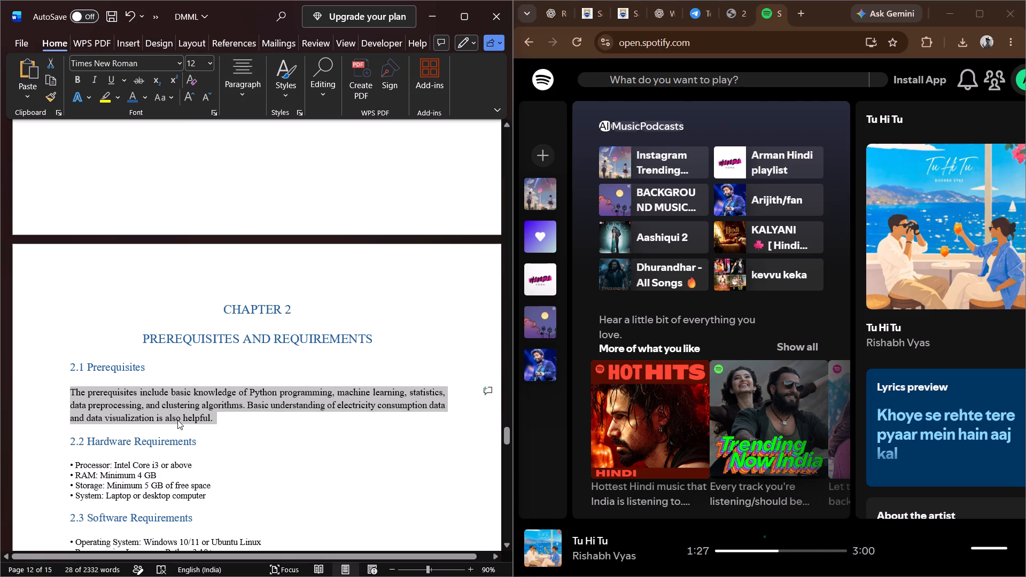
Set the line spacing of the four bullets under 2.2 Hardware Requirements to 1.5, keeping them left-aligned.
left_click_drag(228, 503, 74, 466)
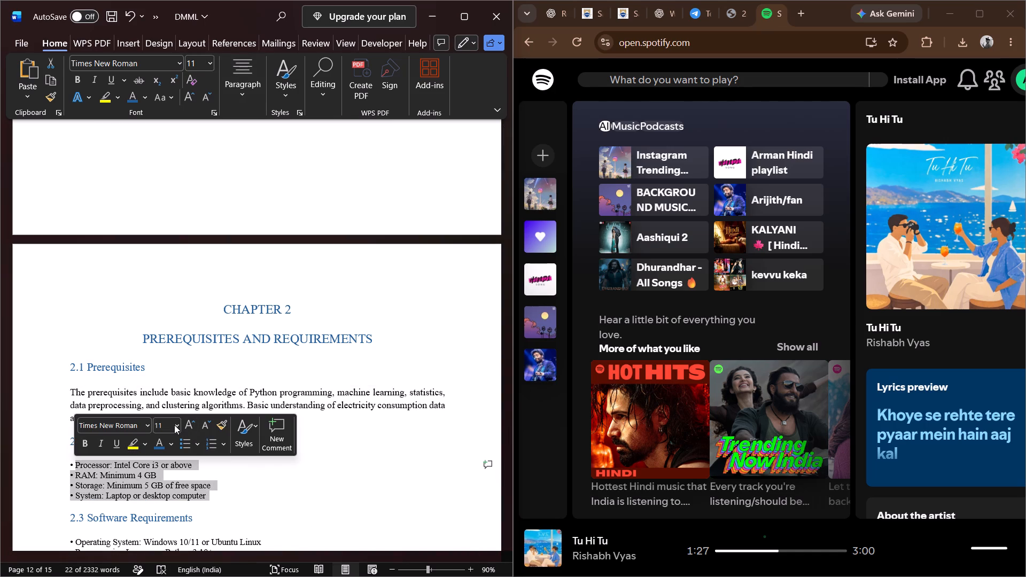
left_click(245, 93)
left_click(286, 153)
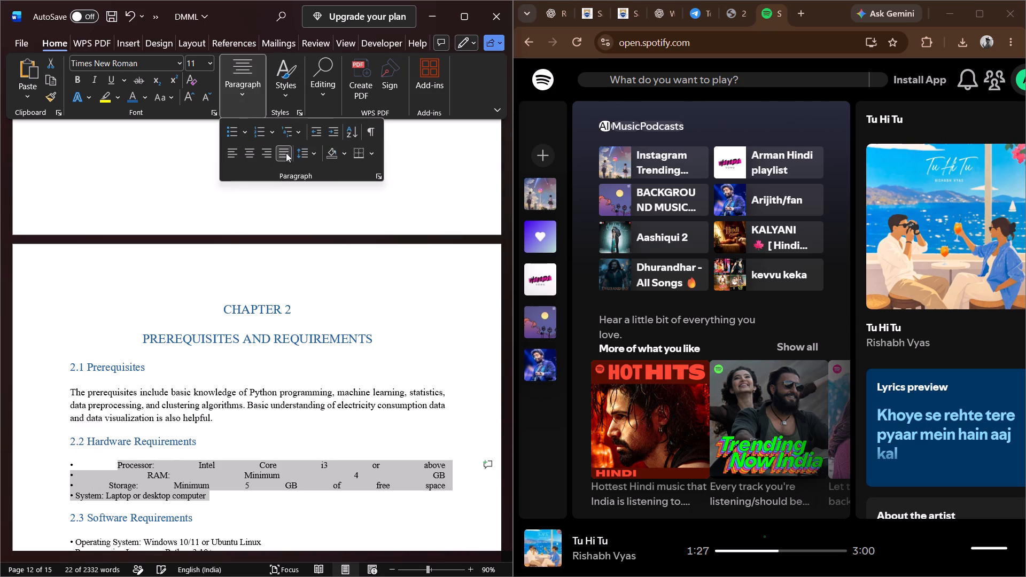
left_click(284, 153)
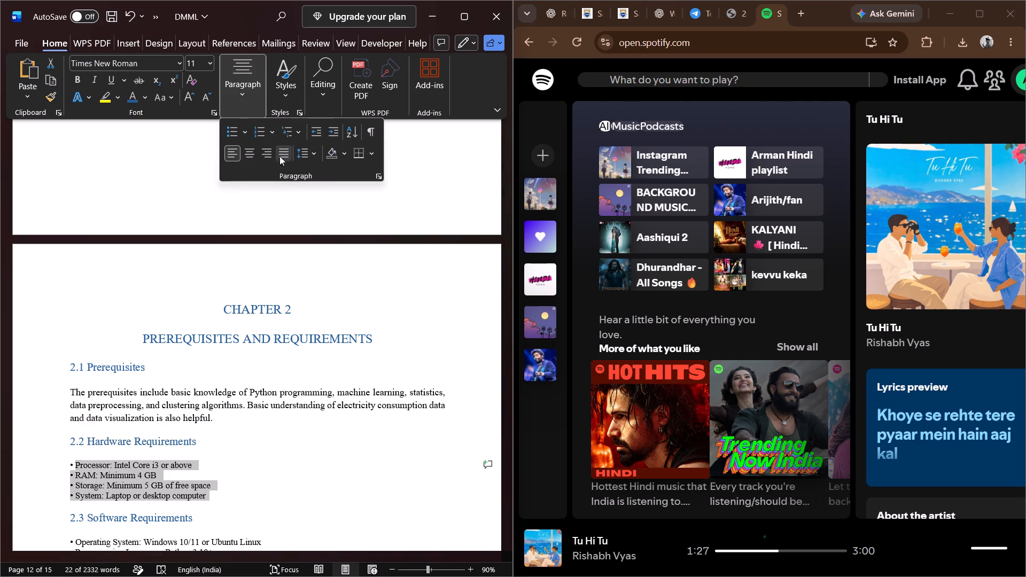
left_click(304, 155)
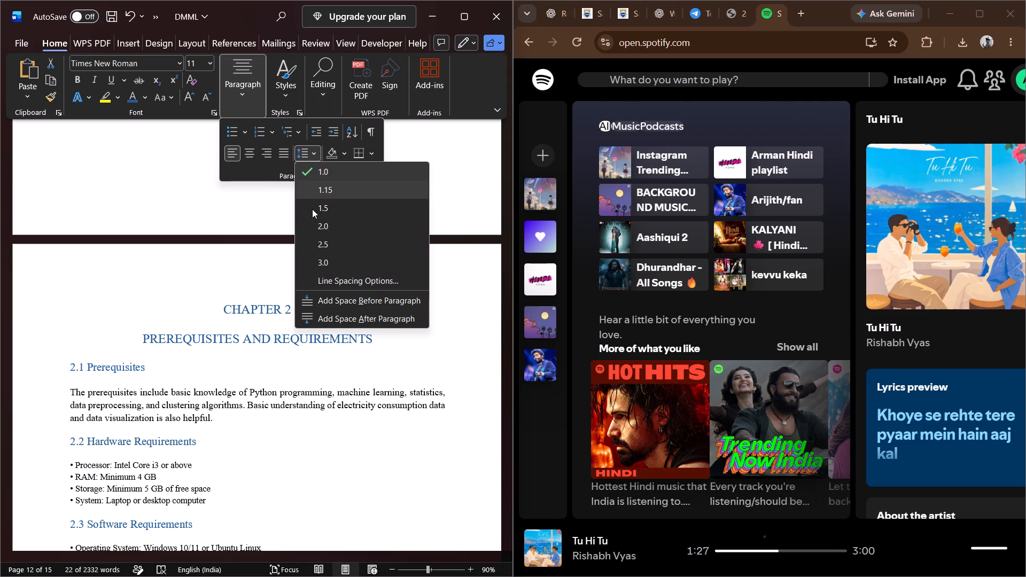
left_click(317, 210)
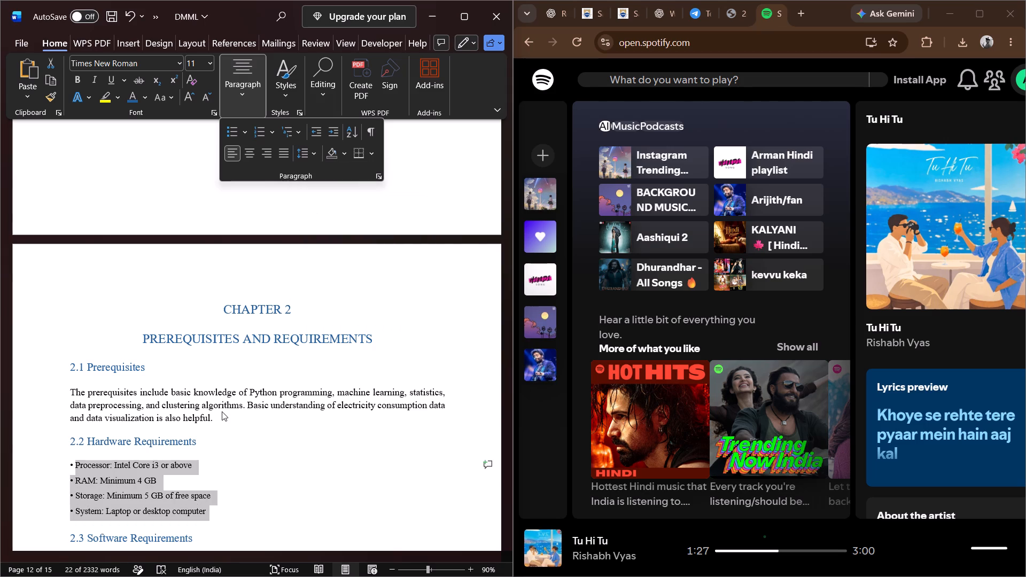
Set the line spacing of the paragraph under 2.1 Prerequisites to 1.5.
left_click(219, 422)
left_click_drag(219, 417, 57, 387)
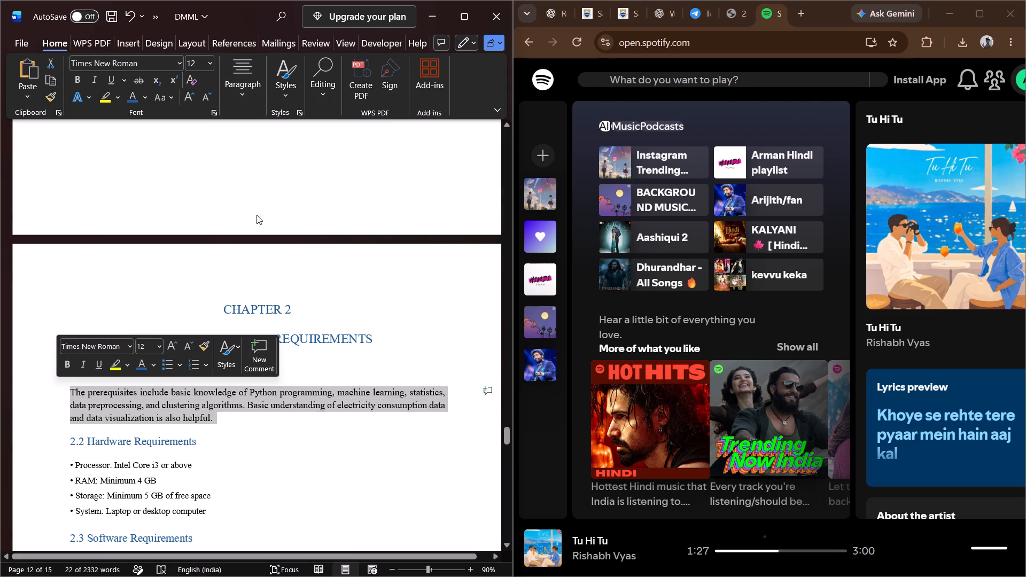
left_click(245, 96)
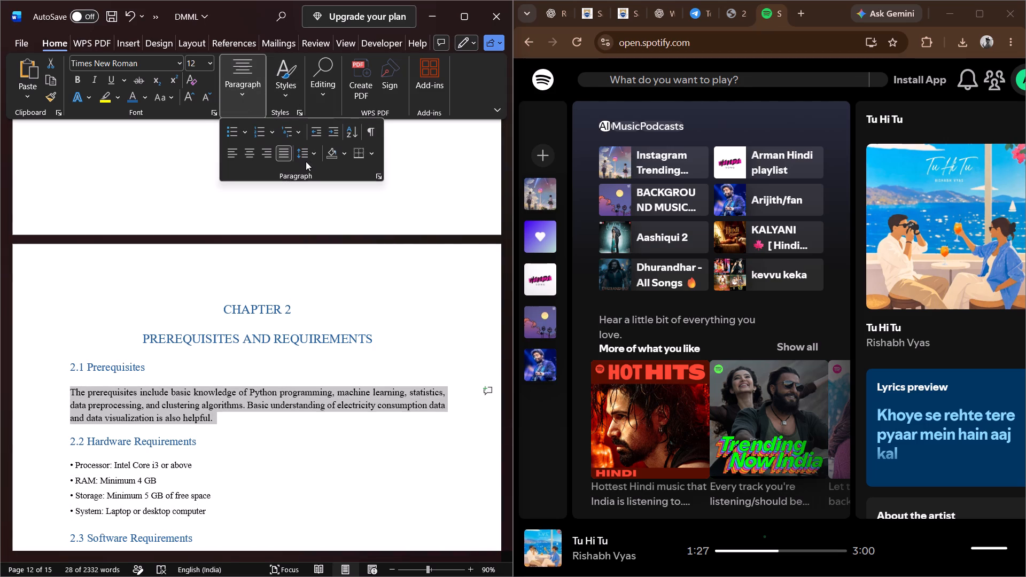
left_click(315, 160)
left_click(321, 212)
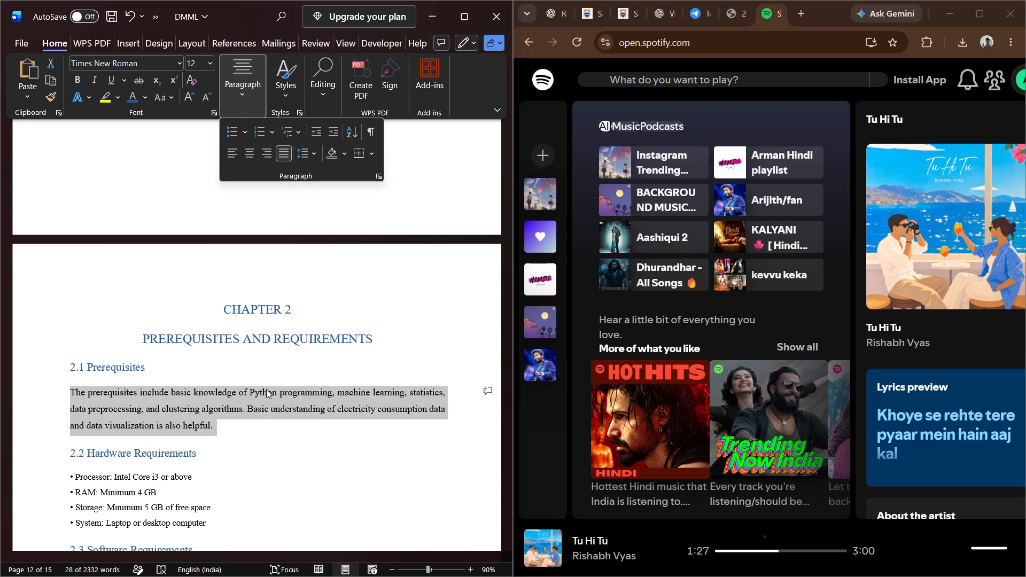
left_click(265, 428)
Set the line spacing of the five bullets under 2.3 Software Requirements to 1.5.
scroll(265, 428, "down", 1)
scroll(180, 455, "down", 1)
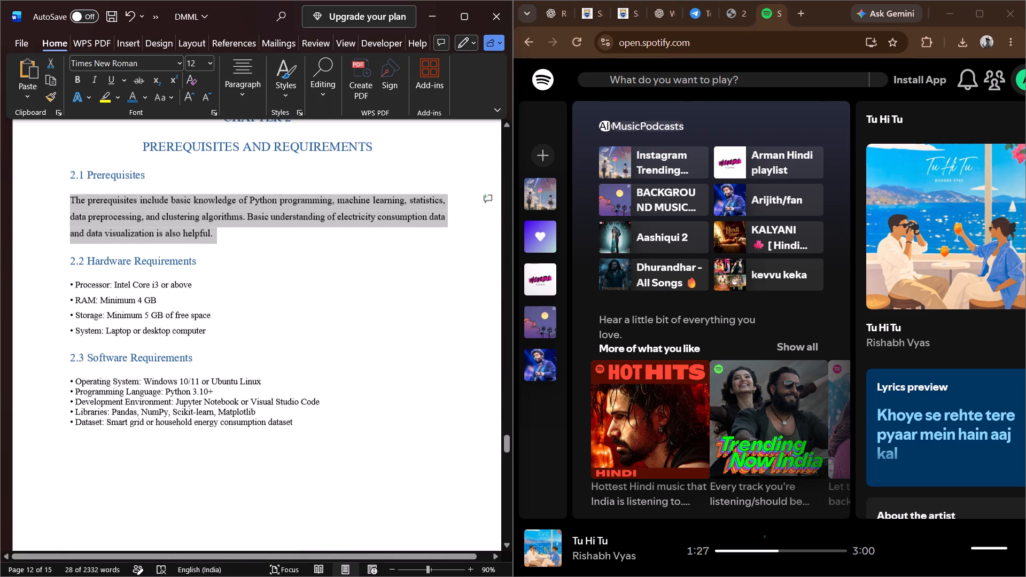
left_click_drag(324, 427, 60, 375)
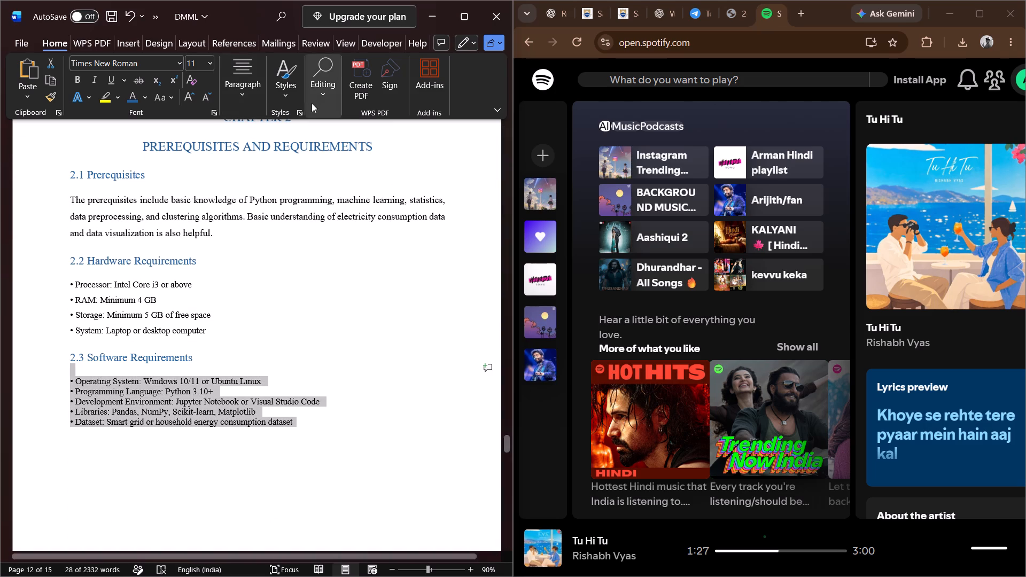
left_click(246, 97)
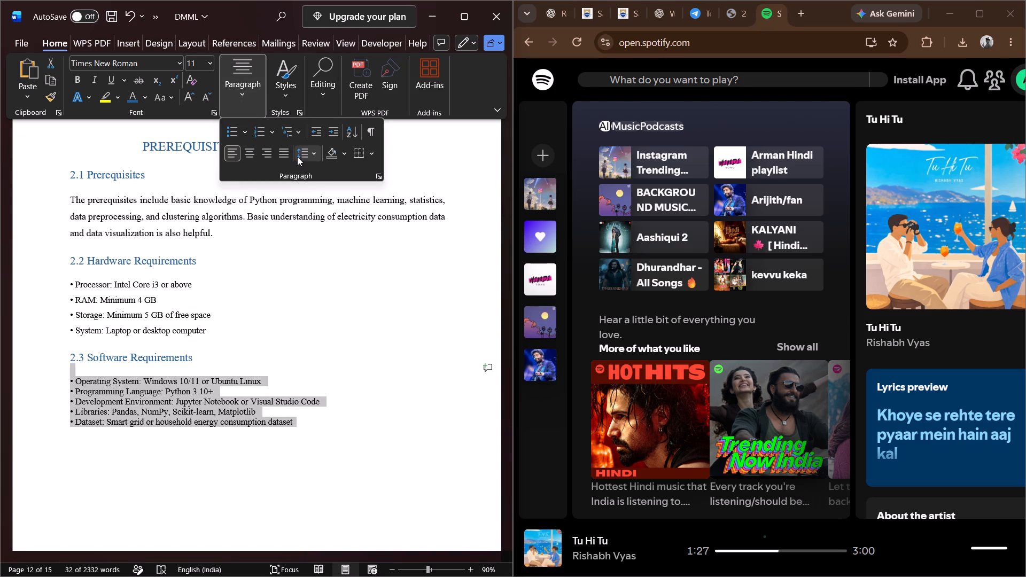
left_click(314, 158)
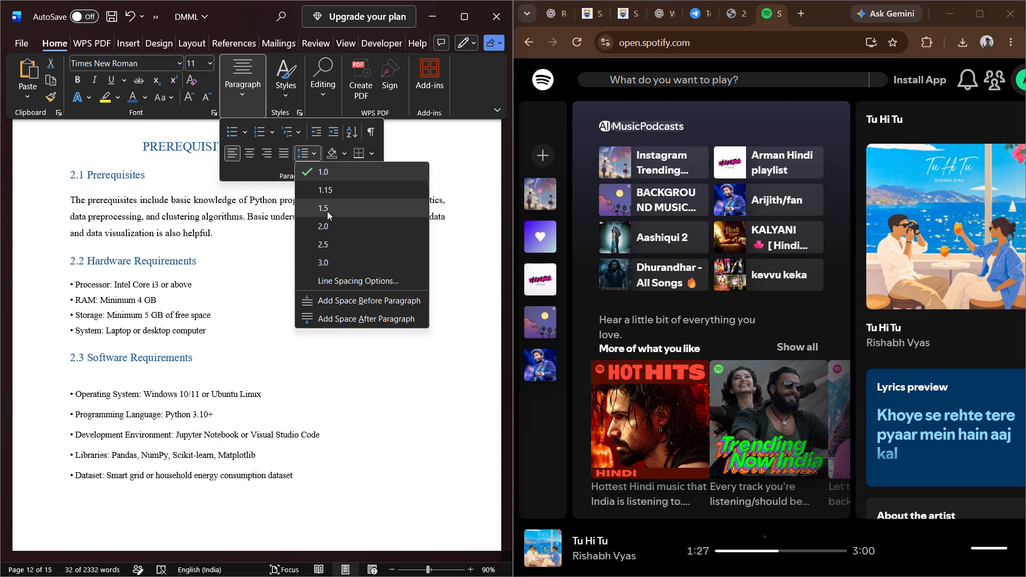
left_click(327, 211)
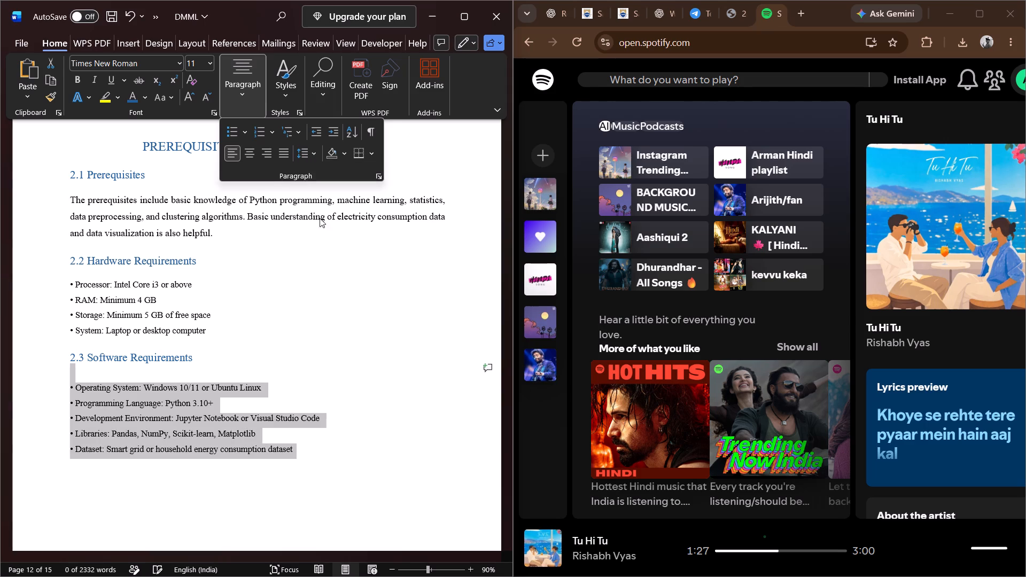
left_click(240, 308)
Set the font size of the five bullets under 2.3 Software Requirements to 12.
left_click(301, 448)
left_click_drag(304, 447, 29, 383)
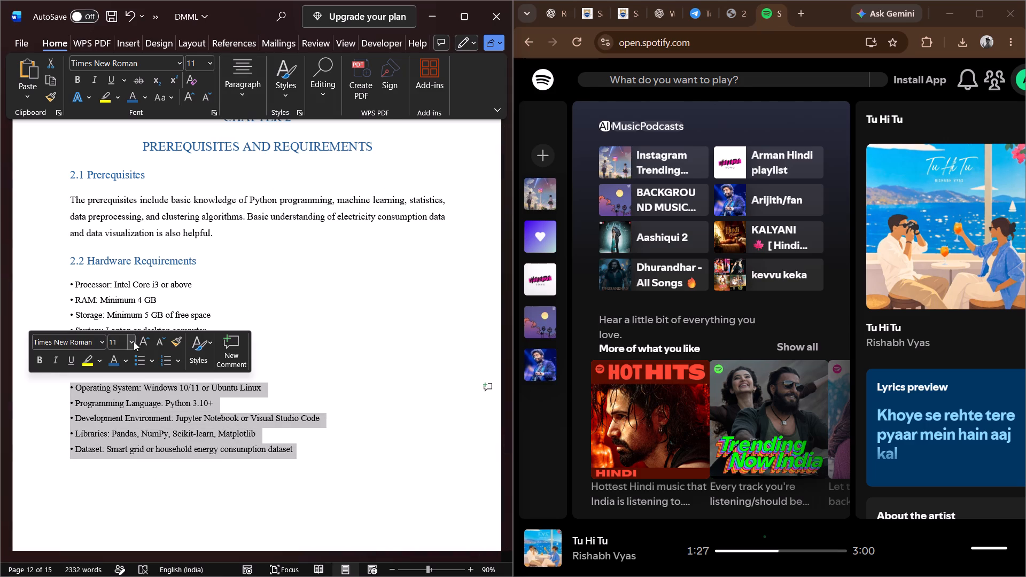
left_click(134, 341)
left_click(118, 150)
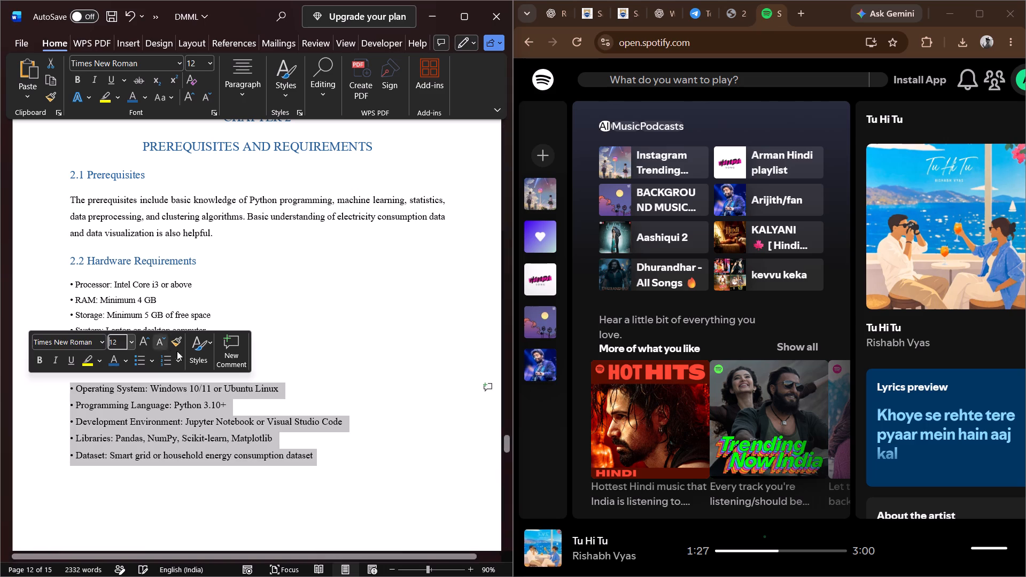
Set the font size of the four bullets under 2.2 Hardware Requirements to 12.
left_click(271, 331)
left_click_drag(271, 335, 50, 287)
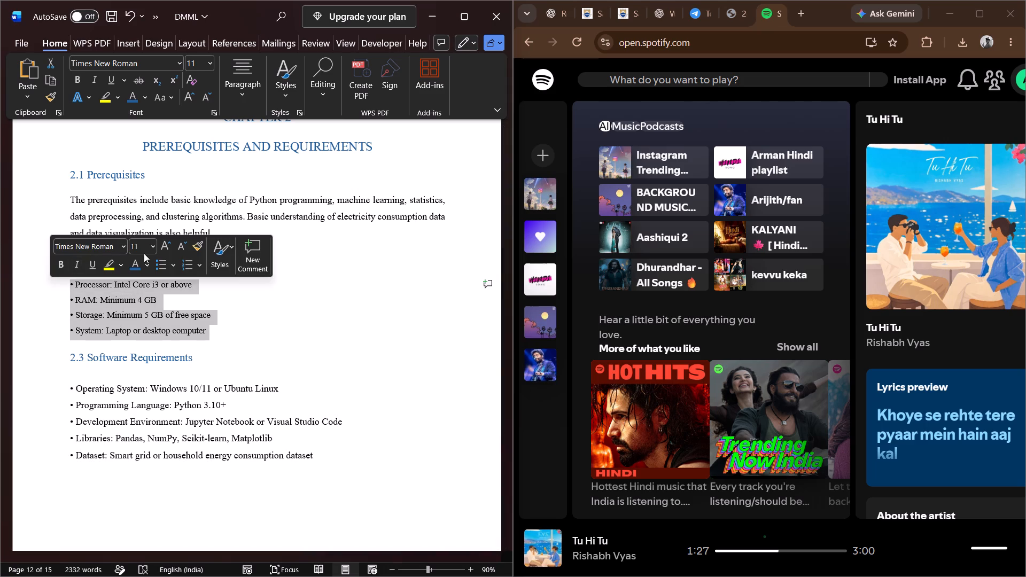
left_click(151, 247)
left_click(136, 323)
Apply font size 12 to the paragraph under 2.1 Prerequisites.
left_click(339, 267)
left_click_drag(337, 243, 67, 176)
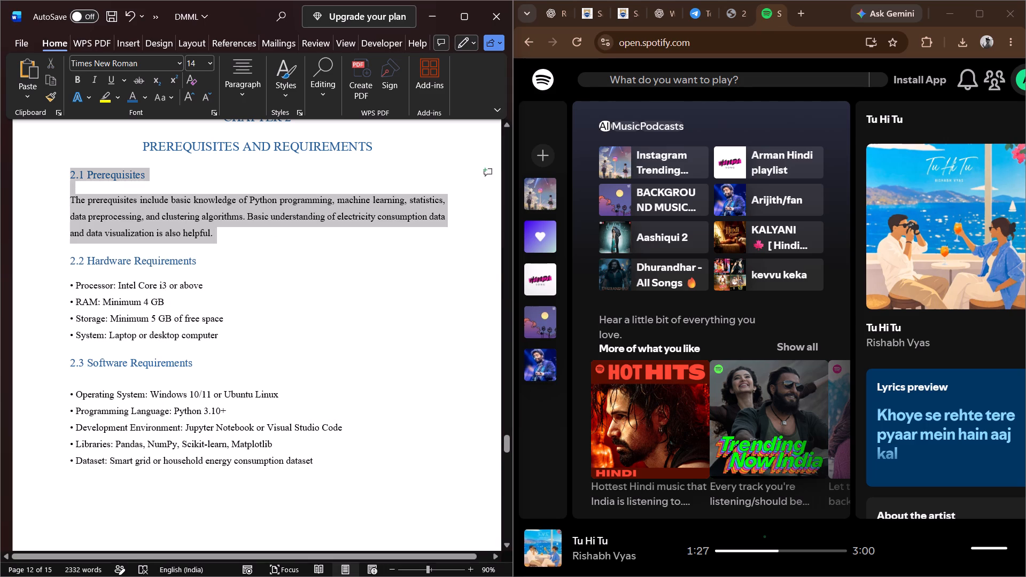
left_click_drag(67, 176, 58, 199)
left_click(158, 159)
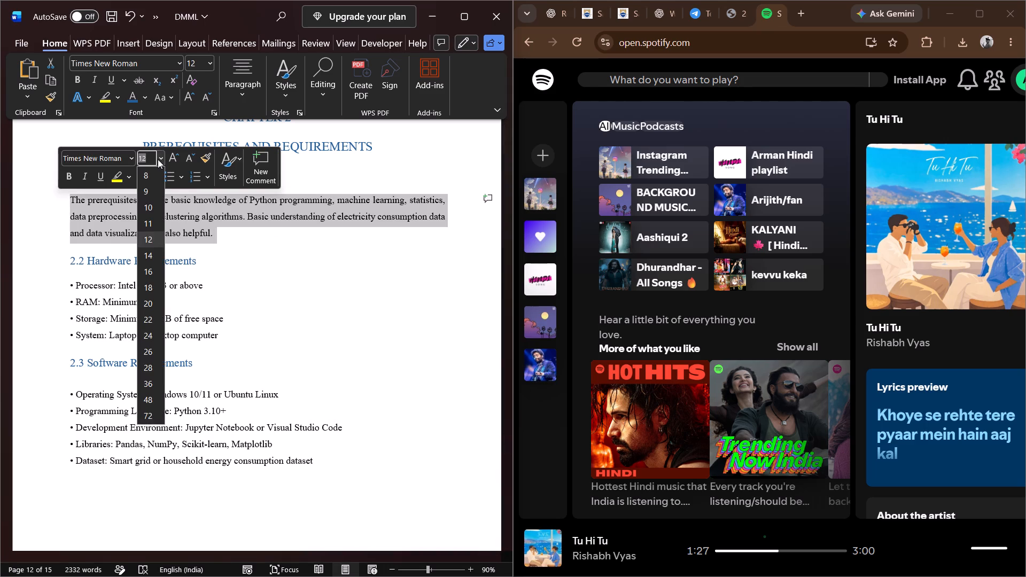
left_click(149, 238)
left_click(236, 267)
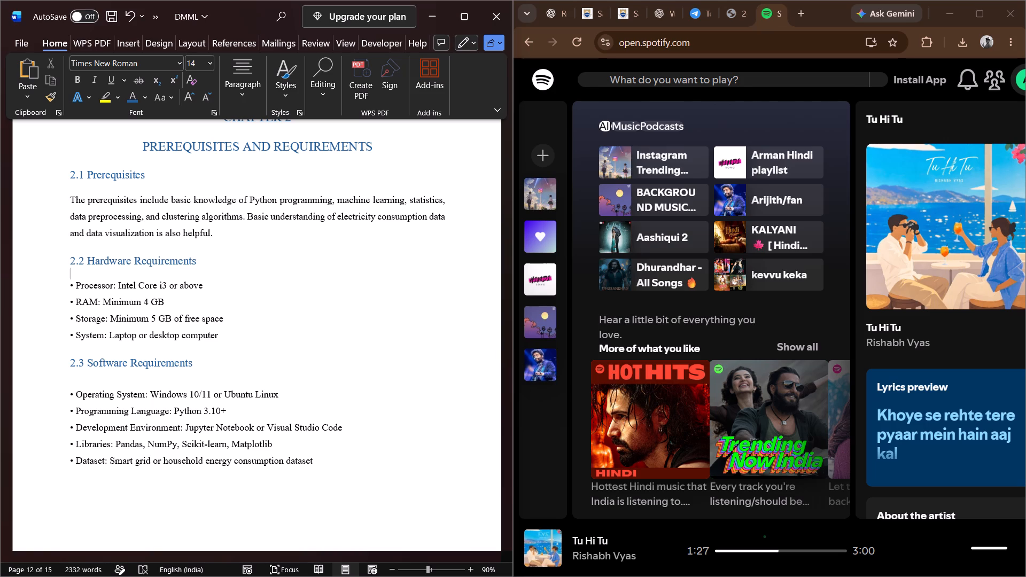
Remove the surplus blank lines above CHAPTER 3, keeping the heading at the start of its own page.
scroll(142, 262, "down", 1)
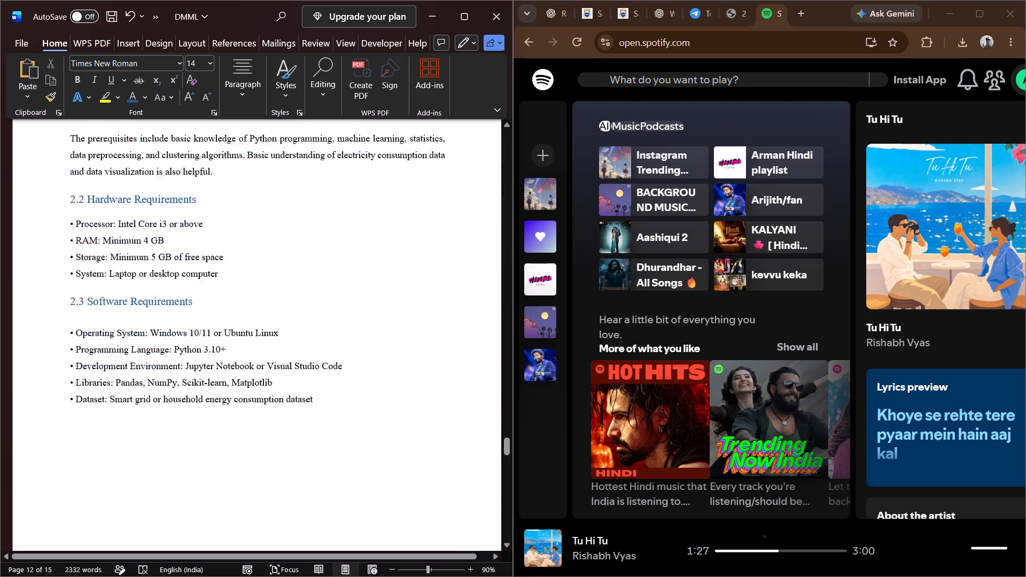
scroll(142, 262, "down", 6)
scroll(104, 207, "up", 1)
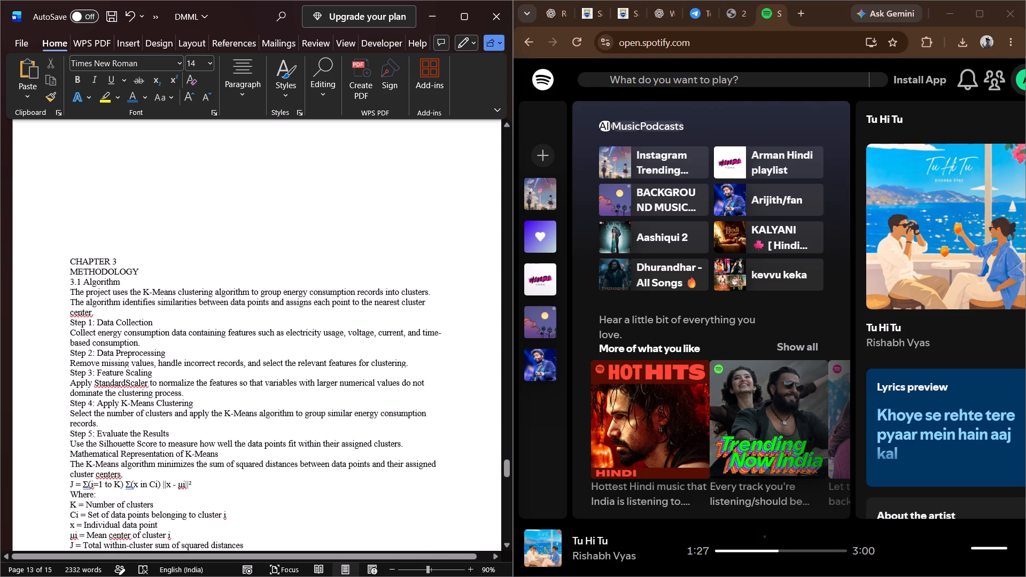
scroll(86, 238, "up", 1)
left_click(68, 354)
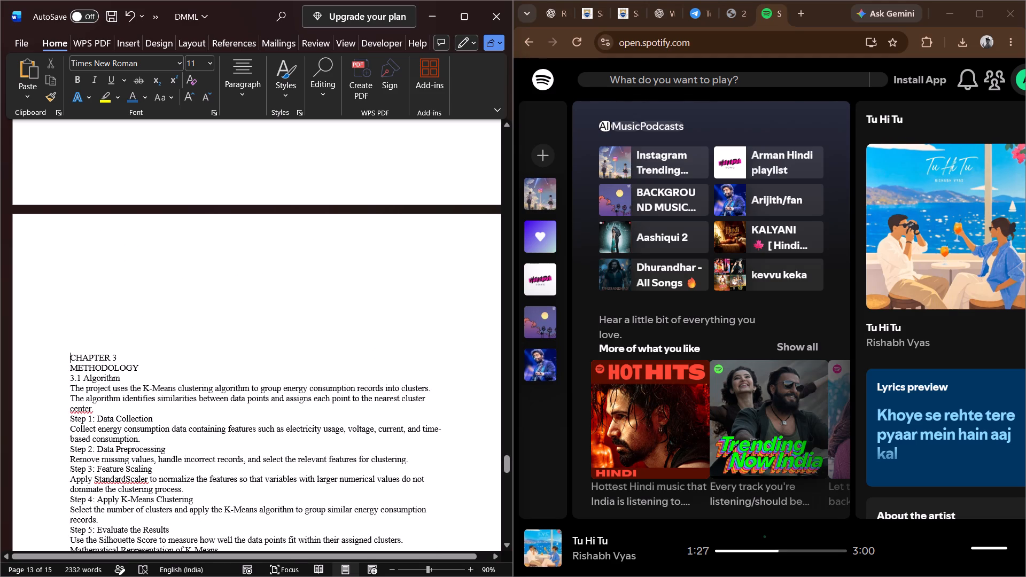
key("BackSpace")
key("BackSpace")
key("BackSpace")
key("BackSpace")
key("BackSpace")
key("BackSpace")
key("BackSpace")
key("BackSpace")
key("BackSpace")
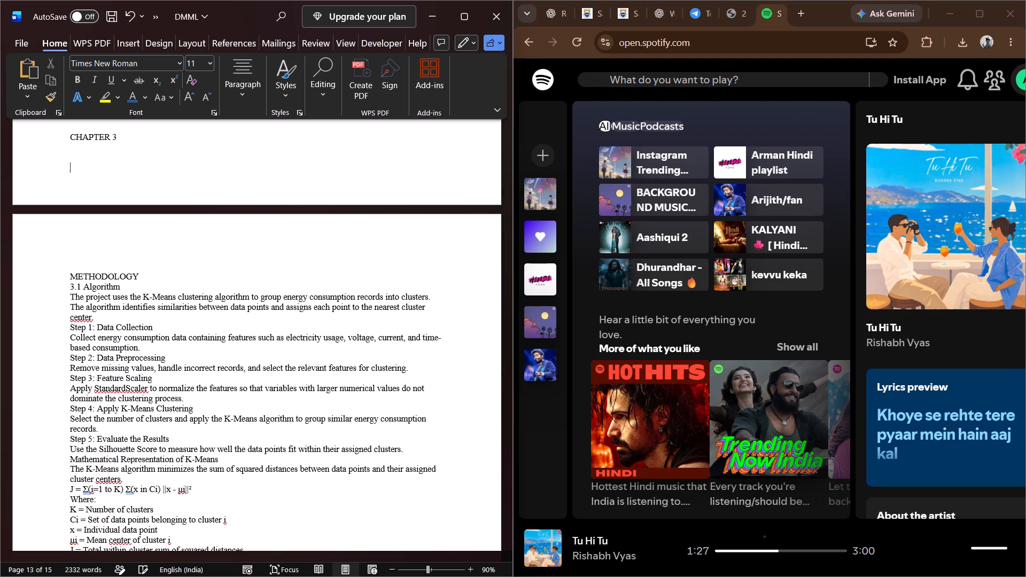
key("Return")
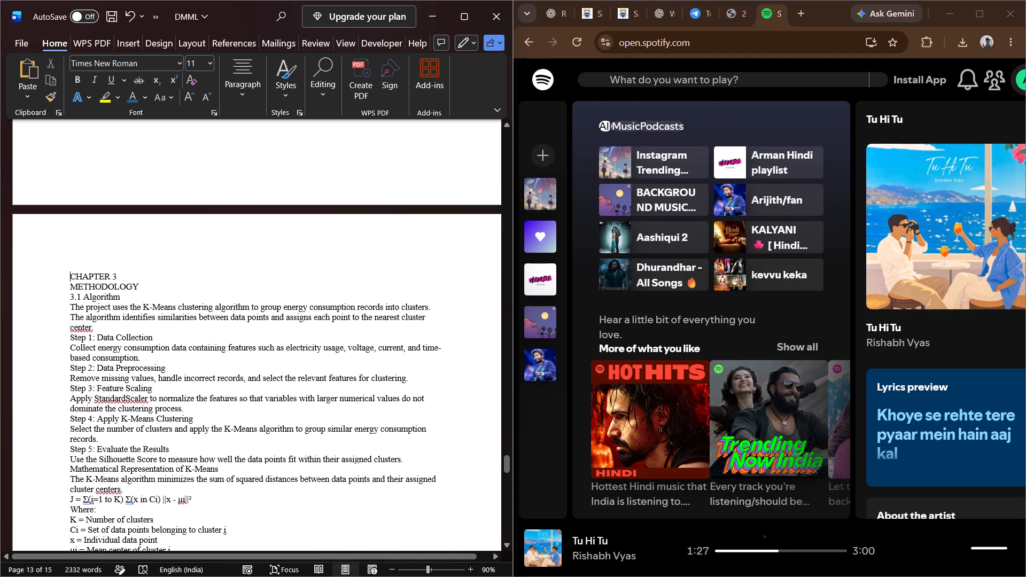
Center the CHAPTER 3 and METHODOLOGY headings, color them blue and set their font size to 16.
left_click_drag(144, 288, 14, 268)
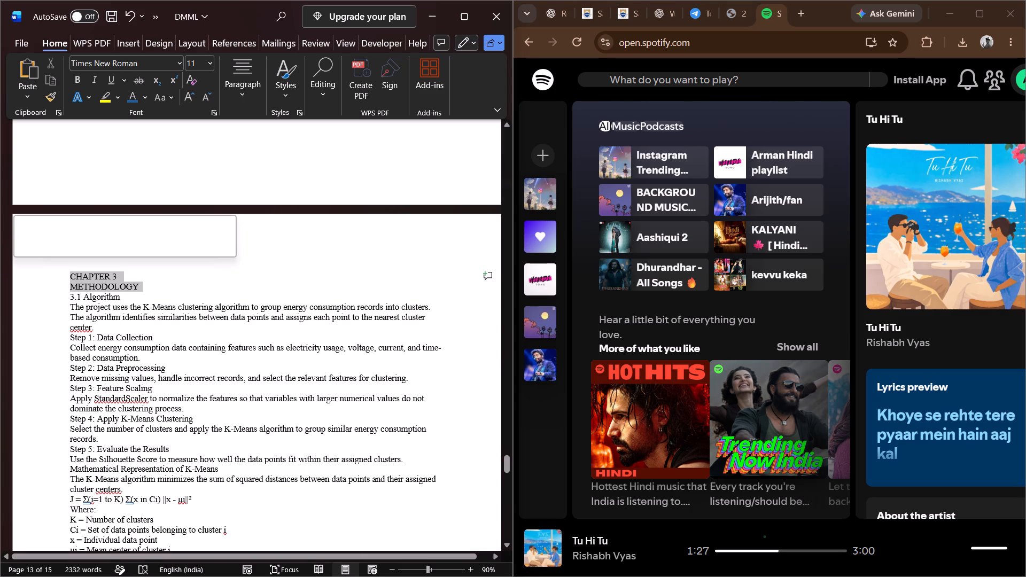
left_click(236, 92)
left_click(251, 159)
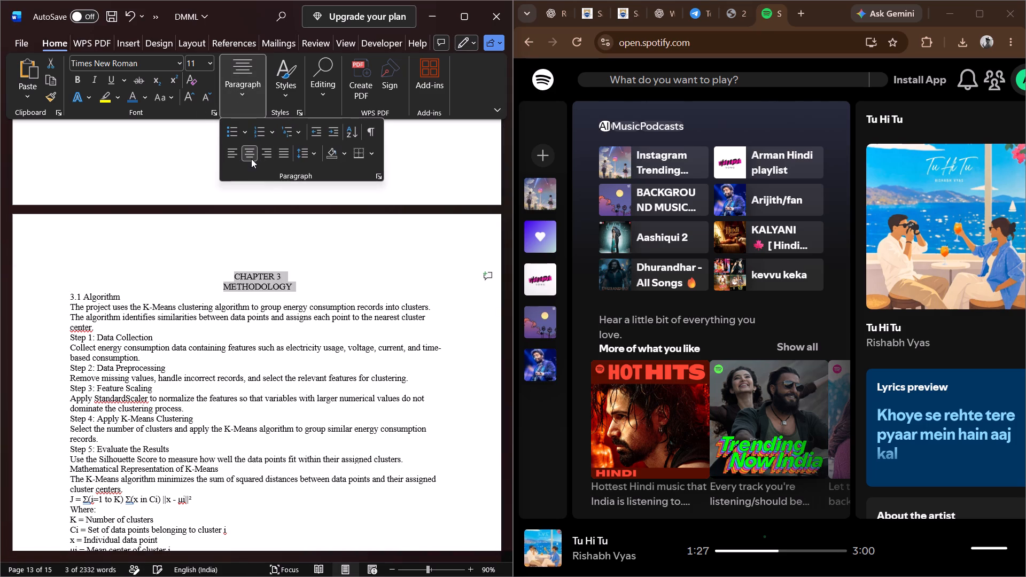
left_click(130, 101)
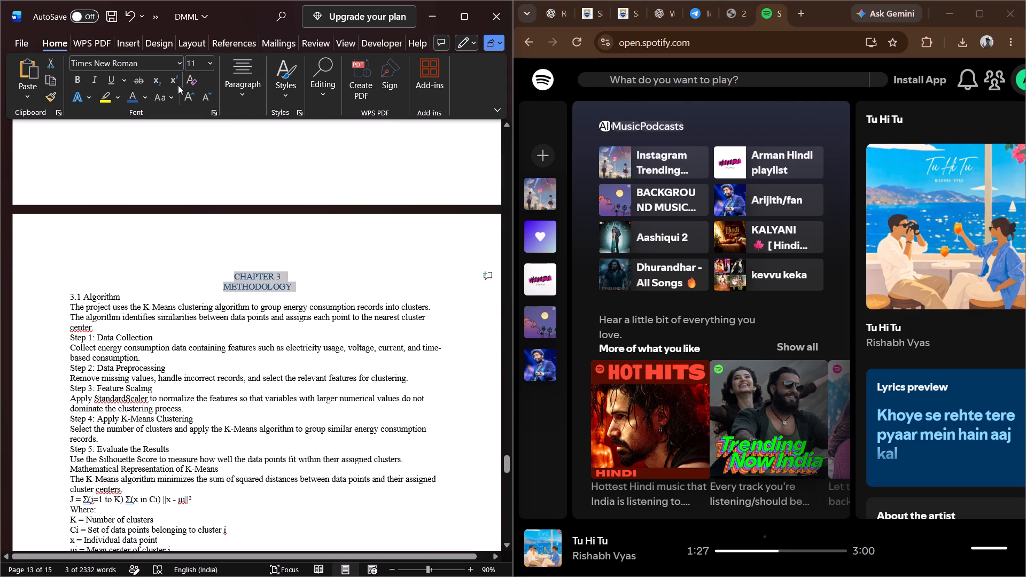
left_click(210, 66)
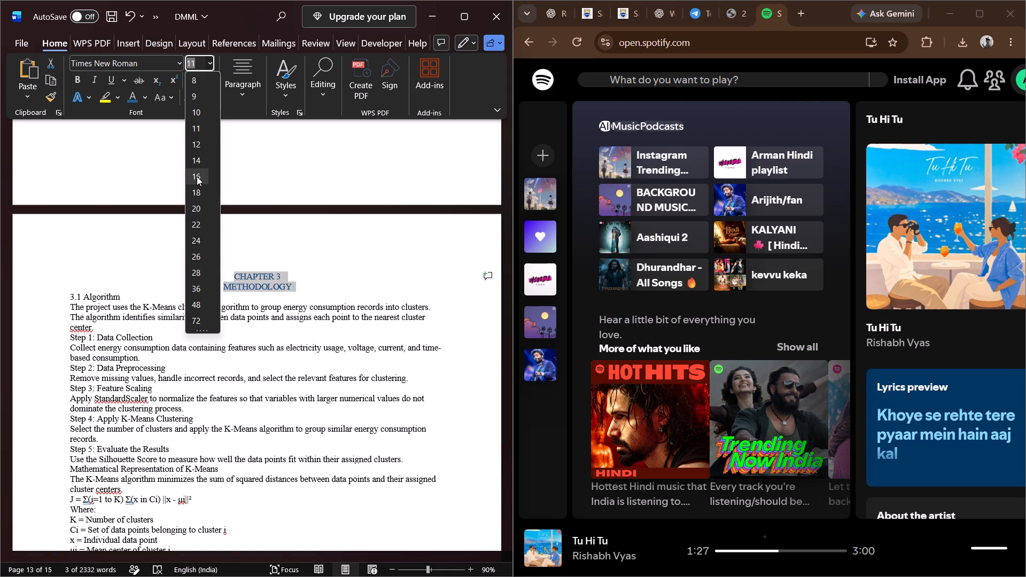
left_click(197, 176)
Insert a blank line after the CHAPTER 3 heading and another after the METHODOLOGY heading.
left_click(304, 272)
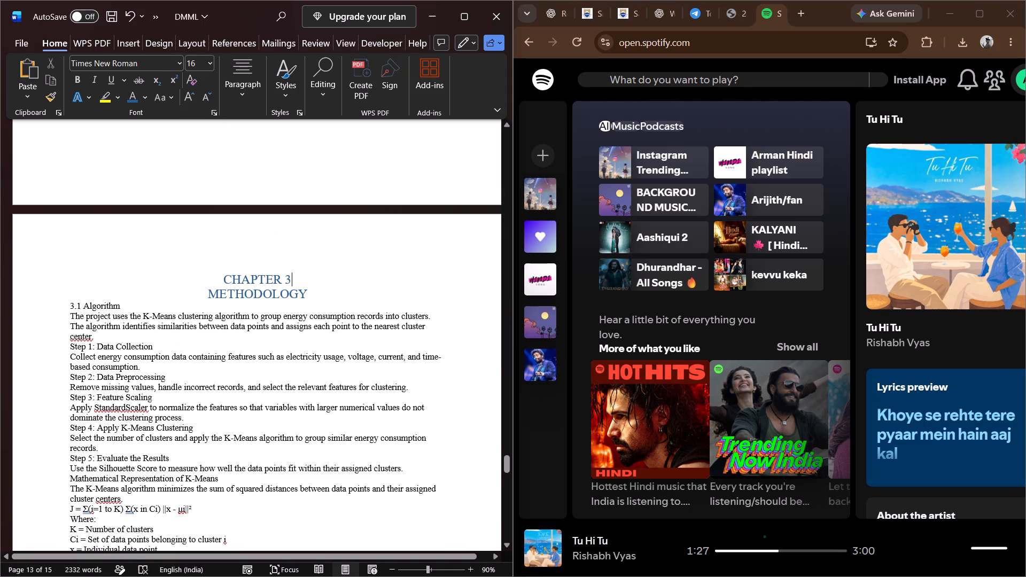
key("Return")
left_click(328, 303)
key("Return")
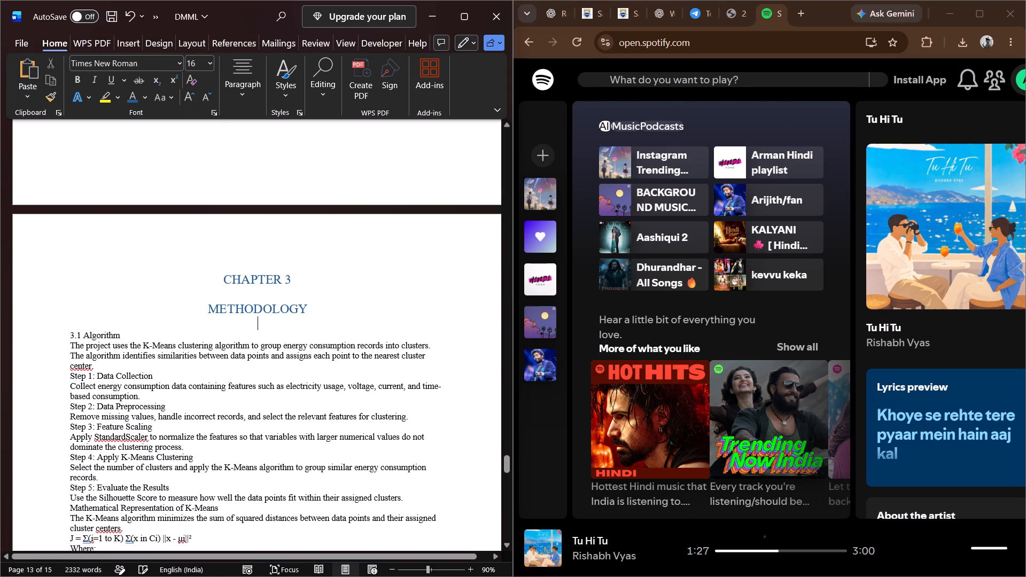
Format the 3.1 Algorithm heading in blue at font size 14 and add a blank line below it.
left_click_drag(139, 333, 66, 334)
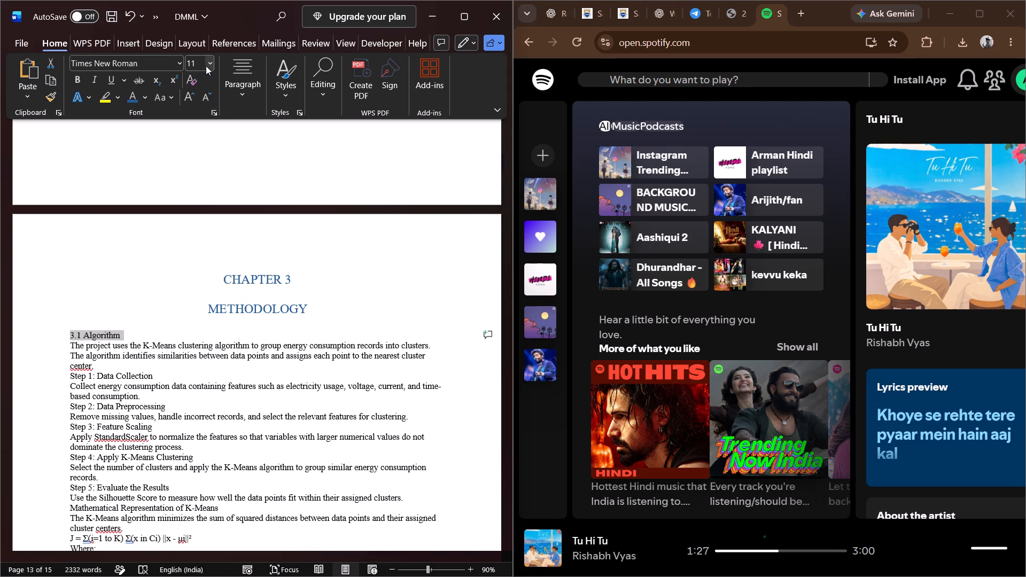
left_click(206, 66)
left_click(198, 159)
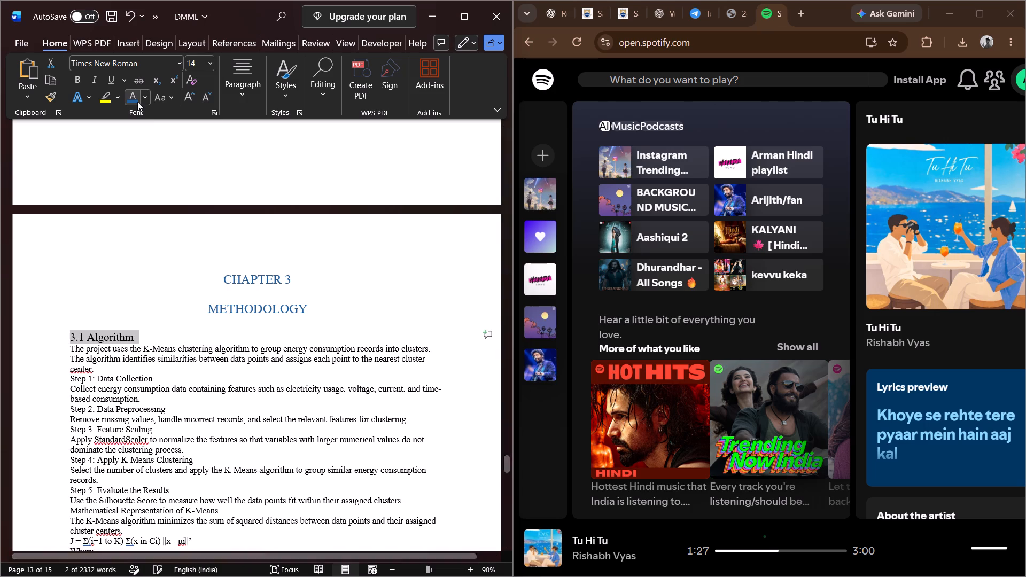
left_click(138, 100)
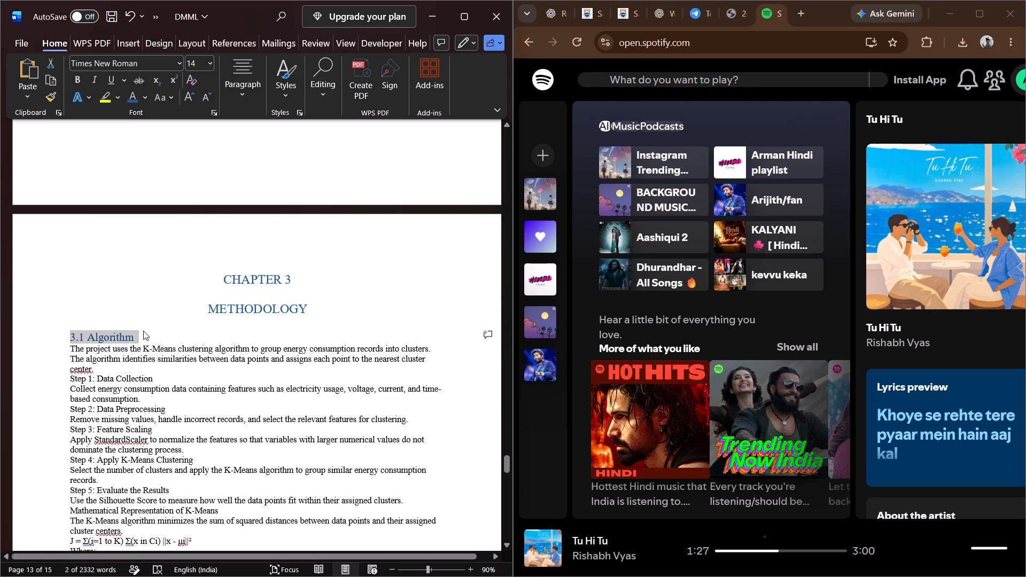
left_click(154, 339)
key("Return")
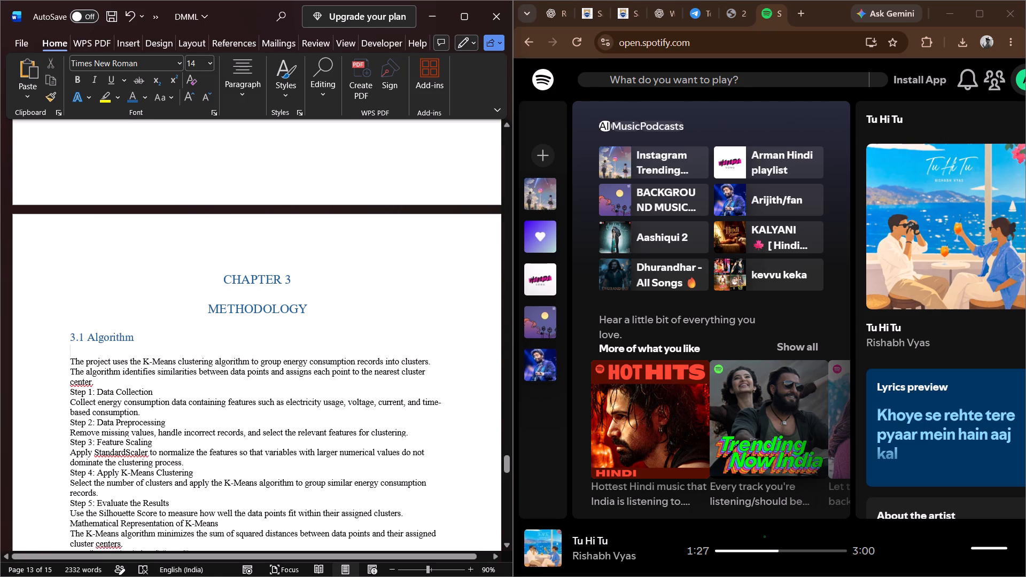
Set all text under 3.1 Algorithm, down to the definition of J, to font size 12 and 1.5 line spacing.
scroll(151, 445, "down", 1)
scroll(134, 493, "down", 1)
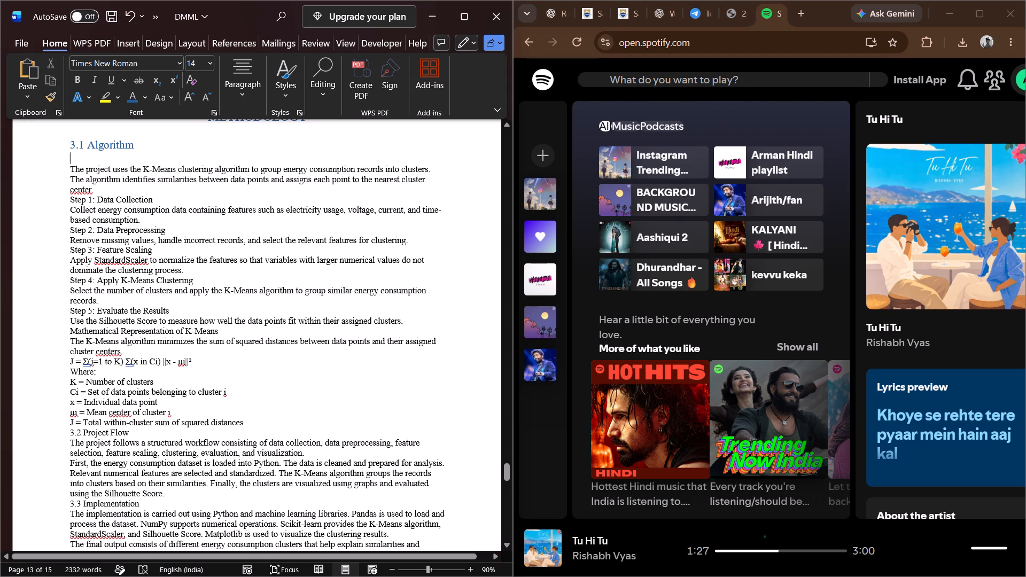
left_click_drag(69, 167, 182, 394)
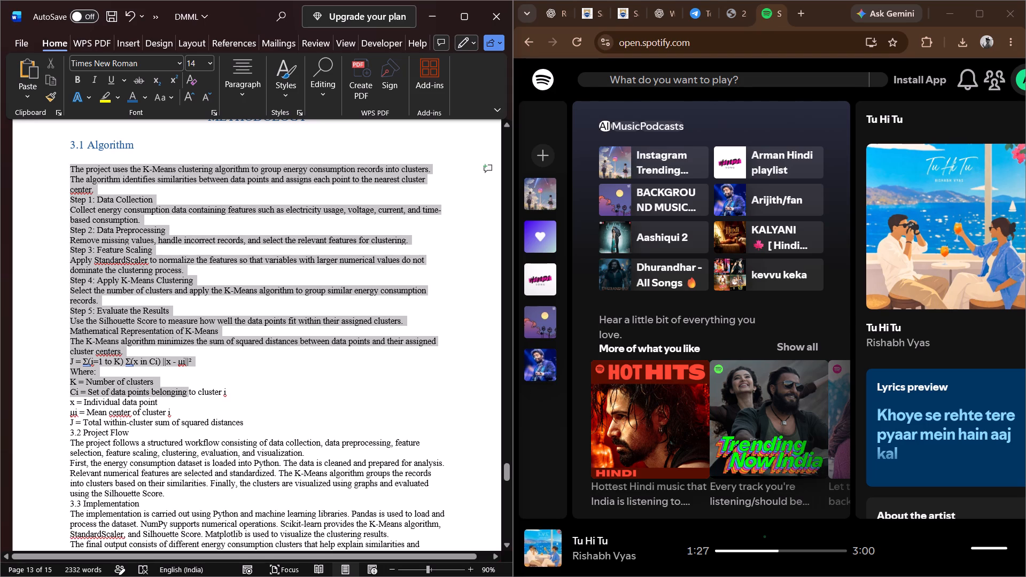
left_click_drag(182, 394, 218, 425)
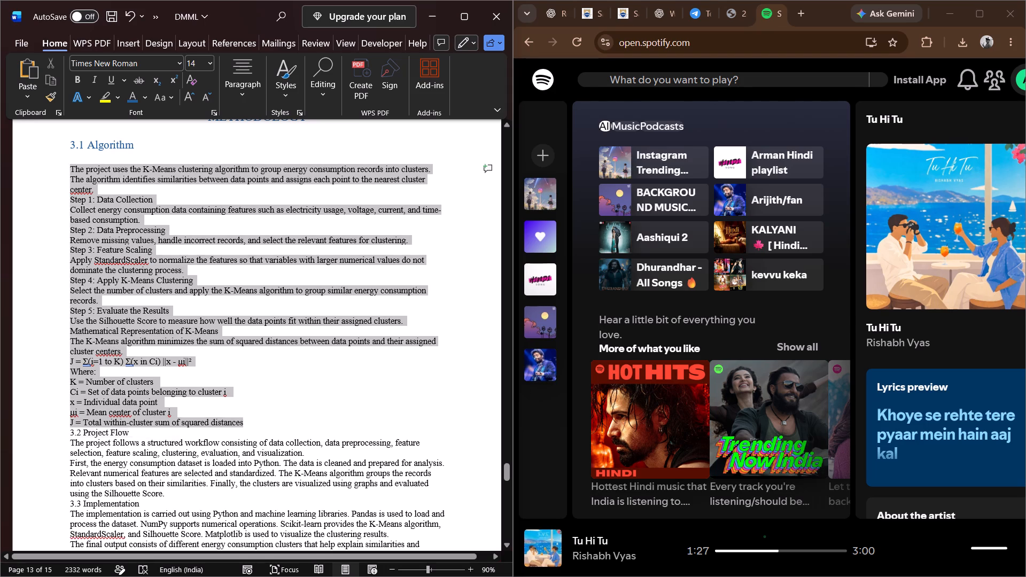
left_click_drag(218, 425, 247, 422)
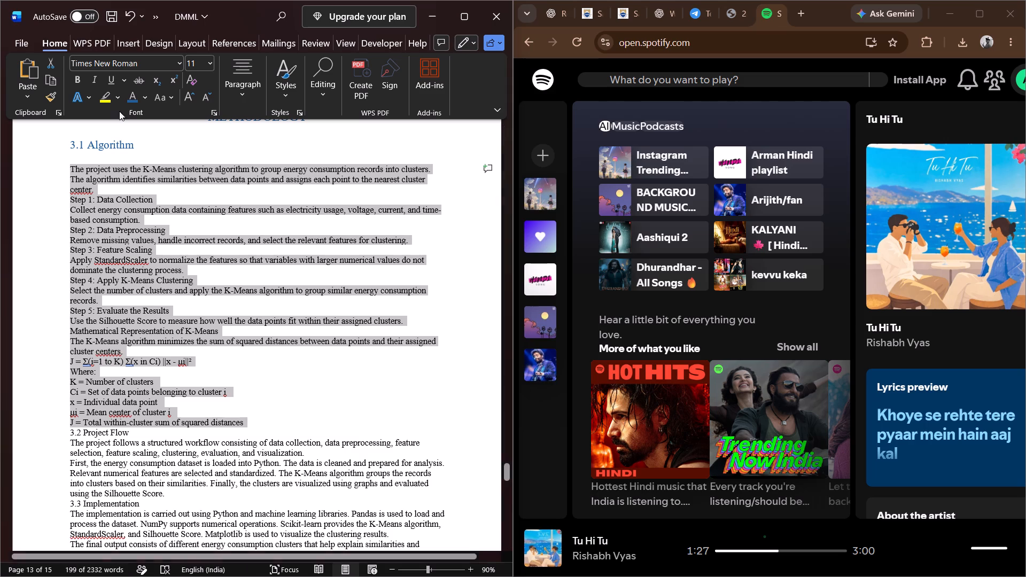
left_click(208, 66)
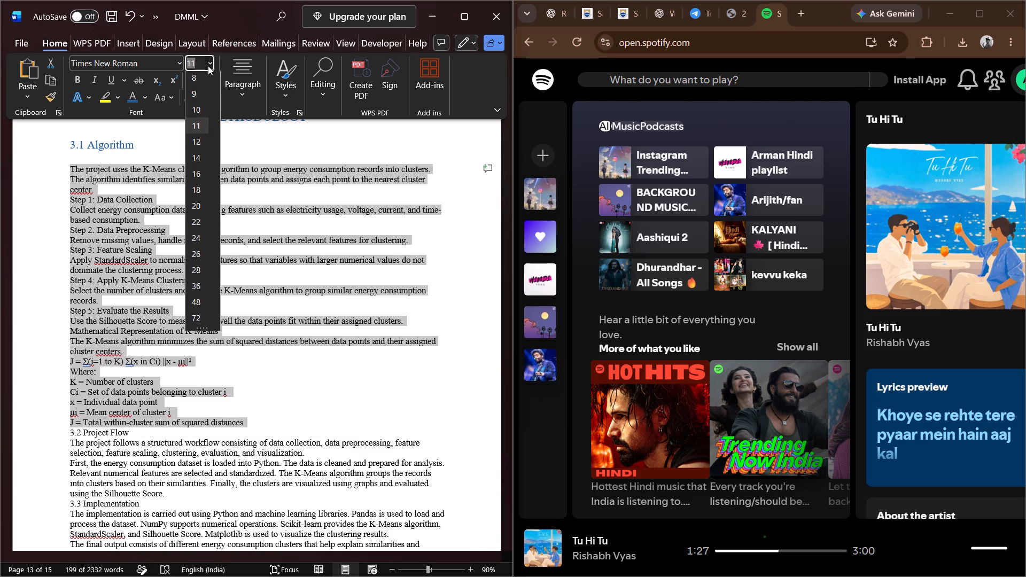
left_click(199, 144)
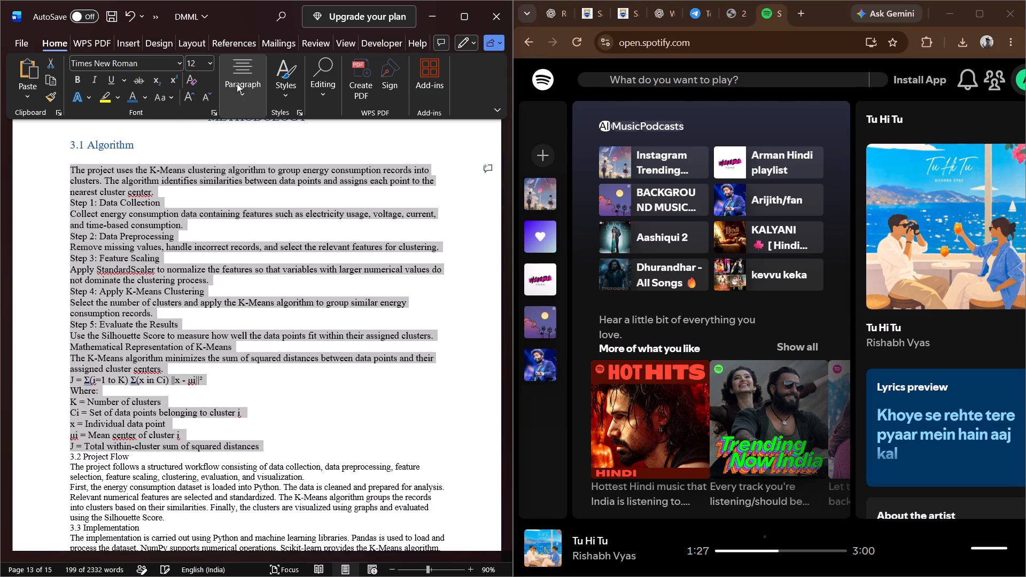
left_click(242, 94)
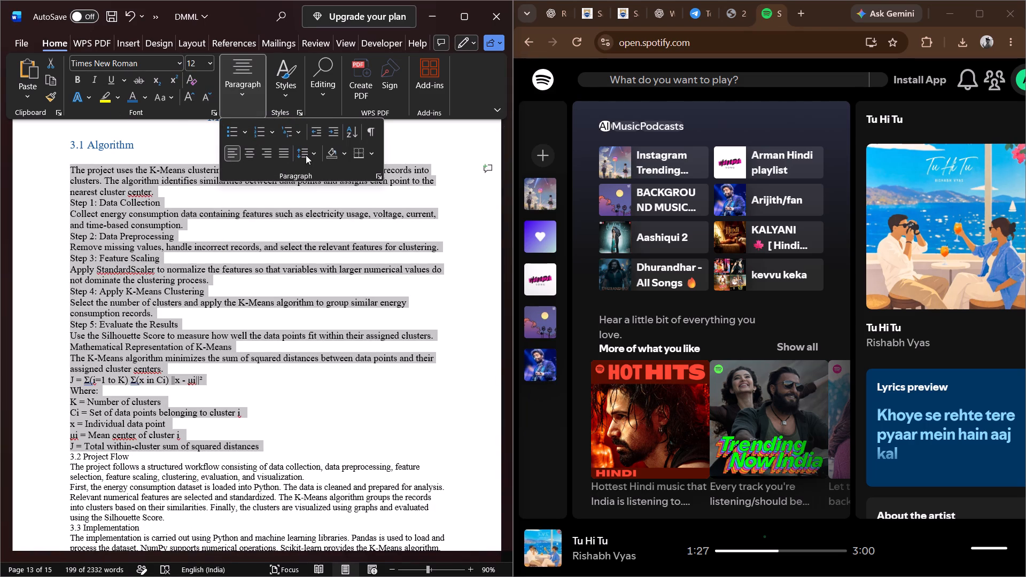
left_click(307, 155)
left_click(316, 209)
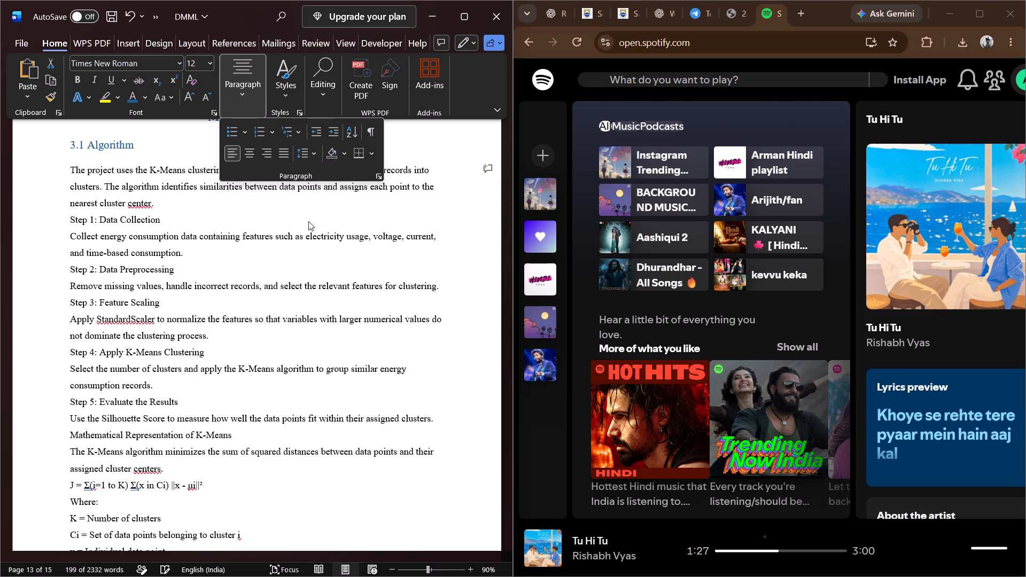
Format the 3.2 Project Flow heading in blue at font size 14 and add a blank line below it.
left_click(247, 293)
scroll(247, 295, "down", 1)
left_click(247, 295)
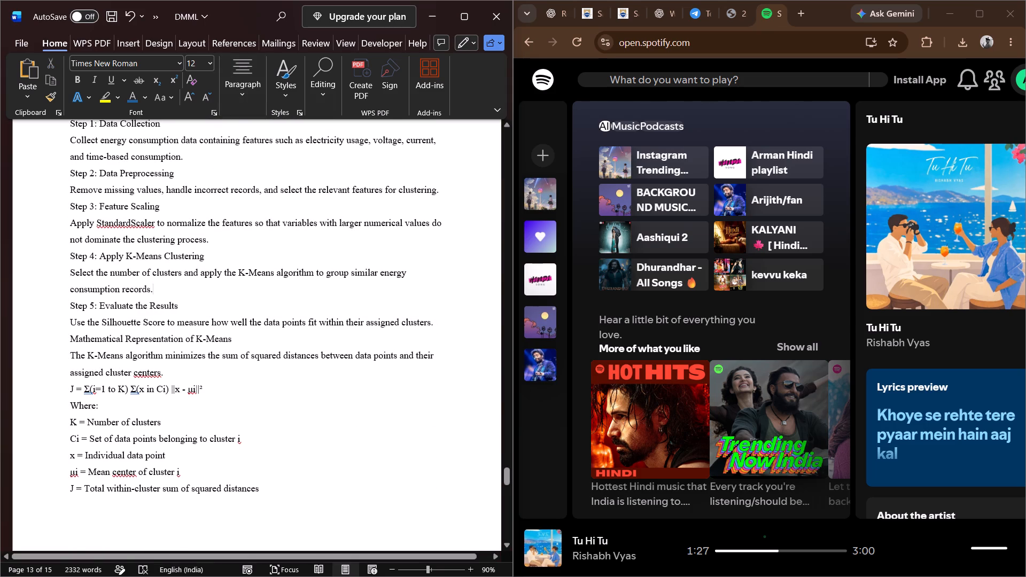
scroll(292, 296, "up", 1)
scroll(239, 299, "up", 1)
scroll(231, 299, "down", 2)
scroll(231, 299, "up", 1)
scroll(231, 299, "down", 1)
scroll(138, 324, "down", 2)
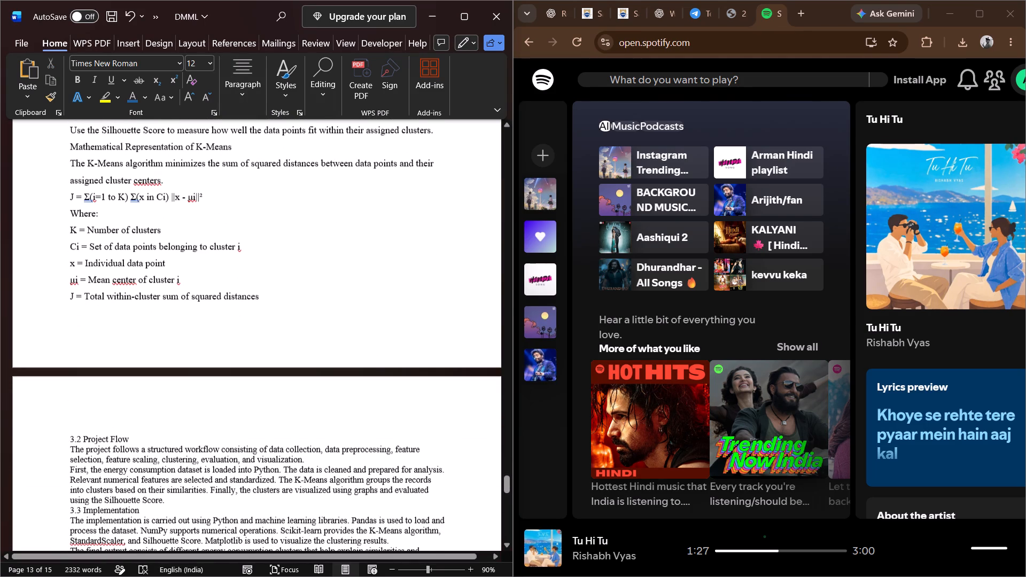
left_click_drag(146, 435, 52, 436)
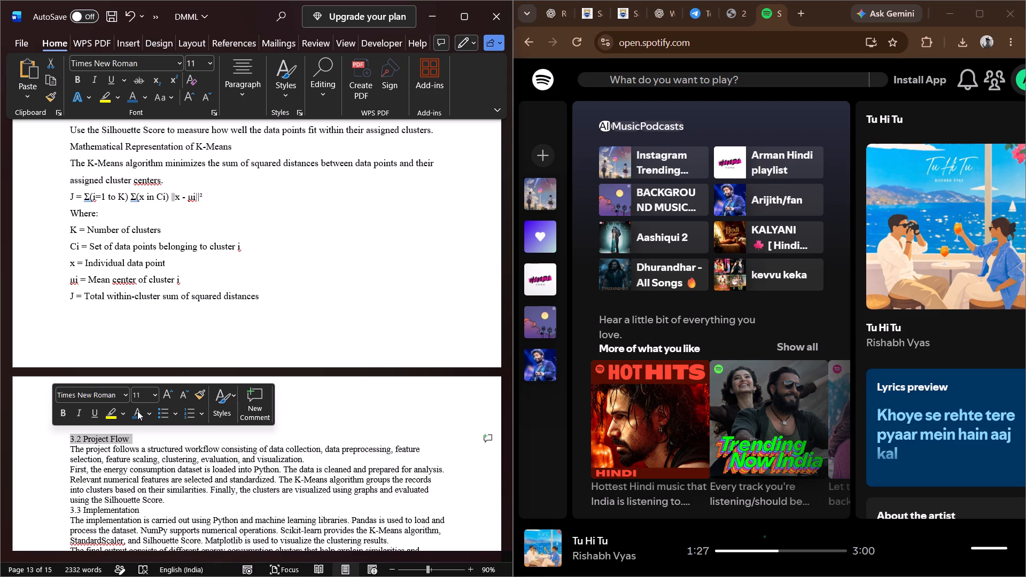
left_click(137, 415)
left_click(154, 394)
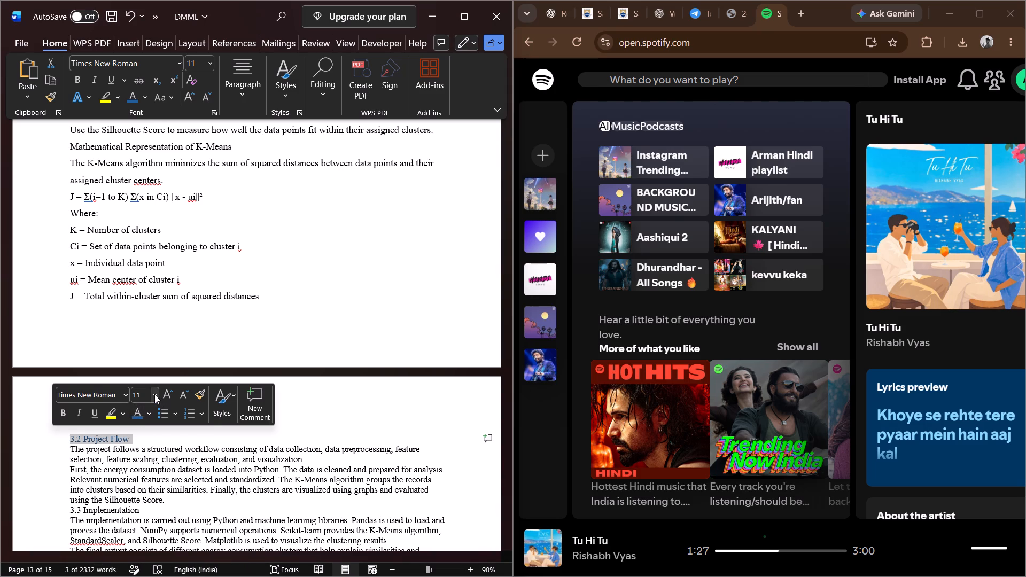
left_click(142, 220)
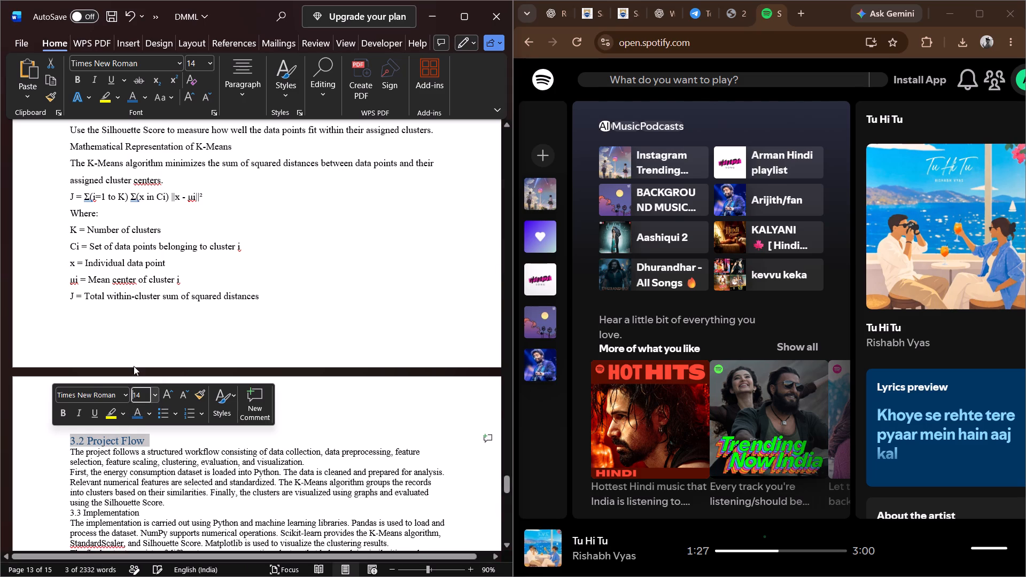
left_click(173, 436)
key("Return")
Set both body paragraphs under 3.2 Project Flow to font size 12 with 1.5 line spacing.
scroll(87, 459, "down", 1)
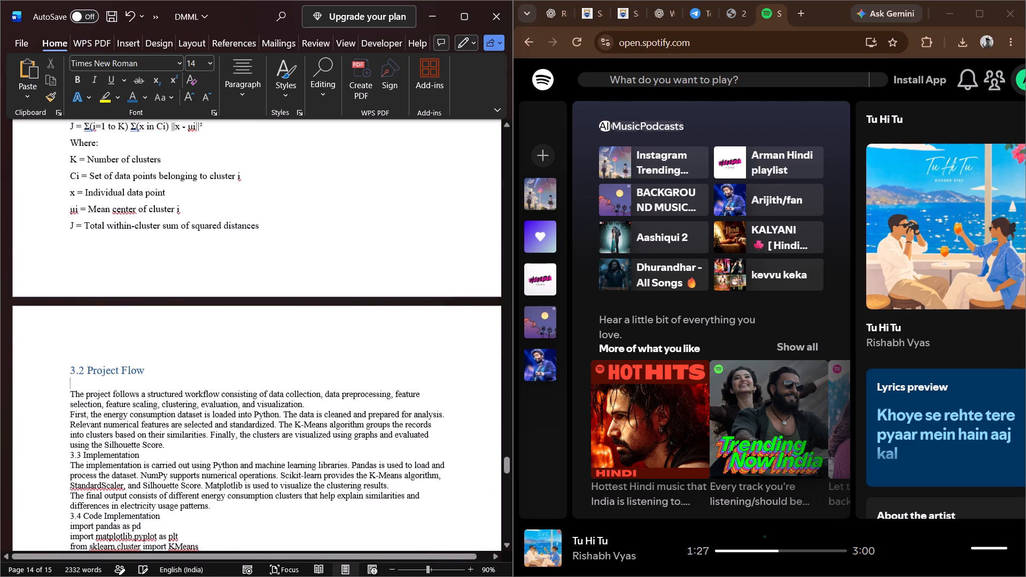
scroll(198, 428, "down", 1)
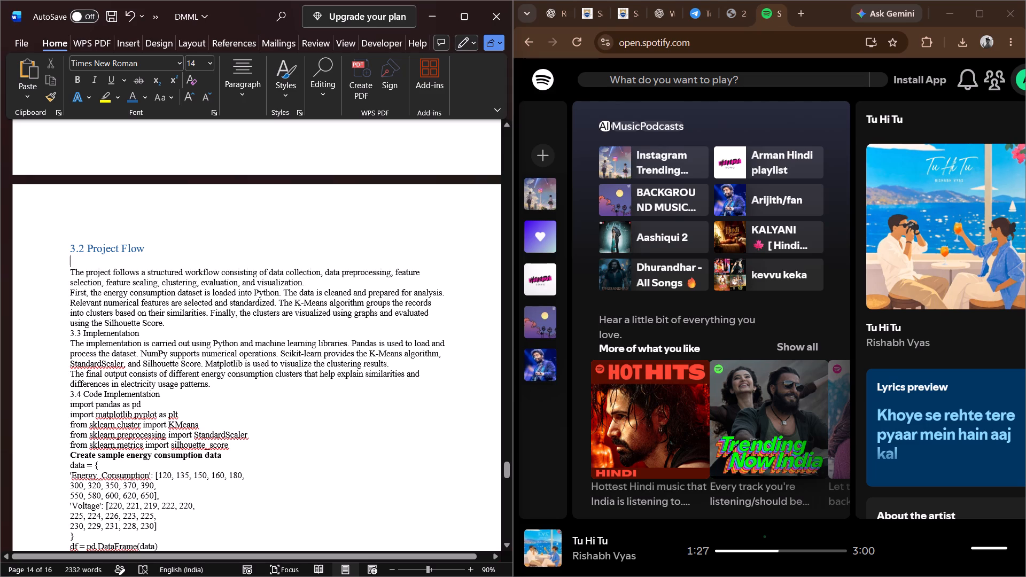
left_click_drag(437, 314, 74, 276)
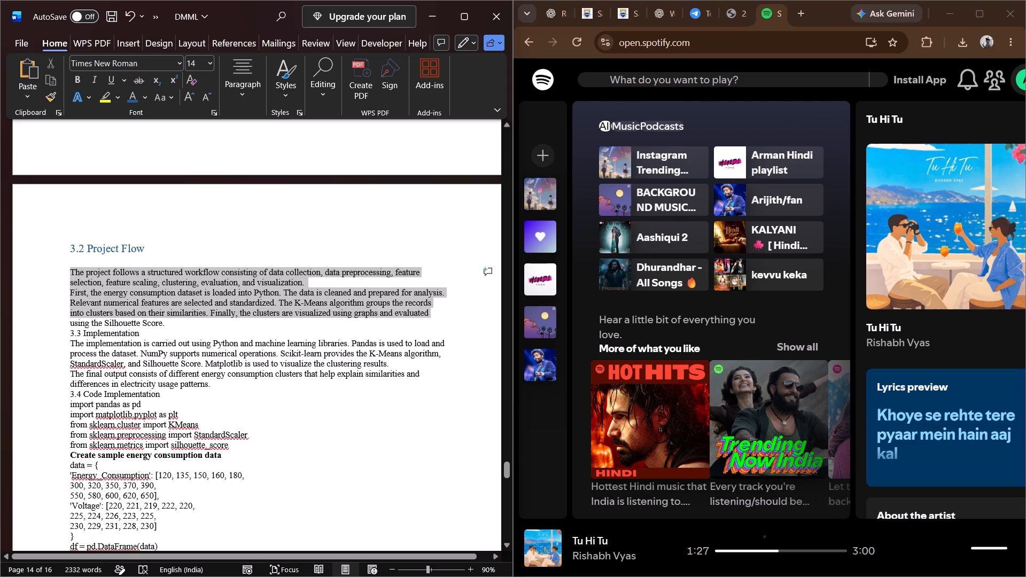
left_click_drag(74, 276, 73, 276)
left_click(181, 239)
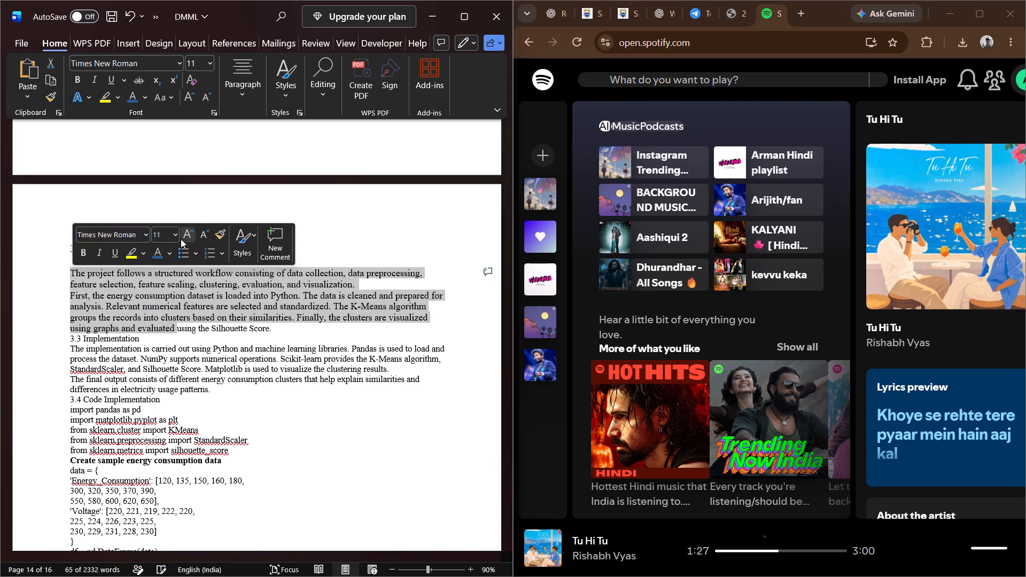
left_click(176, 237)
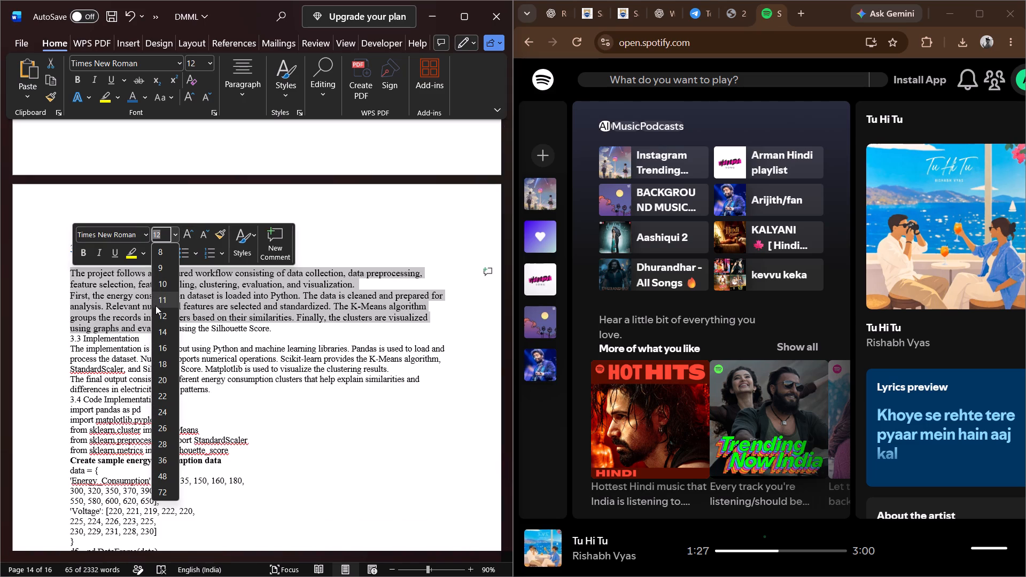
left_click(163, 313)
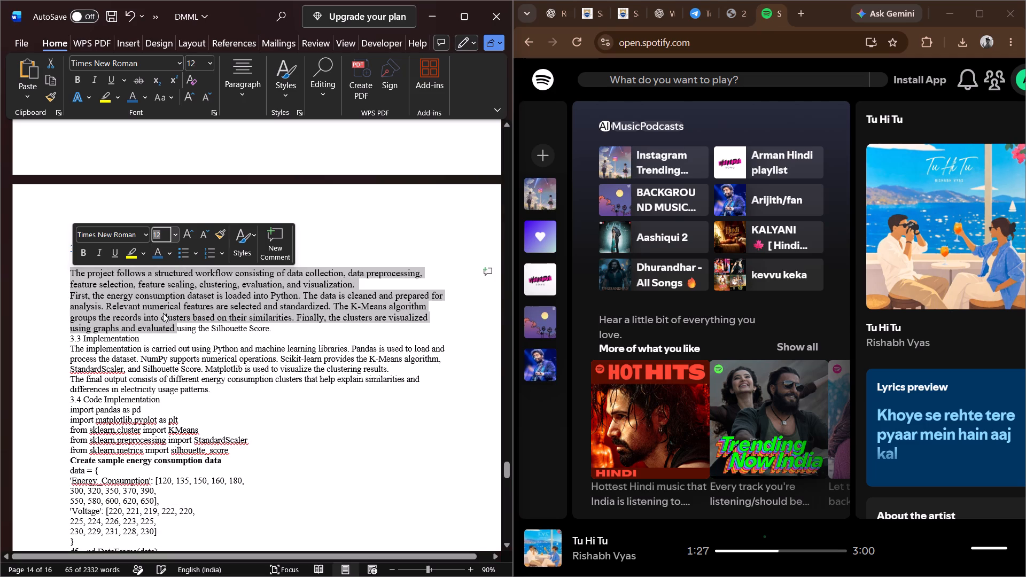
left_click(300, 347)
left_click_drag(294, 338, 279, 333)
left_click(276, 330)
left_click_drag(276, 330, 74, 277)
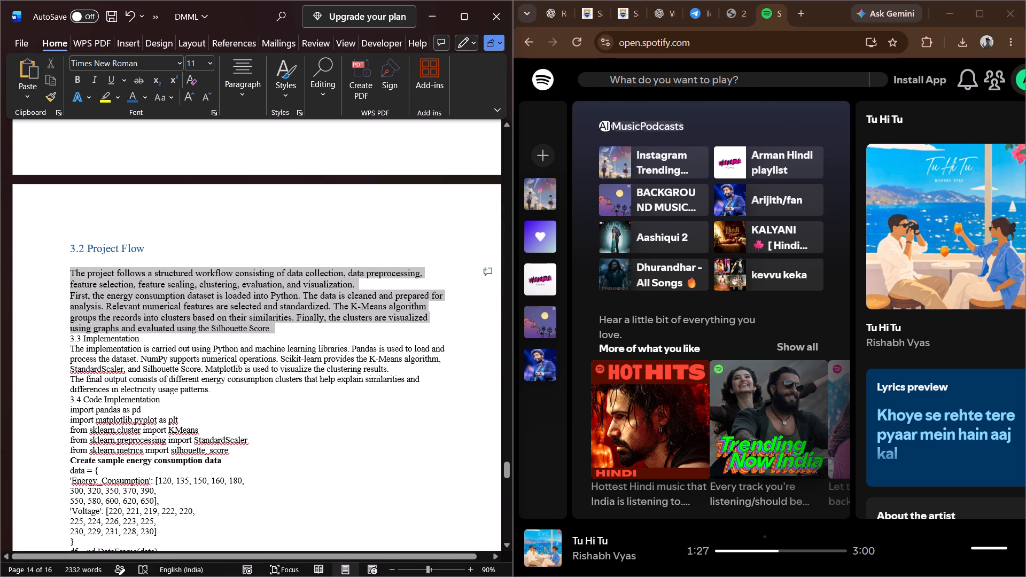
left_click_drag(74, 277, 74, 277)
left_click(175, 241)
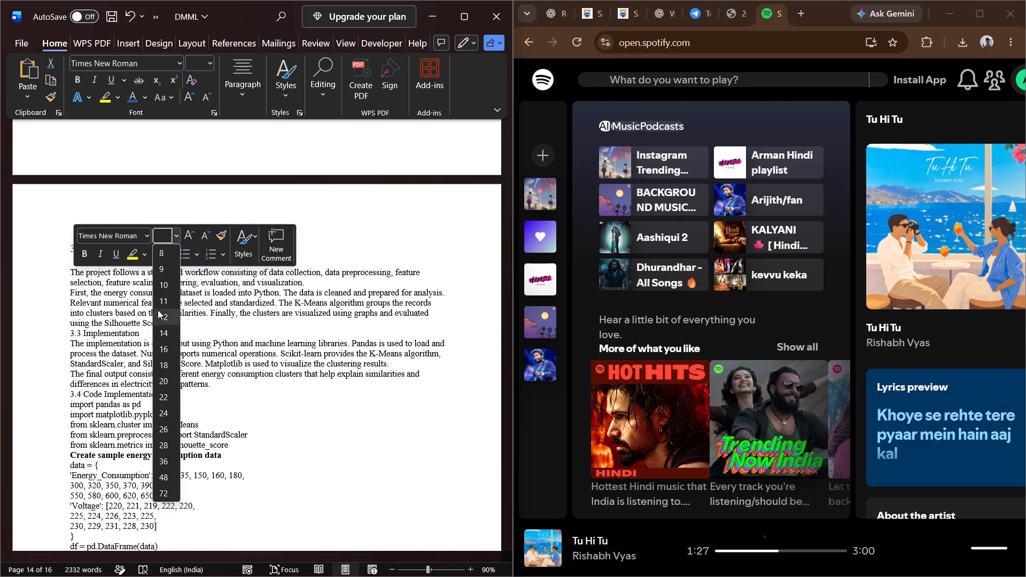
left_click(162, 314)
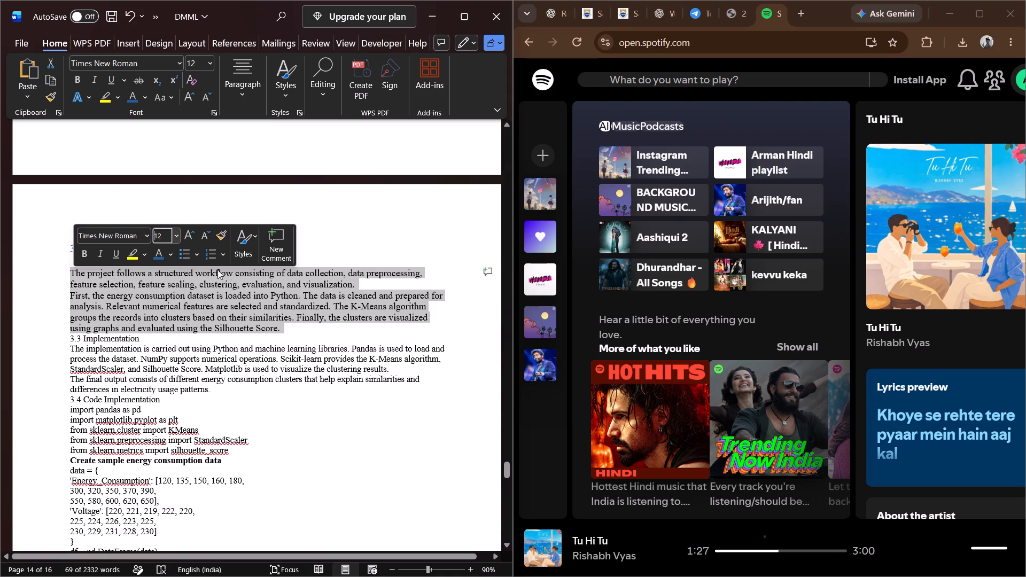
left_click(240, 94)
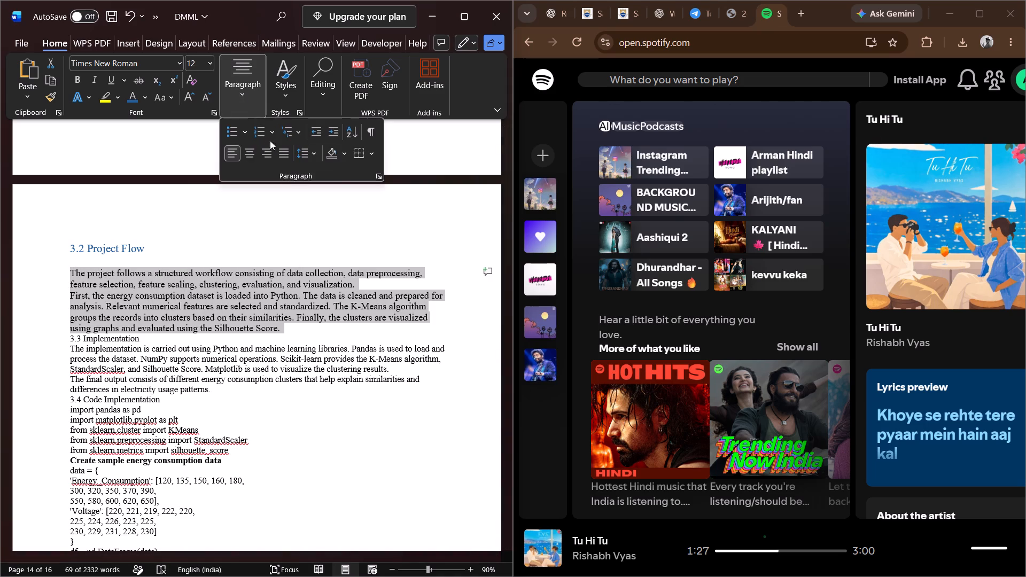
left_click(314, 158)
left_click(312, 210)
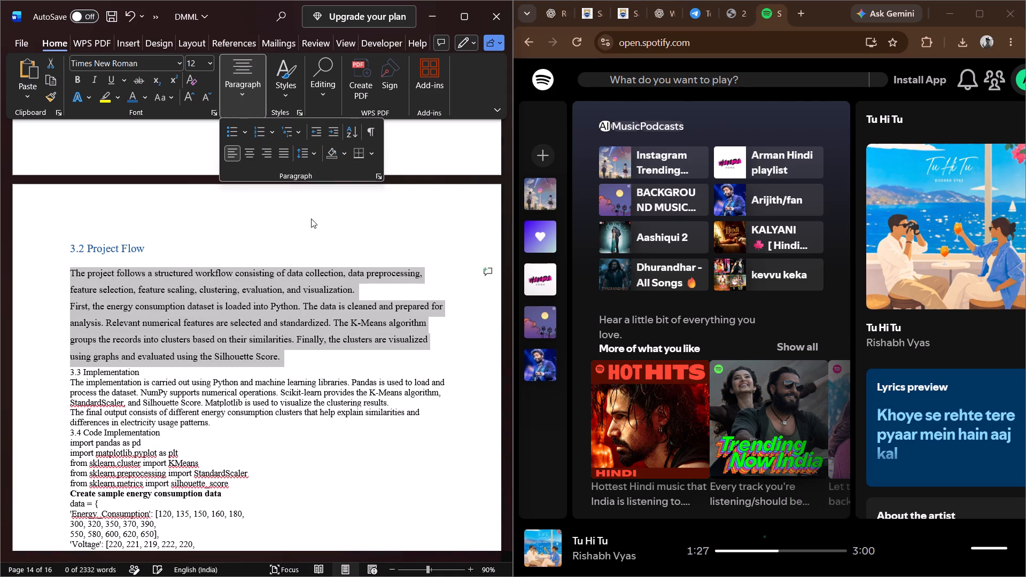
left_click(282, 413)
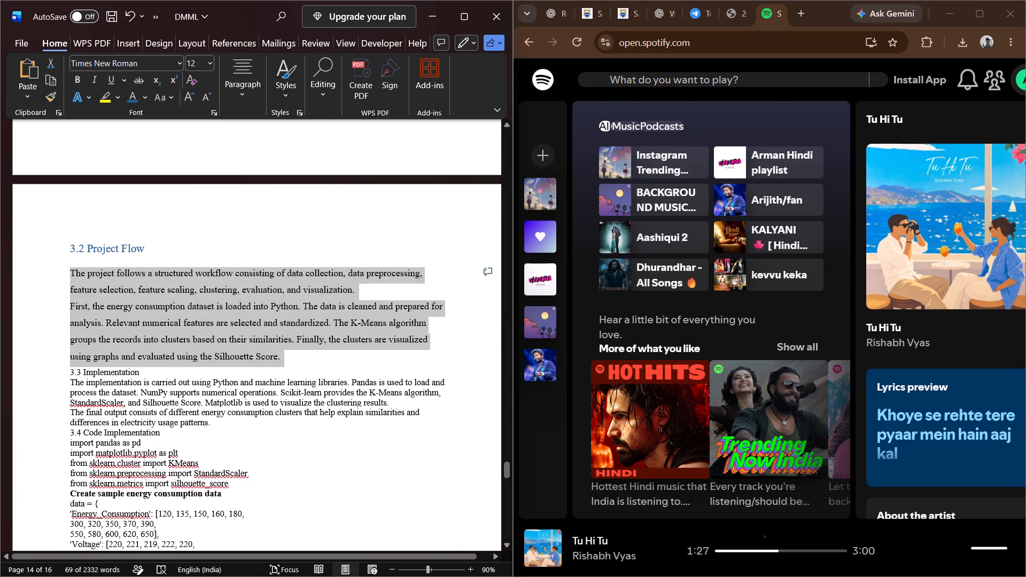
Format the 3.3 Implementation heading in blue at font size 14, with a blank line above and below it.
left_click(297, 361)
key("Return")
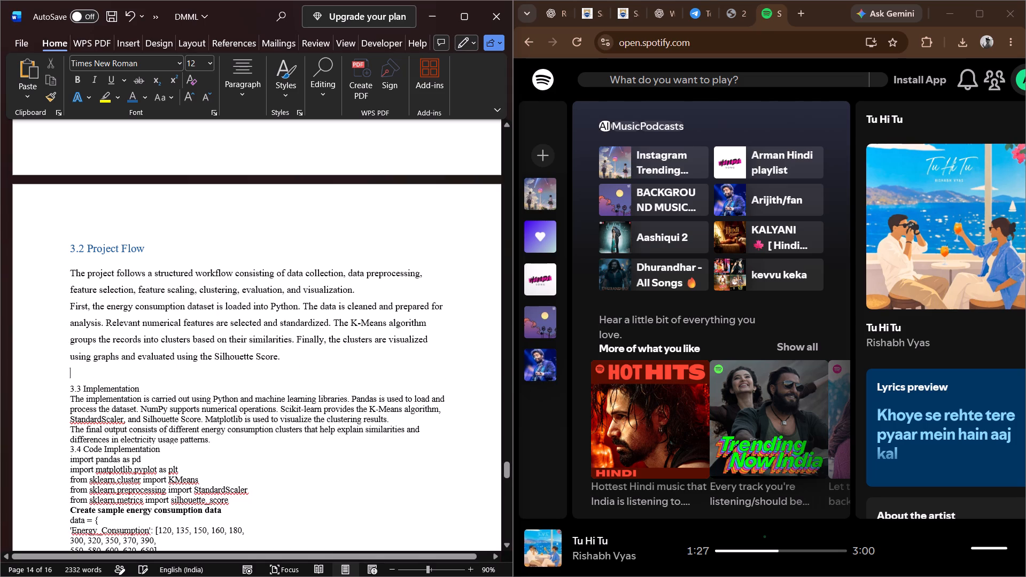
left_click_drag(177, 388, 63, 383)
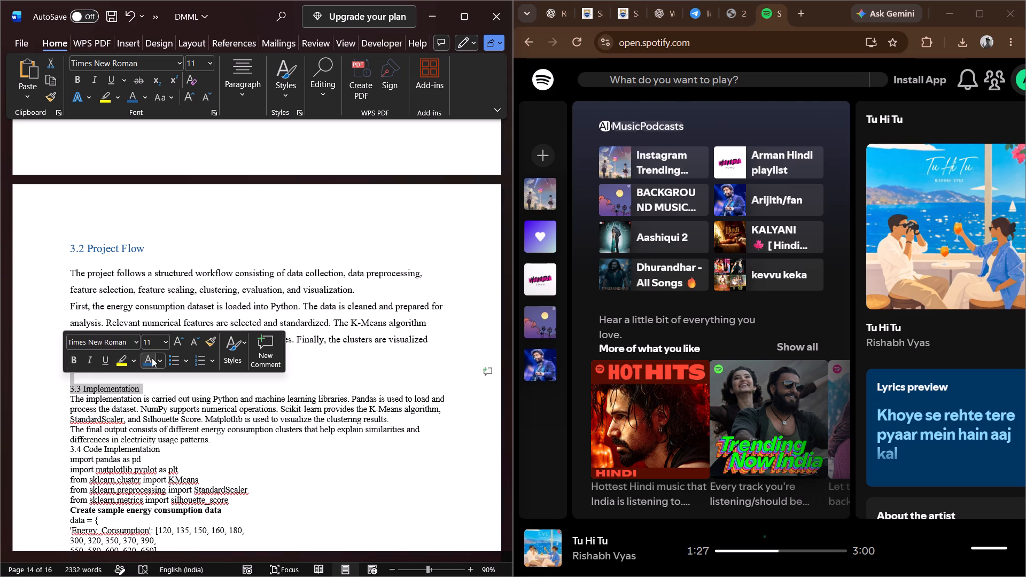
left_click(151, 362)
left_click(167, 338)
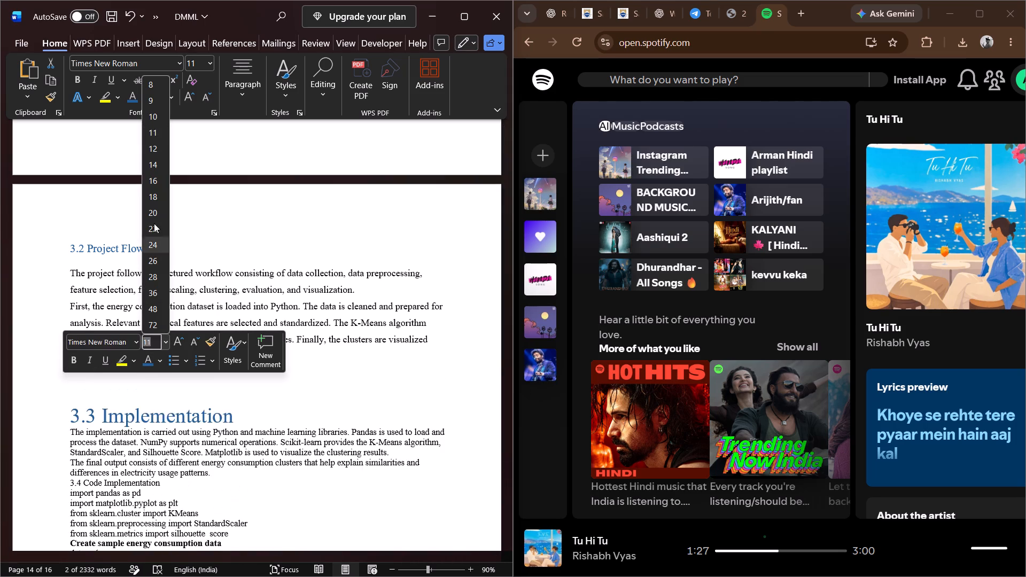
left_click(150, 166)
left_click(171, 394)
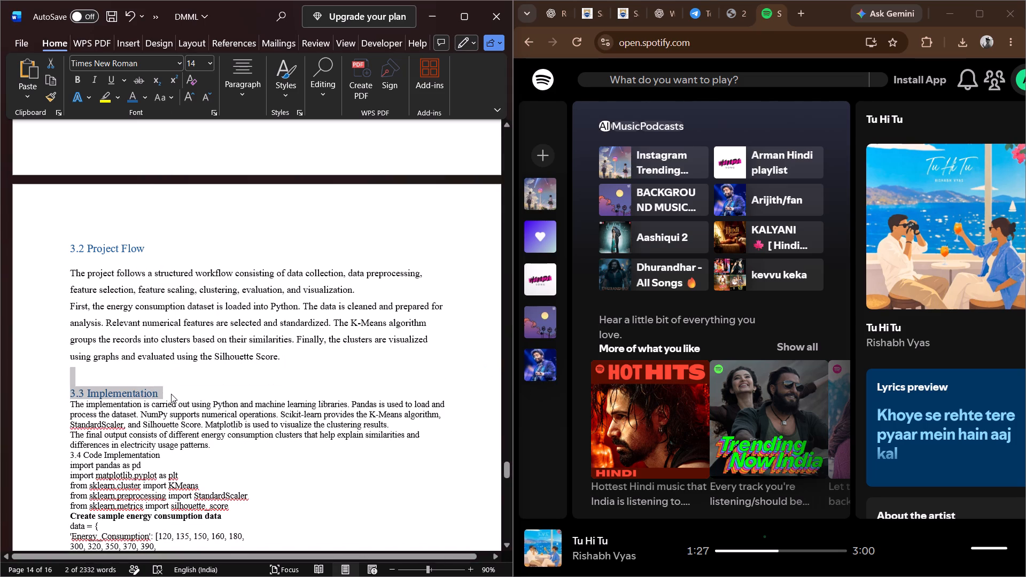
key("Return")
Set both body paragraphs under 3.3 Implementation to font size 12 with 1.5 line spacing.
left_click_drag(234, 464, 95, 430)
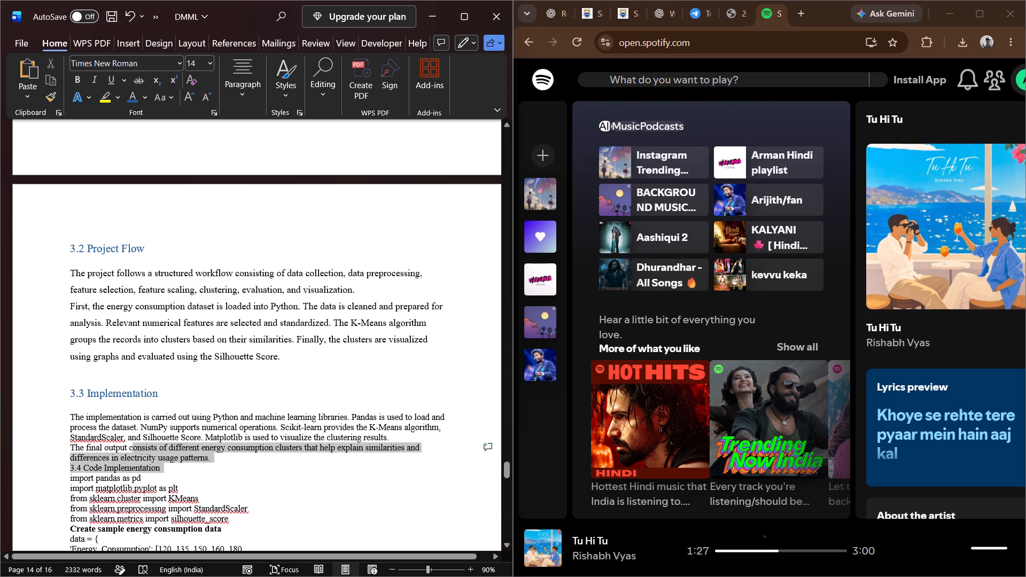
left_click_drag(95, 430, 82, 420)
left_click(189, 455)
left_click_drag(219, 456, 83, 419)
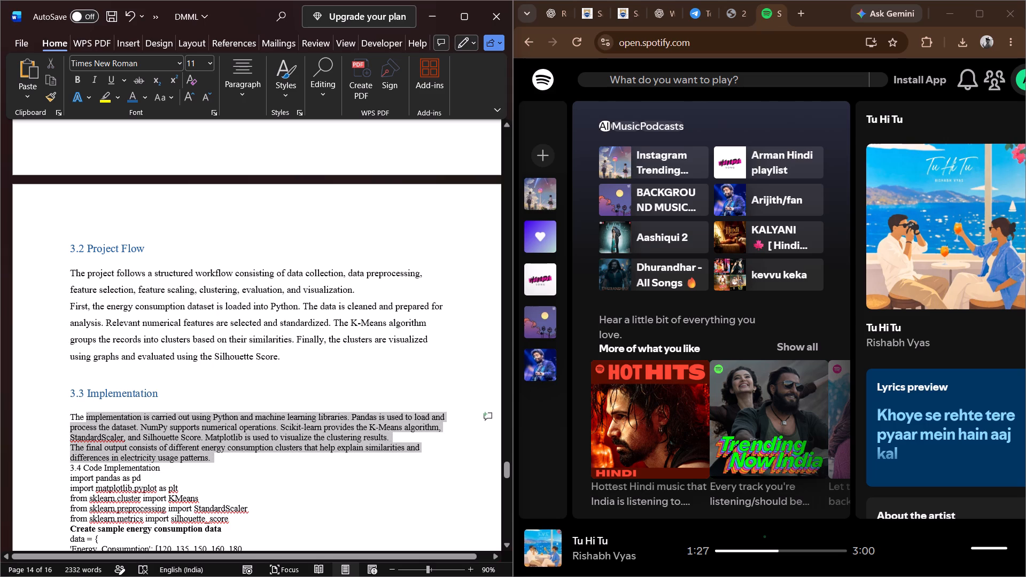
left_click_drag(83, 419, 64, 419)
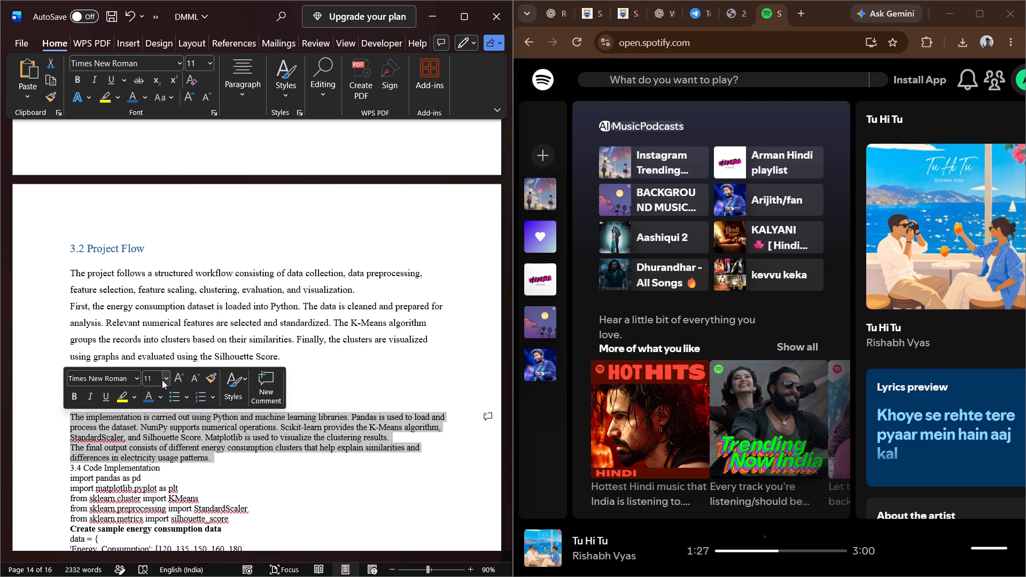
left_click(162, 380)
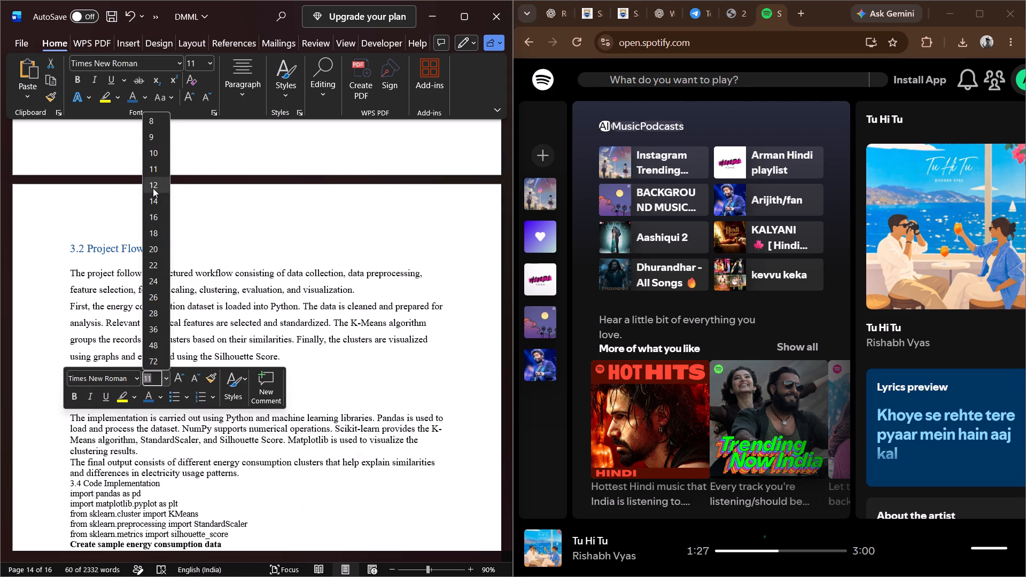
left_click(153, 188)
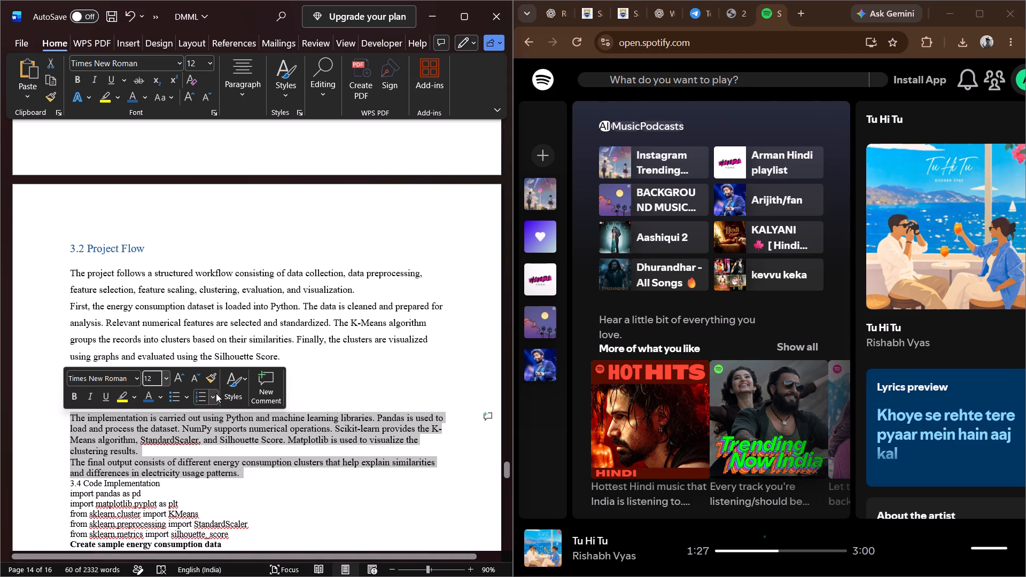
left_click(243, 100)
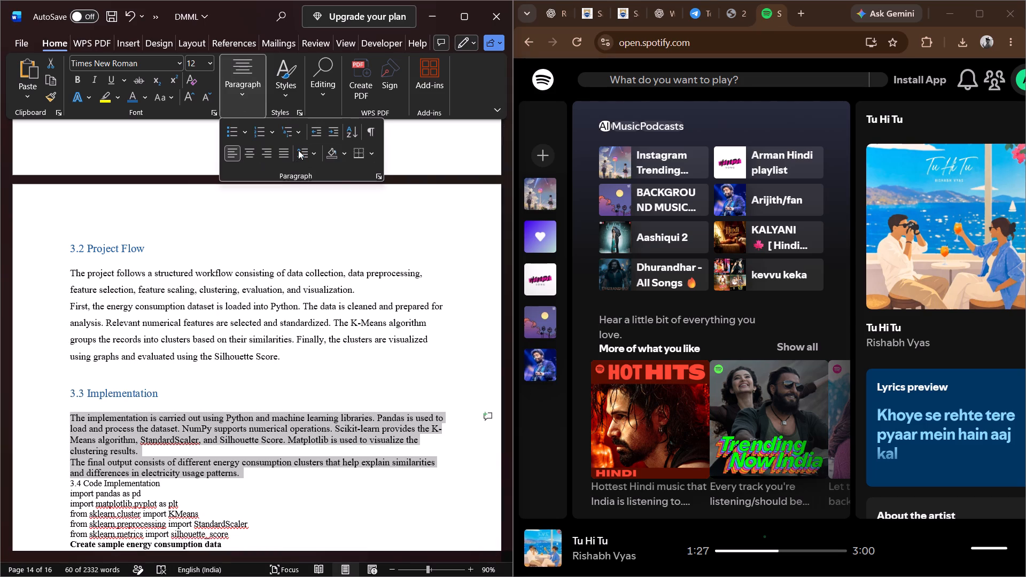
left_click(308, 153)
left_click(313, 208)
scroll(290, 245, "down", 1)
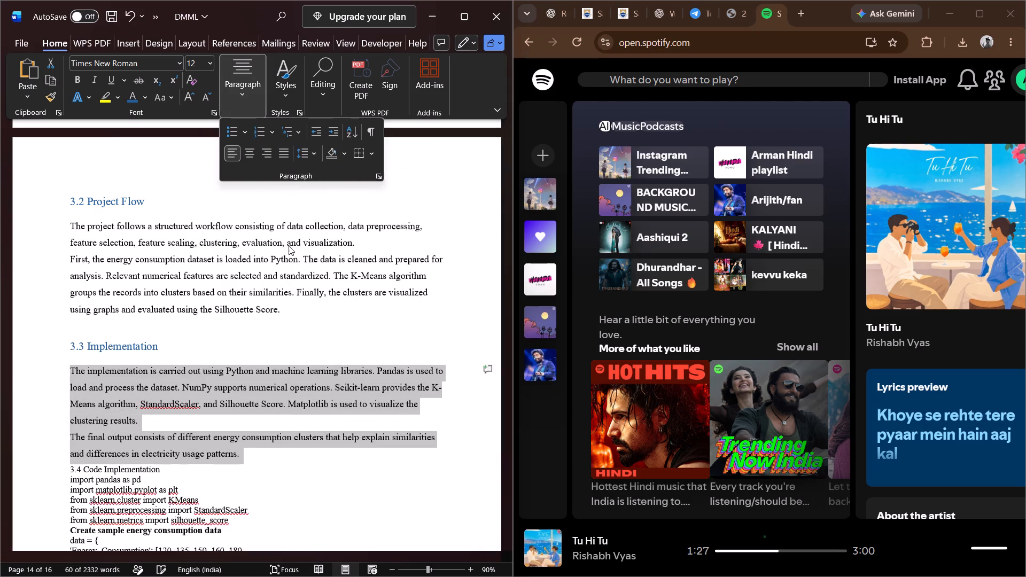
left_click(256, 407)
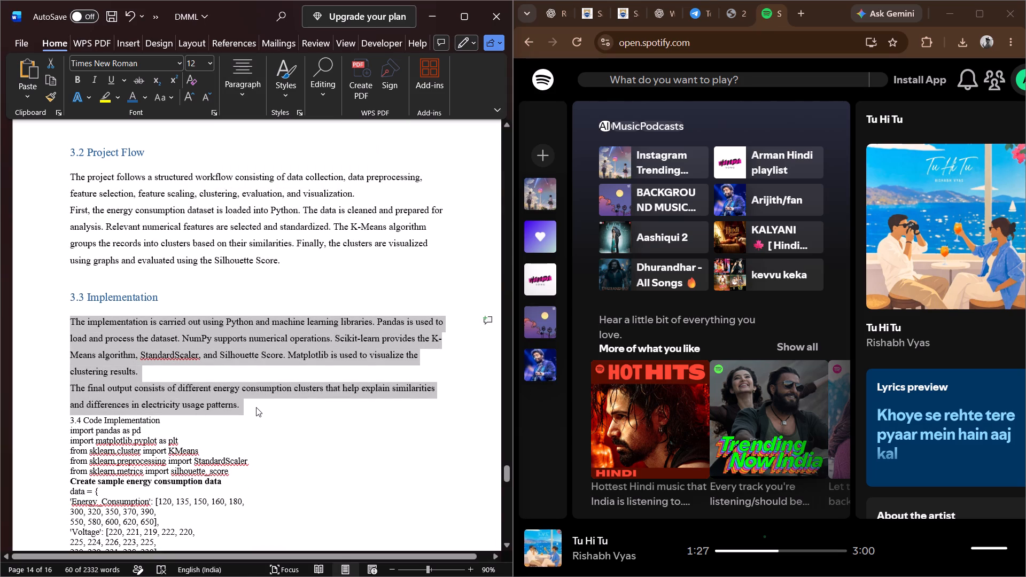
Insert a blank line above the 3.4 Code Implementation heading and set the heading to Times New Roman at font size 14.
left_click(256, 407)
key("Return")
scroll(137, 412, "down", 1)
left_click_drag(187, 345, 53, 341)
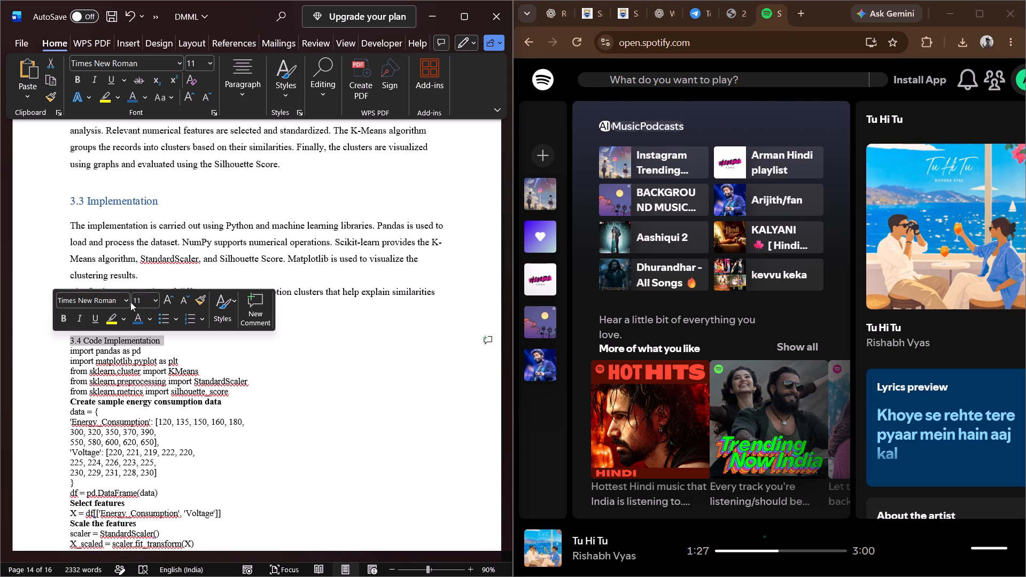
left_click(125, 299)
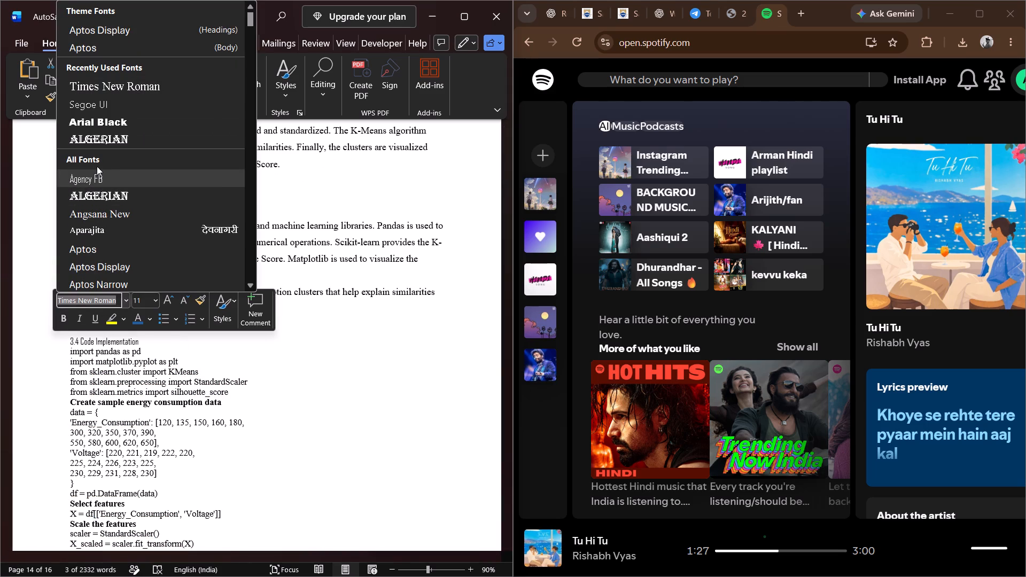
left_click(92, 87)
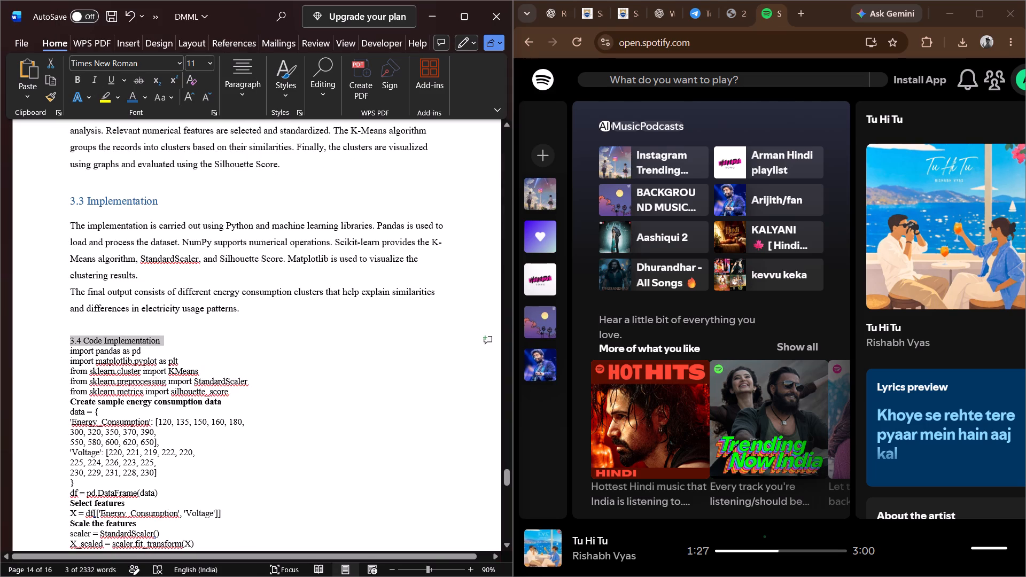
left_click(207, 60)
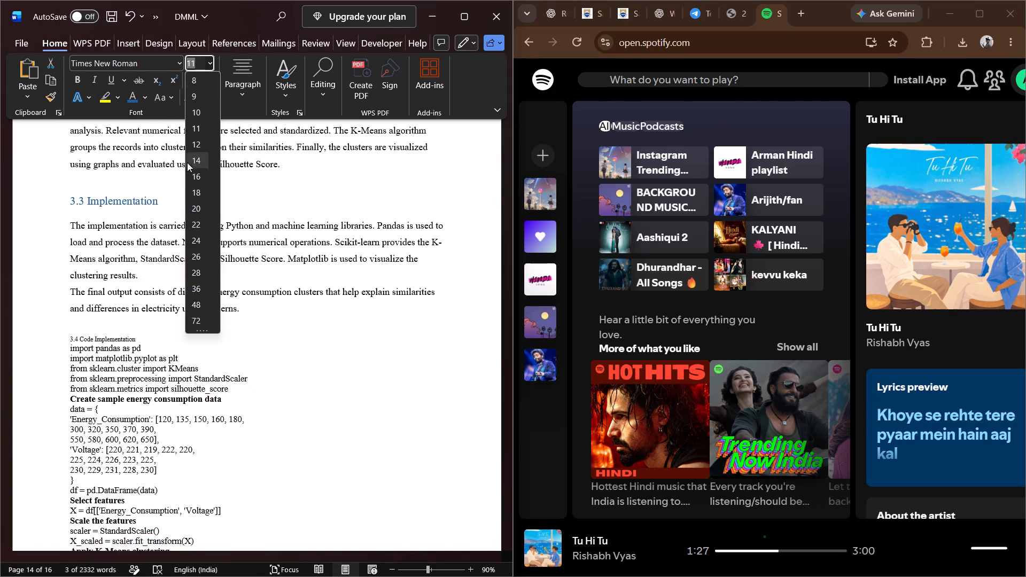
left_click(189, 155)
Color the 3.4 Code Implementation heading blue to match the other section headings.
left_click(242, 88)
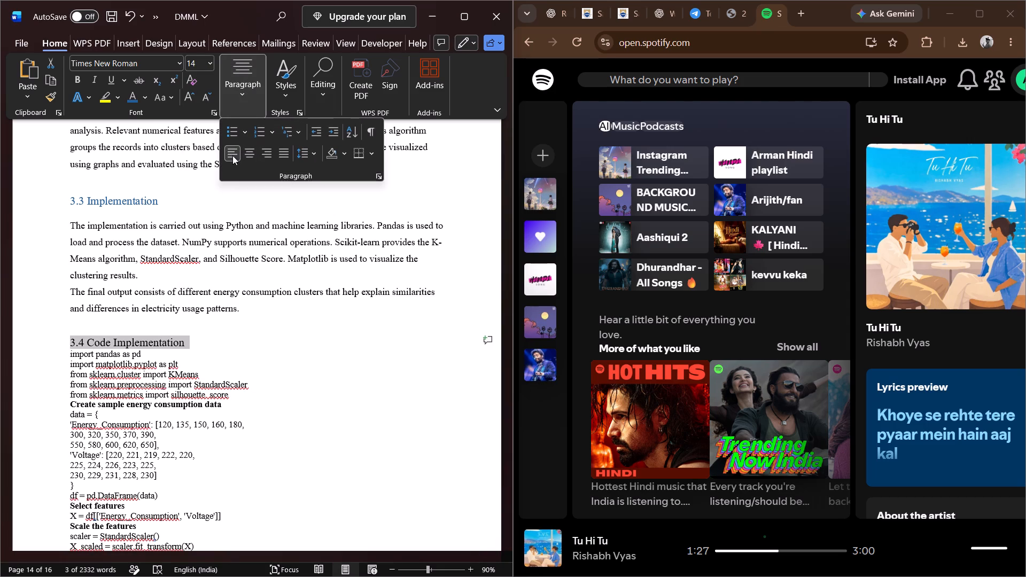
left_click(305, 153)
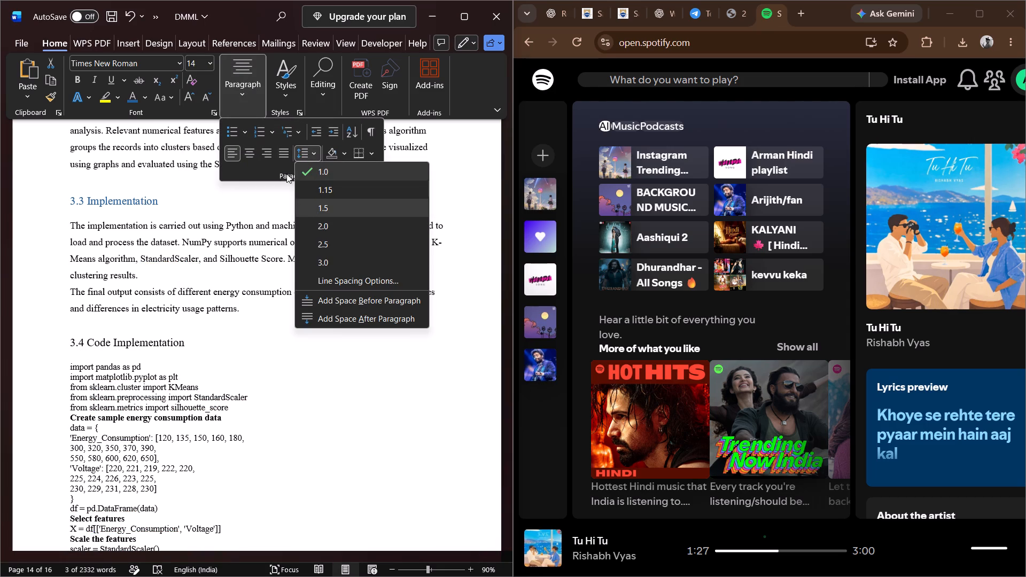
left_click(132, 96)
left_click(240, 333)
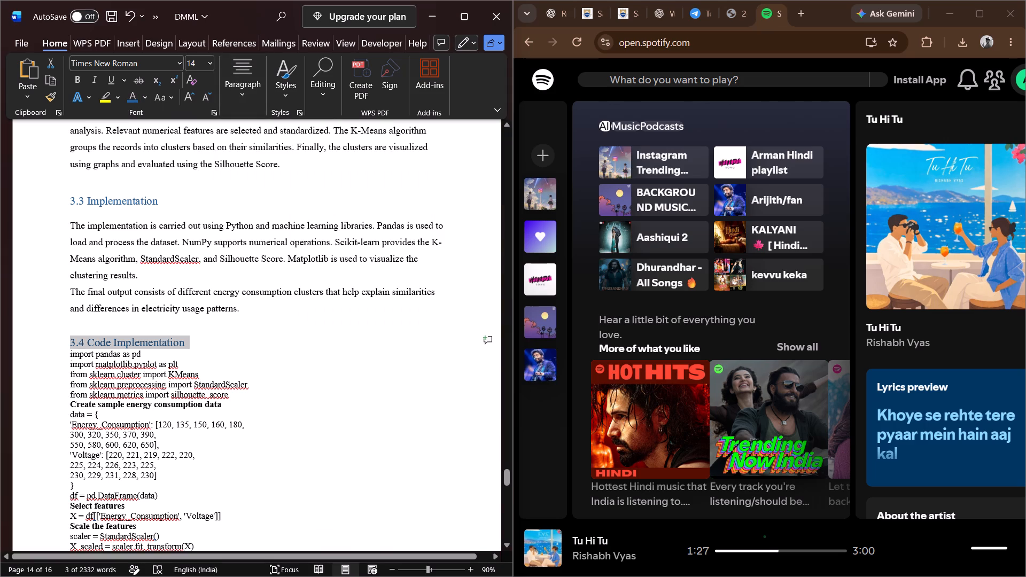
Set the whole code listing under 3.4 Code Implementation, including its closing note, to font size 12.
scroll(213, 449, "down", 1)
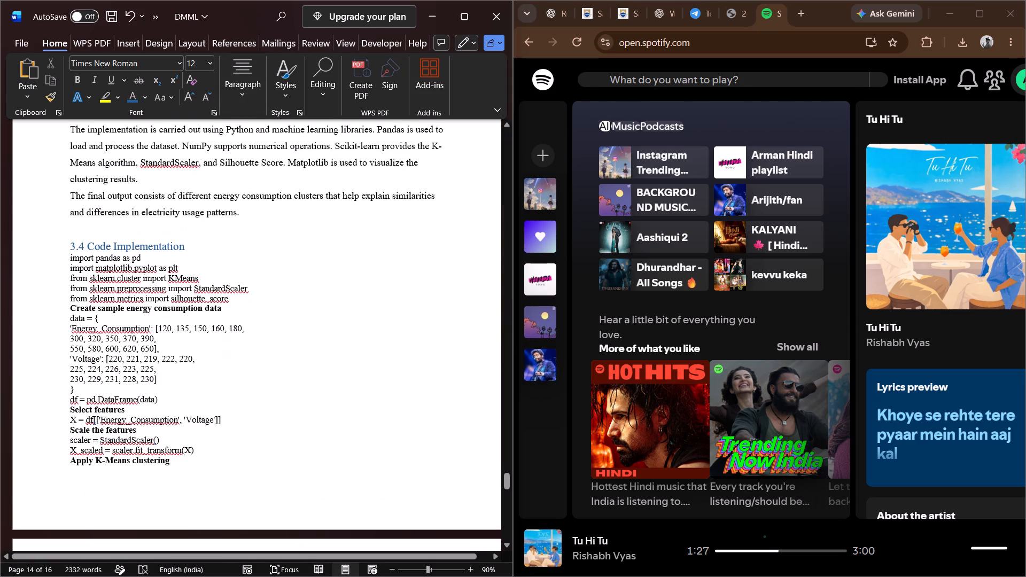
scroll(193, 451, "down", 5)
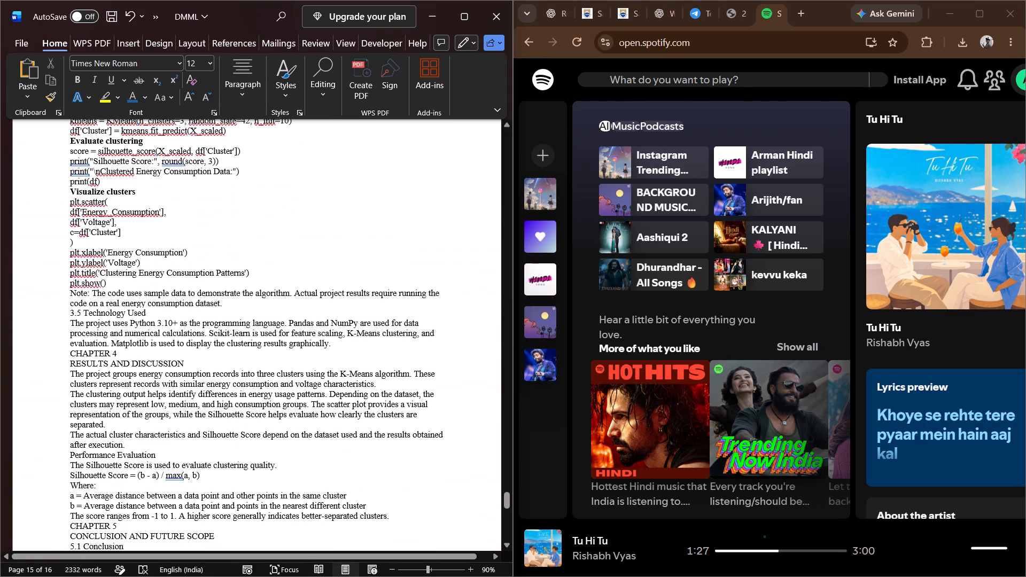
left_click_drag(242, 309, 106, 255)
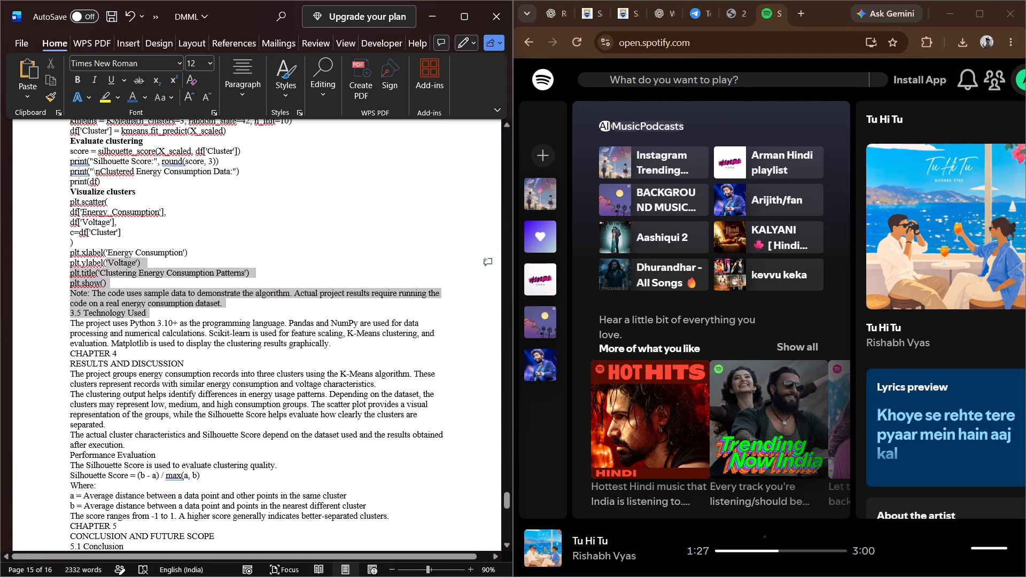
left_click_drag(106, 255, 95, 240)
left_click(184, 287)
left_click_drag(232, 301, 121, 216)
scroll(161, 207, "up", 2)
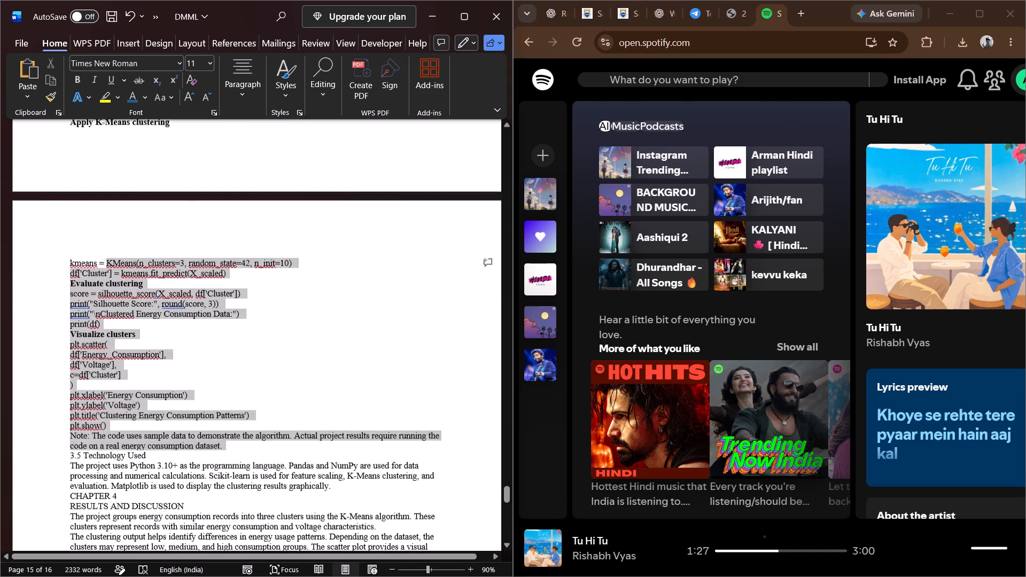
scroll(121, 216, "up", 1)
left_click_drag(121, 216, 59, 176)
scroll(58, 175, "up", 1)
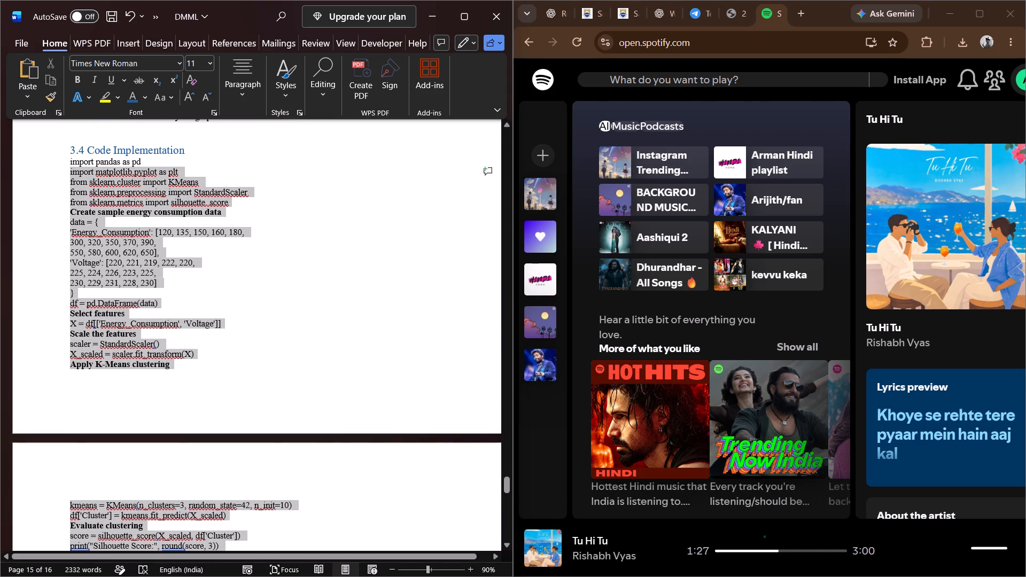
left_click_drag(59, 176, 63, 166)
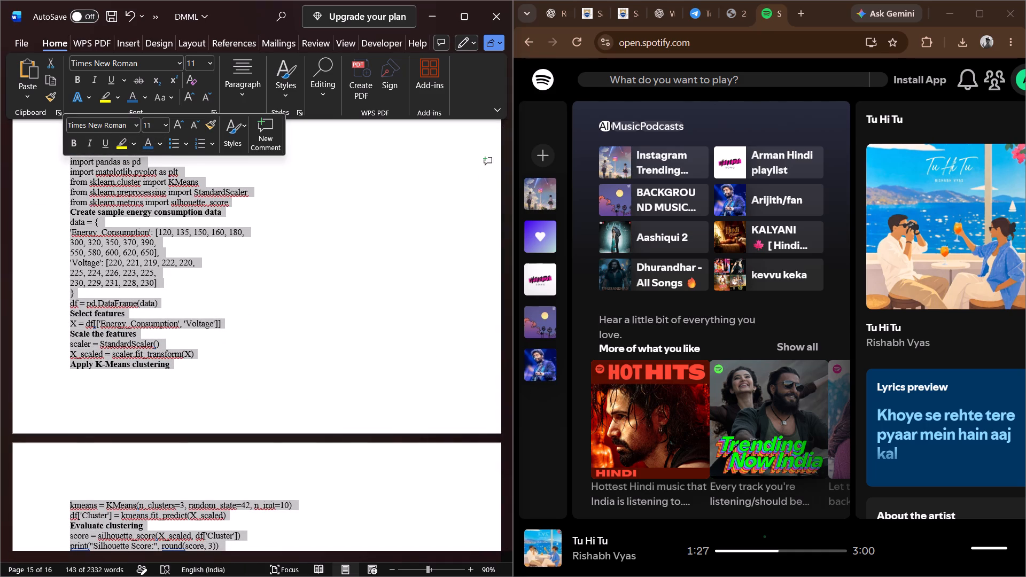
left_click(163, 127)
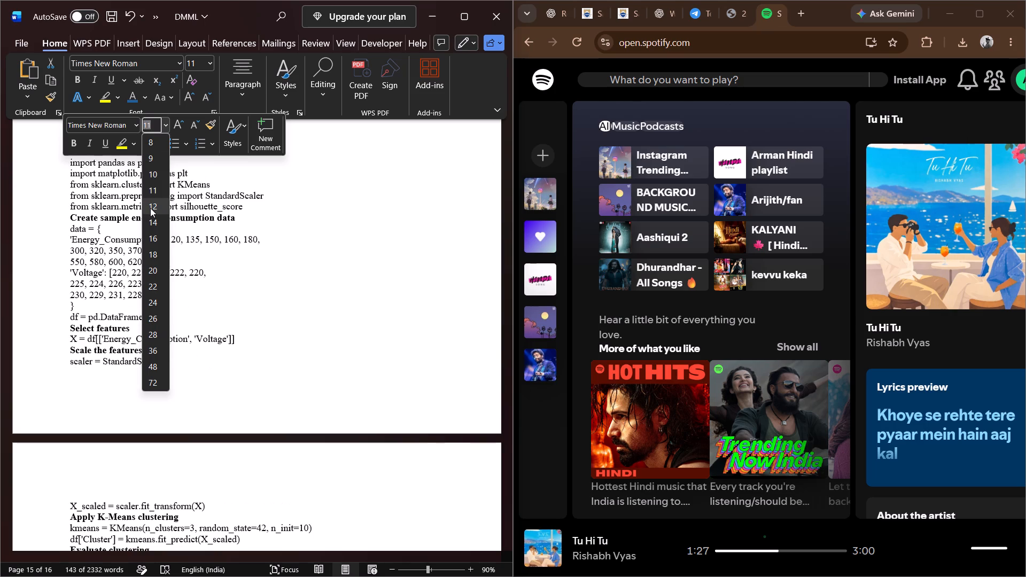
left_click(150, 208)
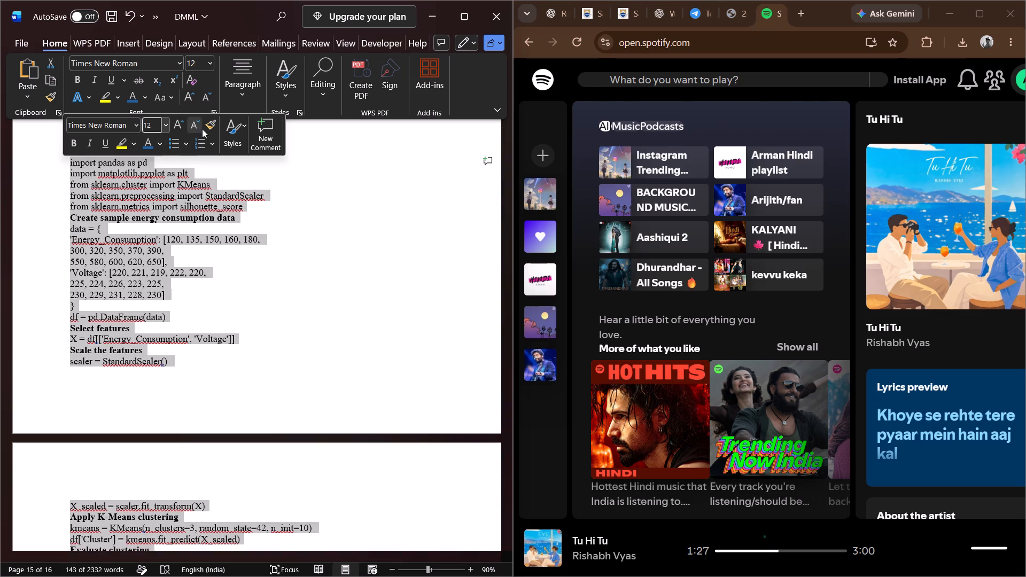
Apply 1.5 line spacing to the code listing and closing note under 3.4 Code Implementation.
left_click(244, 95)
left_click(308, 157)
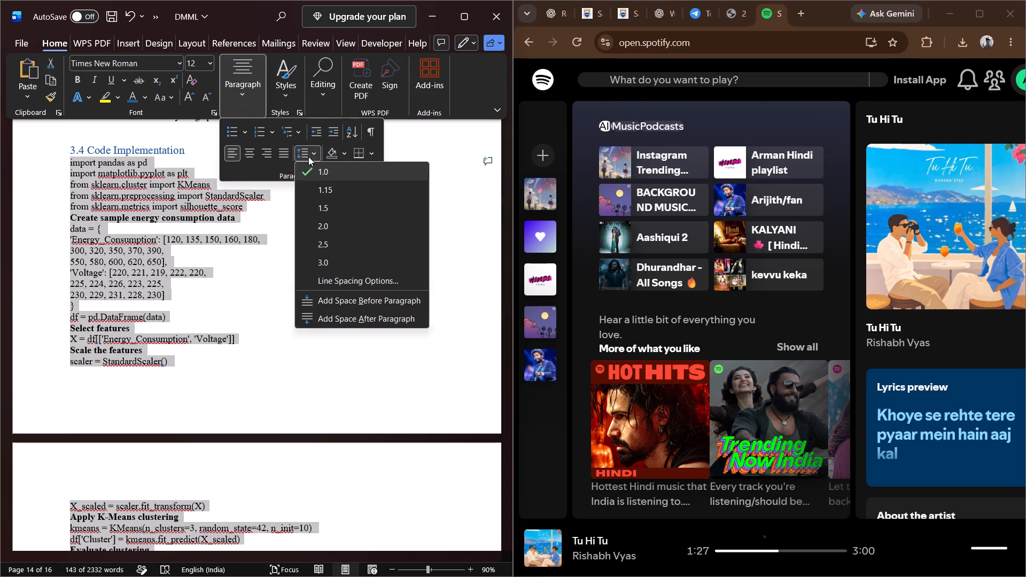
left_click(314, 206)
scroll(228, 268, "down", 1)
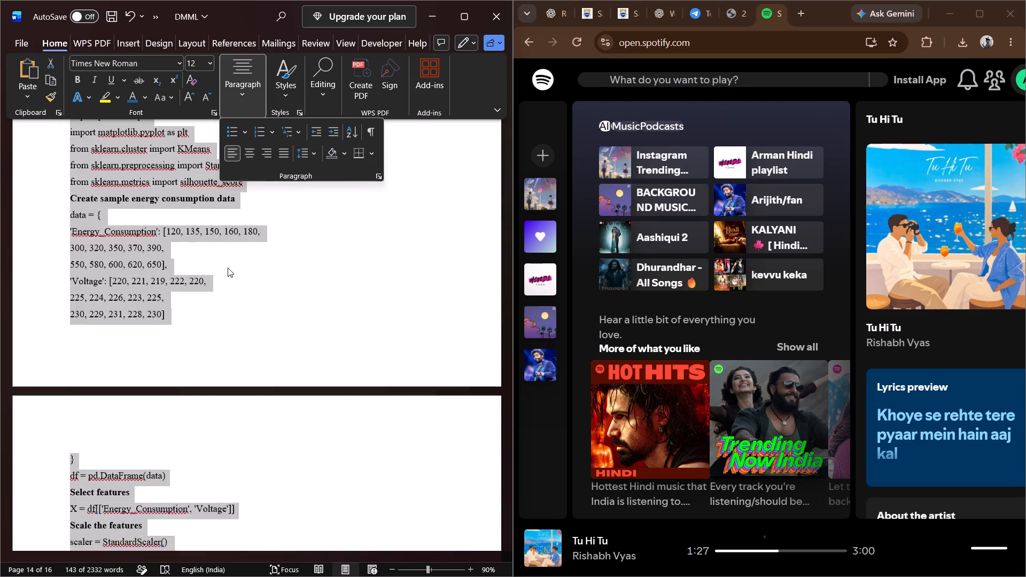
scroll(228, 268, "down", 3)
left_click(228, 269)
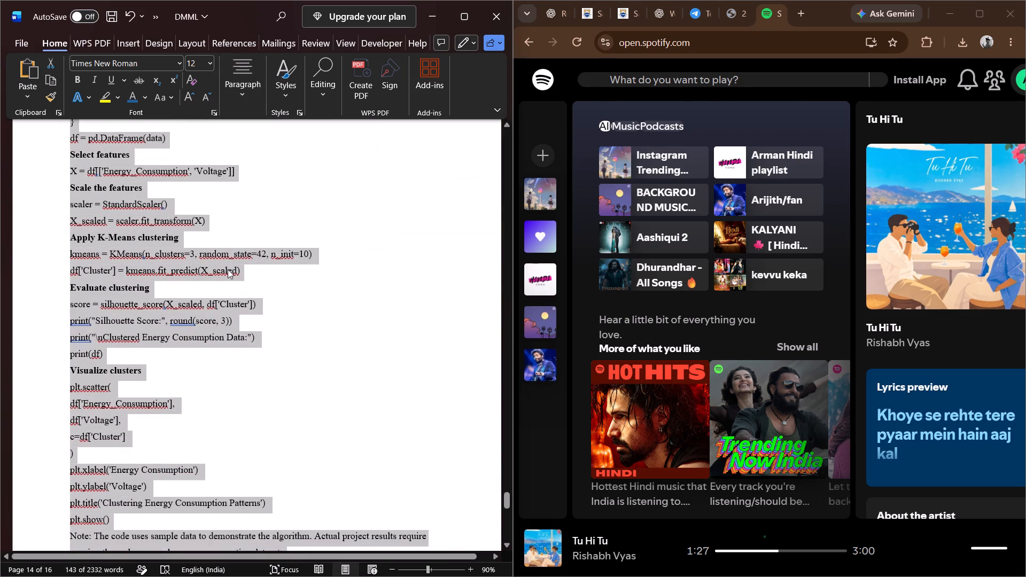